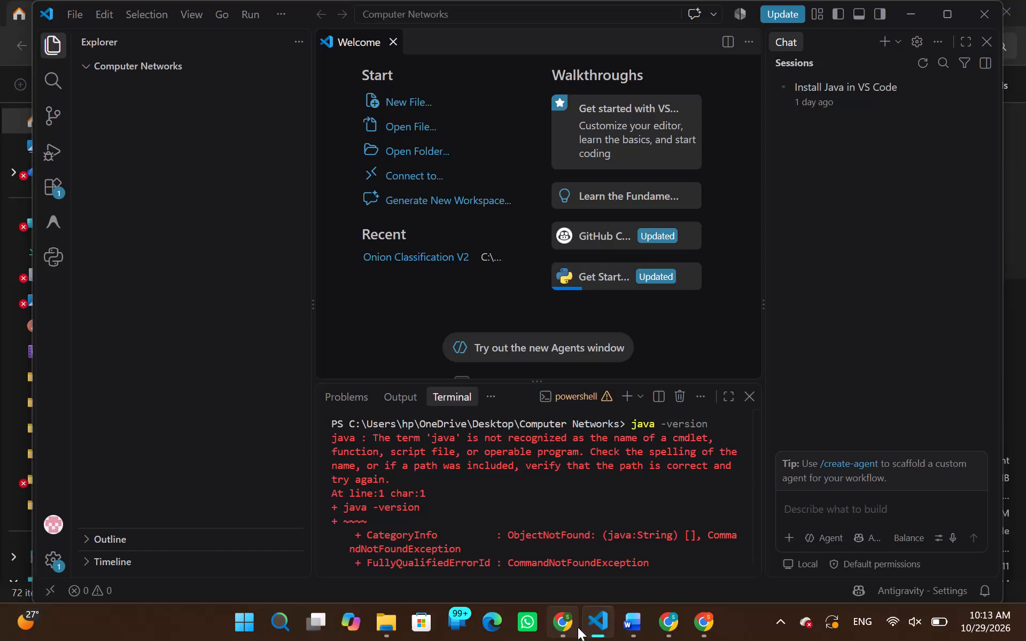
# Close the Visual Studio Code window.
pyautogui.click(984, 19)
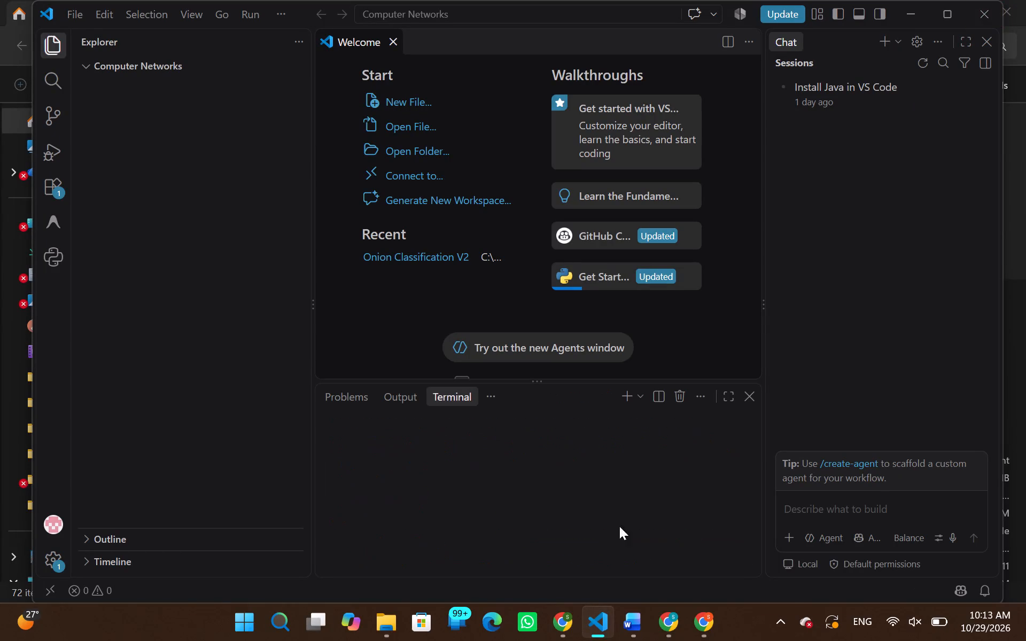
# Close the Word document 'AI for pancreatic cancer detection on routine cross-sectional imaging' without saving its changes.
pyautogui.click(625, 624)
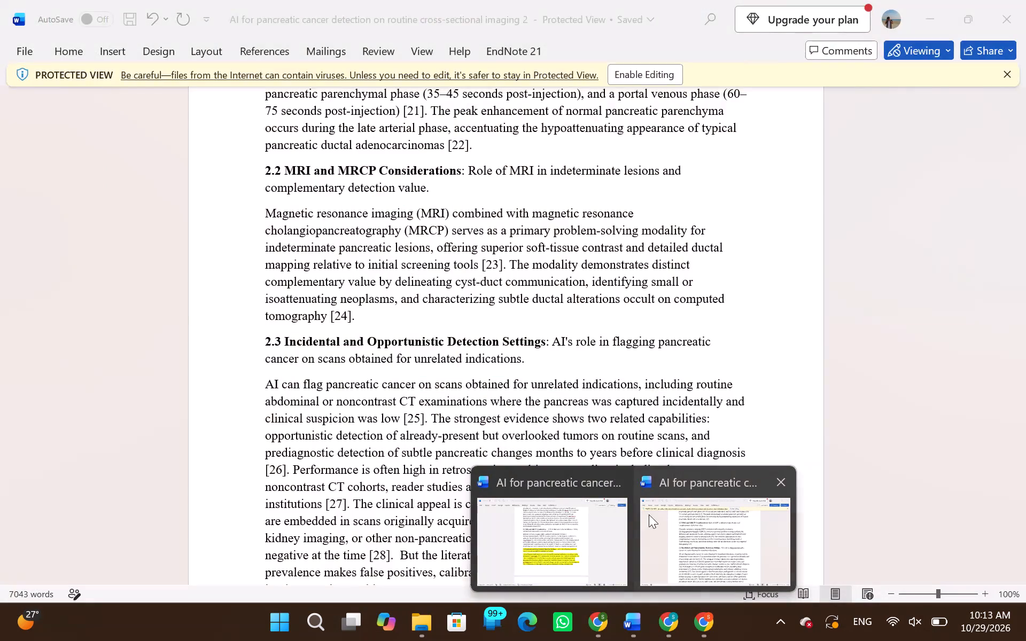
pyautogui.click(588, 514)
pyautogui.click(1025, 0)
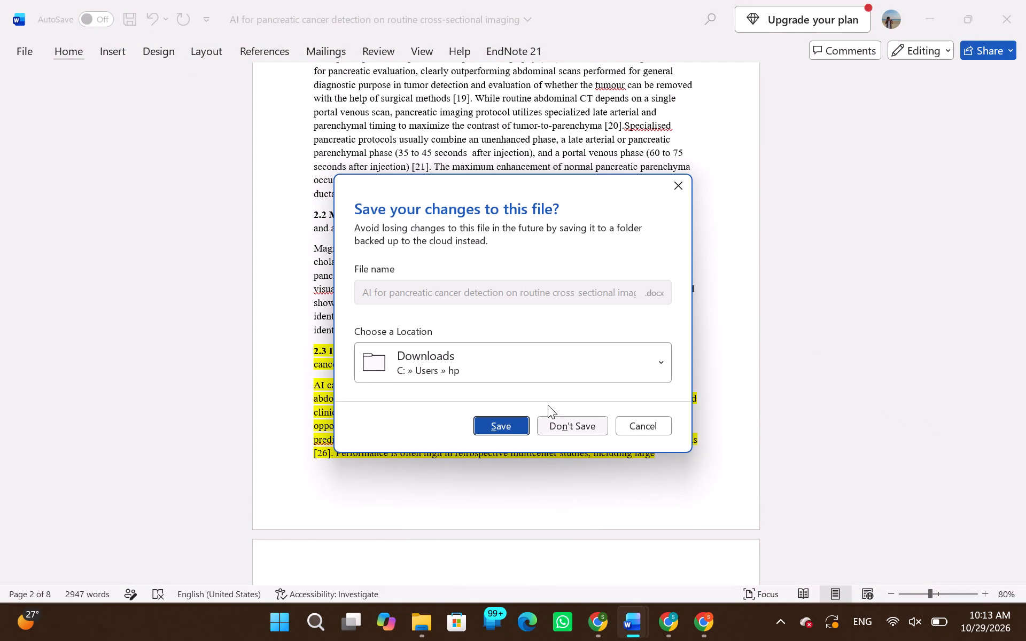
pyautogui.click(562, 425)
# Close the remaining Protected View document 'AI for pancreatic cancer detection on routine cross-sectional imaging 2'.
pyautogui.click(625, 612)
pyautogui.click(968, 0)
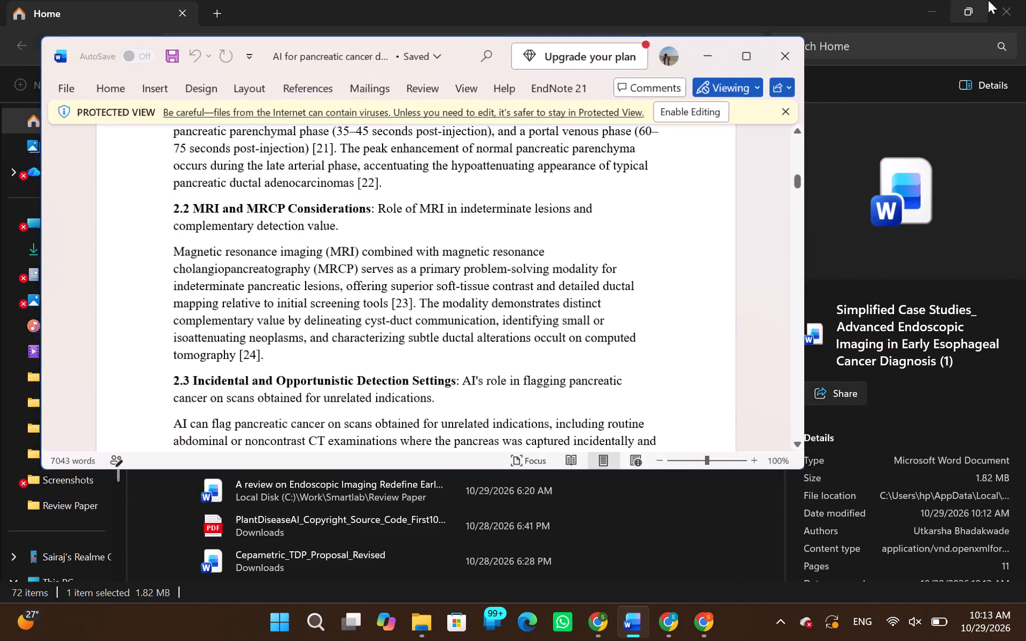
pyautogui.click(750, 53)
pyautogui.click(986, 0)
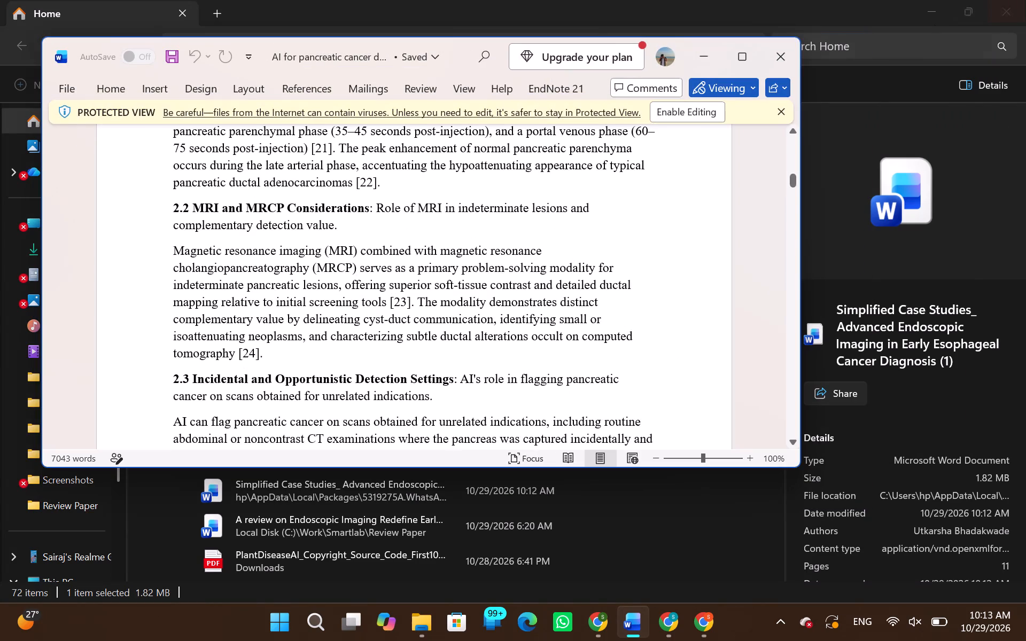
pyautogui.click(776, 46)
# Search for Word, launch it and create a blank document.
pyautogui.click(348, 628)
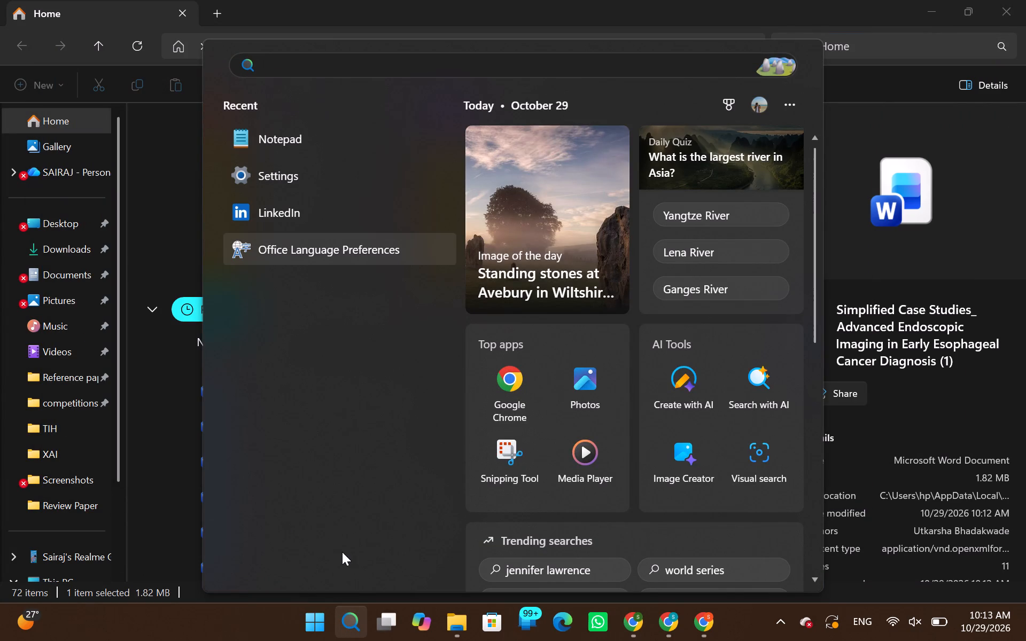
pyautogui.click(453, 630)
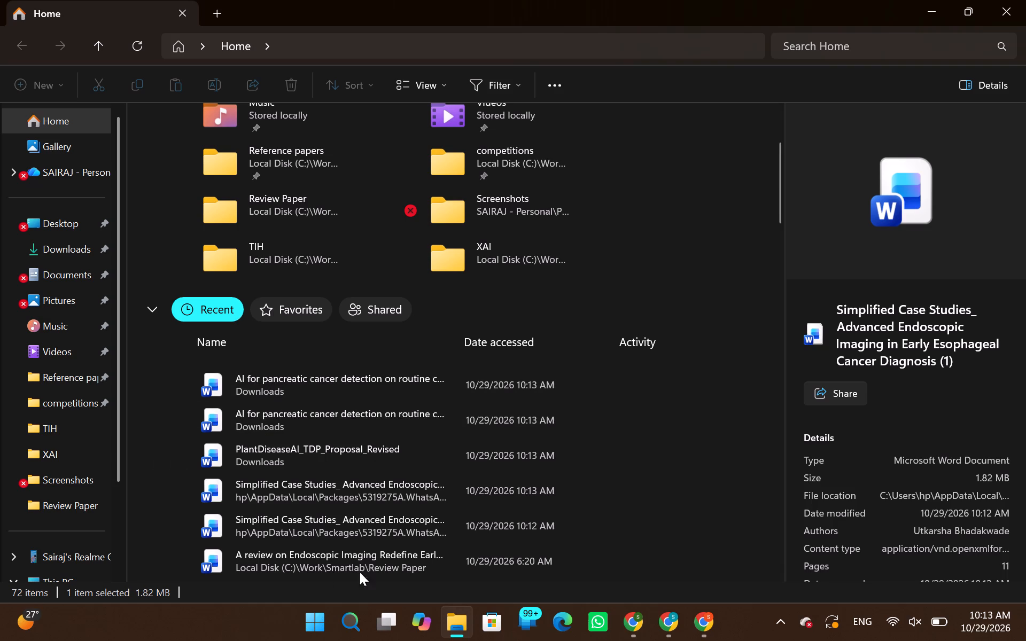
pyautogui.click(346, 619)
pyautogui.write('word')
pyautogui.press('Return')
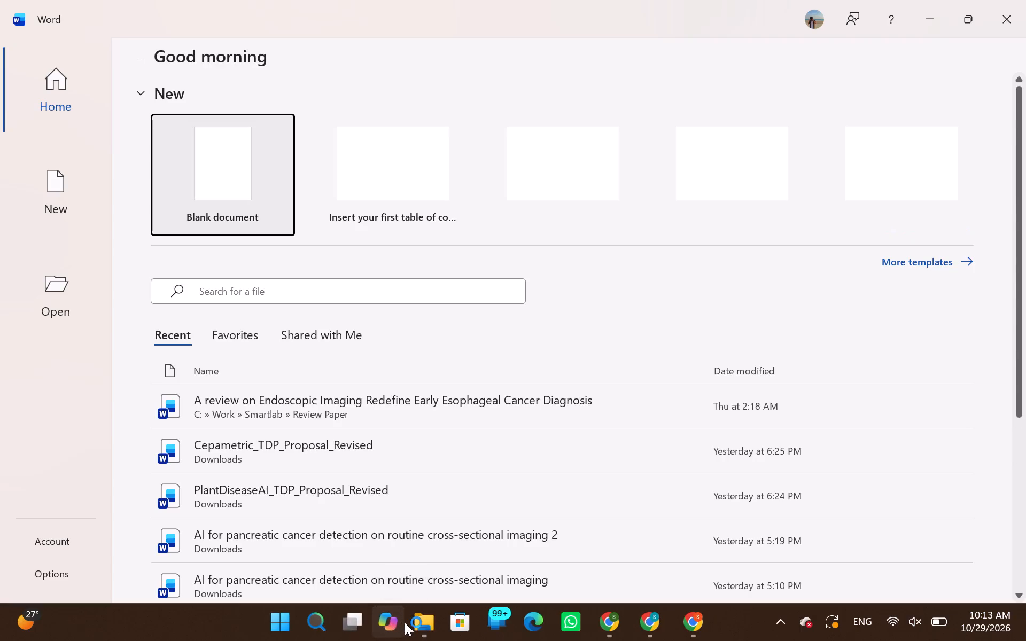
pyautogui.click(165, 119)
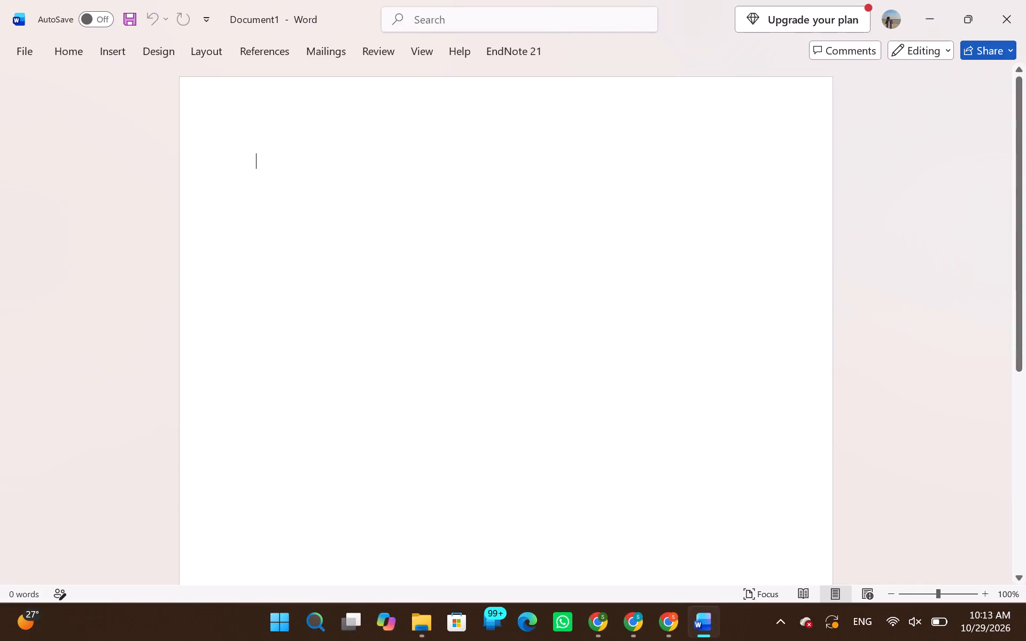
# Start saving the blank document to the computer with Save As and enter methodology as the file name.
pyautogui.click(31, 44)
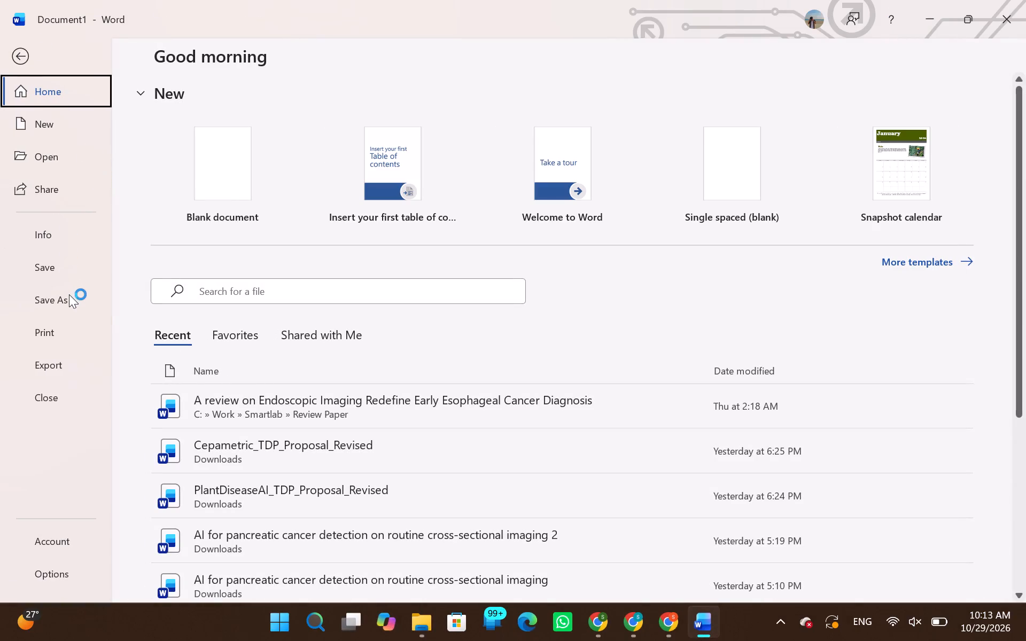
pyautogui.click(72, 298)
pyautogui.click(235, 446)
pyautogui.click(242, 429)
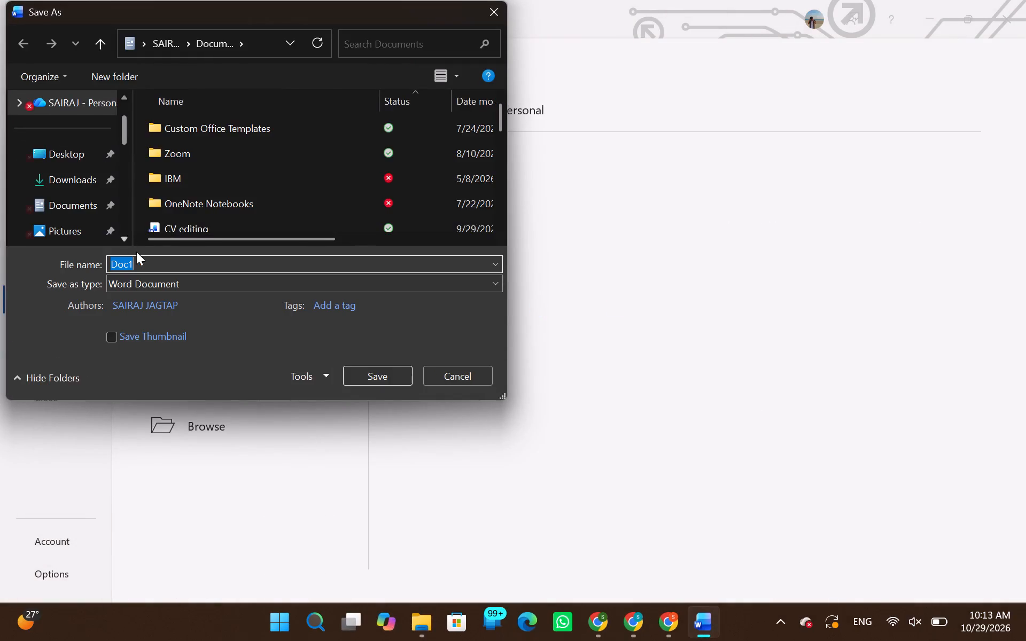
pyautogui.press('BackSpace')
pyautogui.write('methofo')
pyautogui.press('BackSpace')
pyautogui.write('dol')
pyautogui.press('BackSpace')
pyautogui.press('BackSpace')
pyautogui.press('BackSpace')
pyautogui.press('BackSpace')
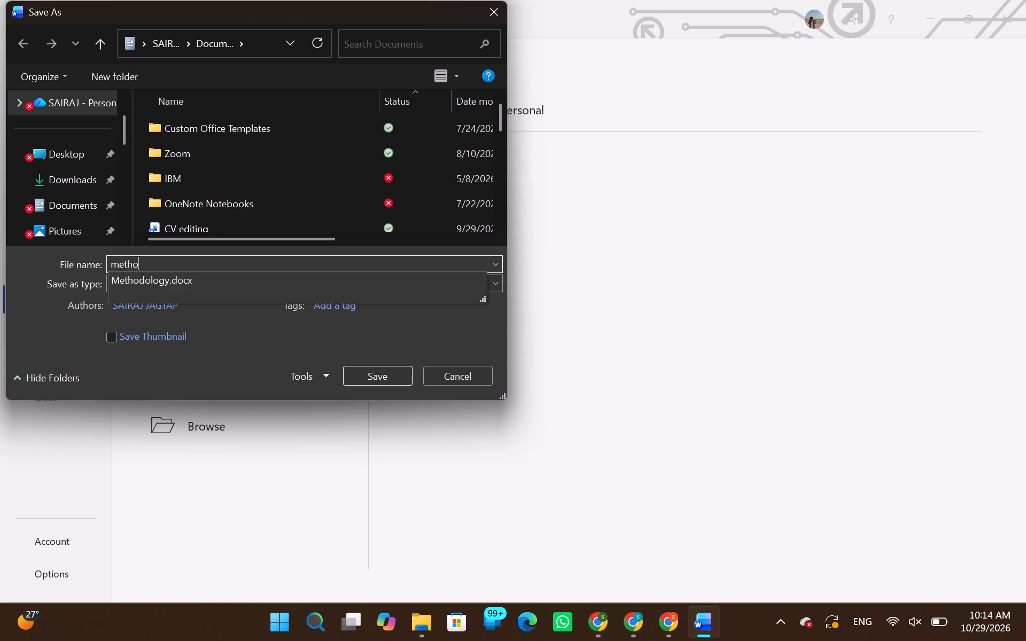
pyautogui.write('dology')
# Set the save location to the Work > Smartlab > Review Paper folder on Local Disk (C:).
pyautogui.scroll(-1, 61, 209)
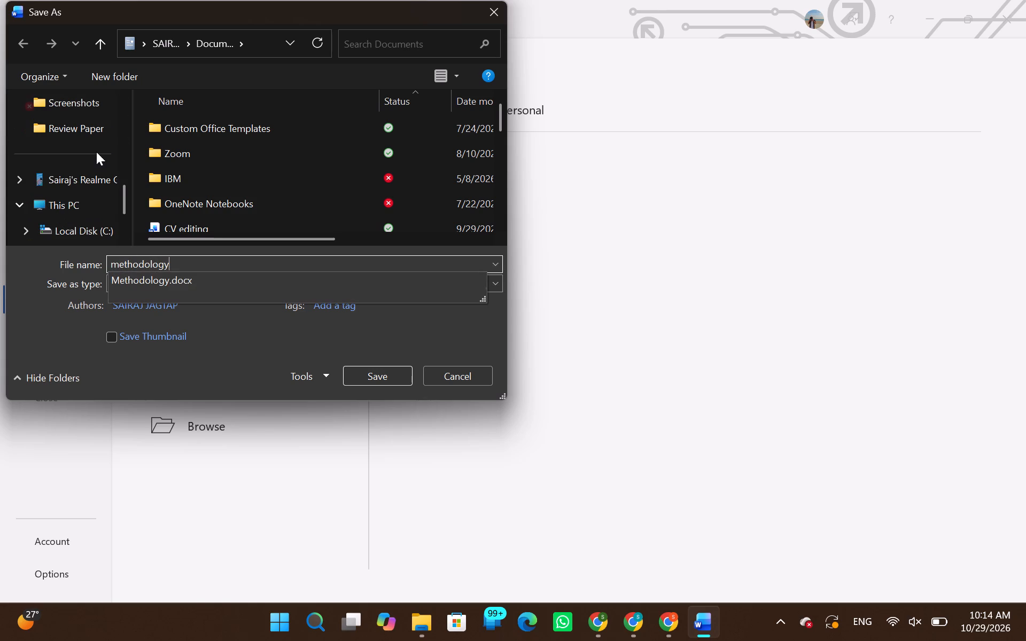
pyautogui.click(66, 229)
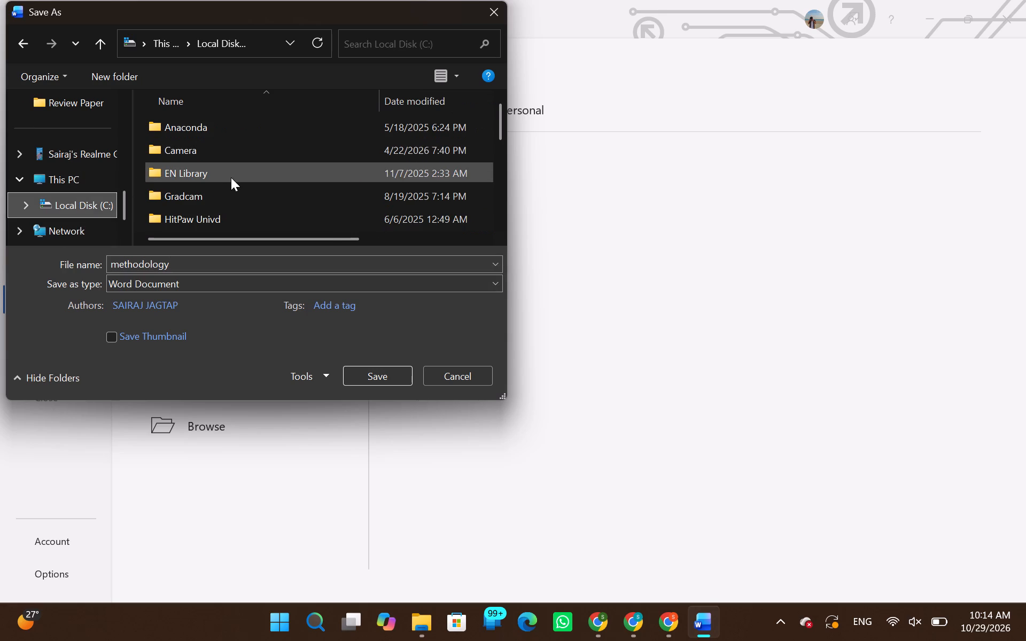
pyautogui.scroll(-3, 229, 198)
pyautogui.doubleClick(240, 217)
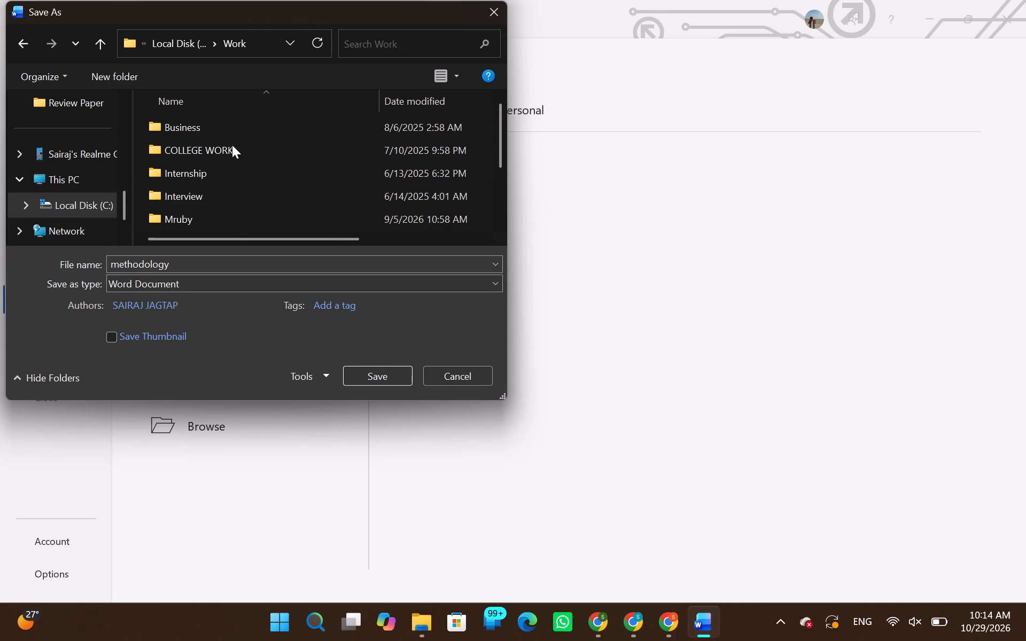
pyautogui.scroll(-1, 217, 204)
pyautogui.doubleClick(239, 178)
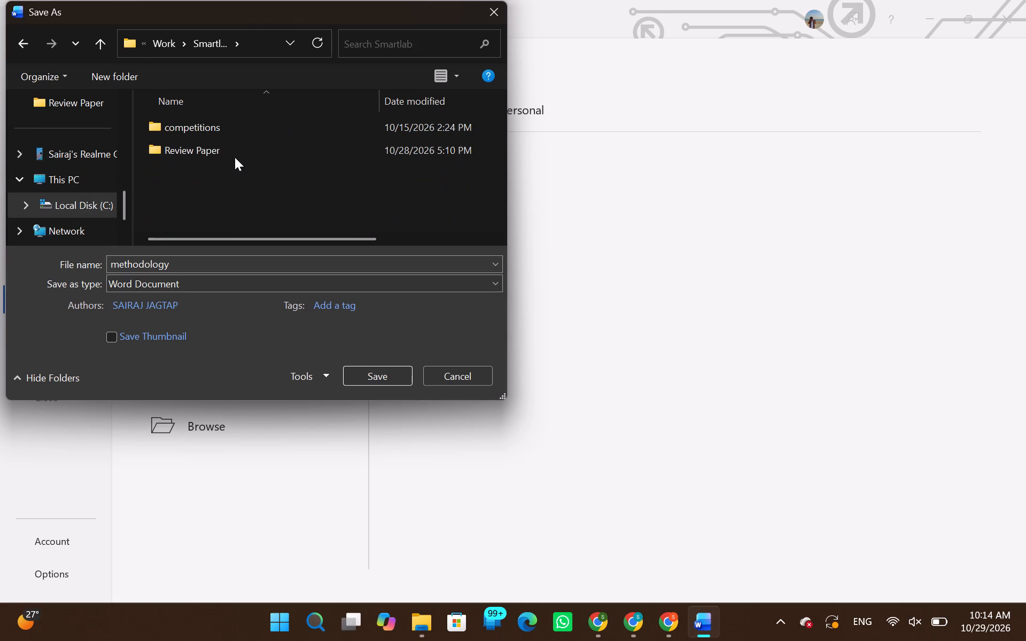
pyautogui.doubleClick(234, 148)
pyautogui.scroll(-3, 364, 222)
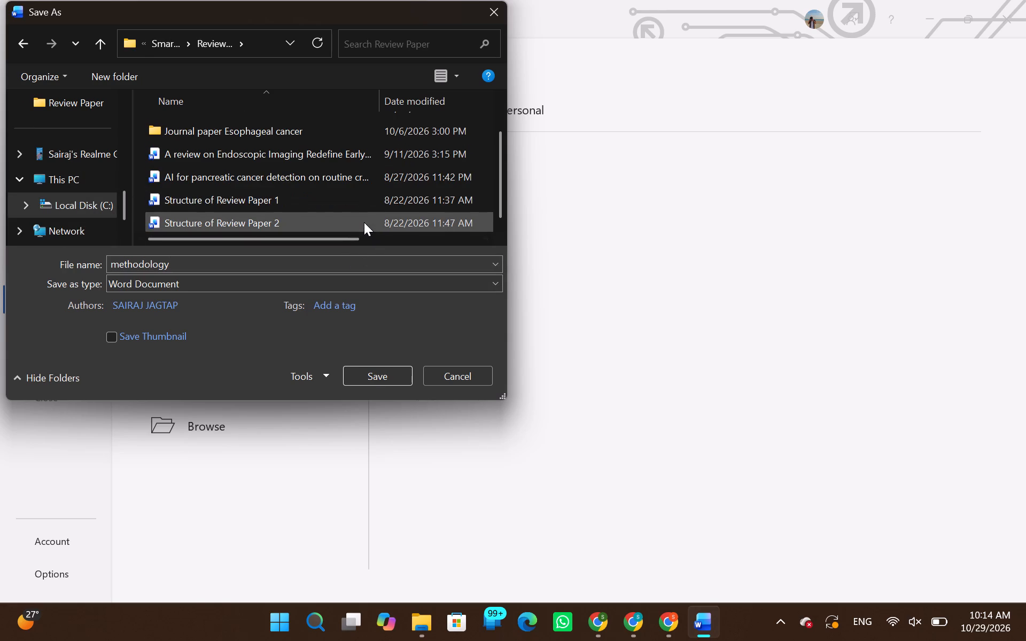
# Extend the file name to 'methodology Journal paper' and save the document.
pyautogui.click(330, 261)
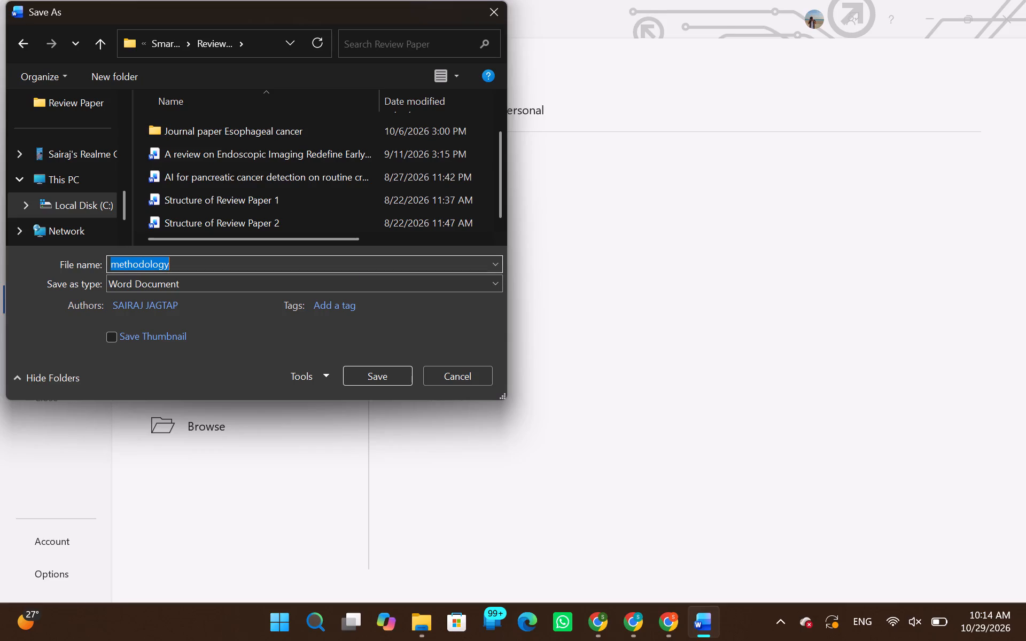
pyautogui.click(330, 261)
pyautogui.press('space')
pyautogui.write('Journal paper')
pyautogui.press('Return')
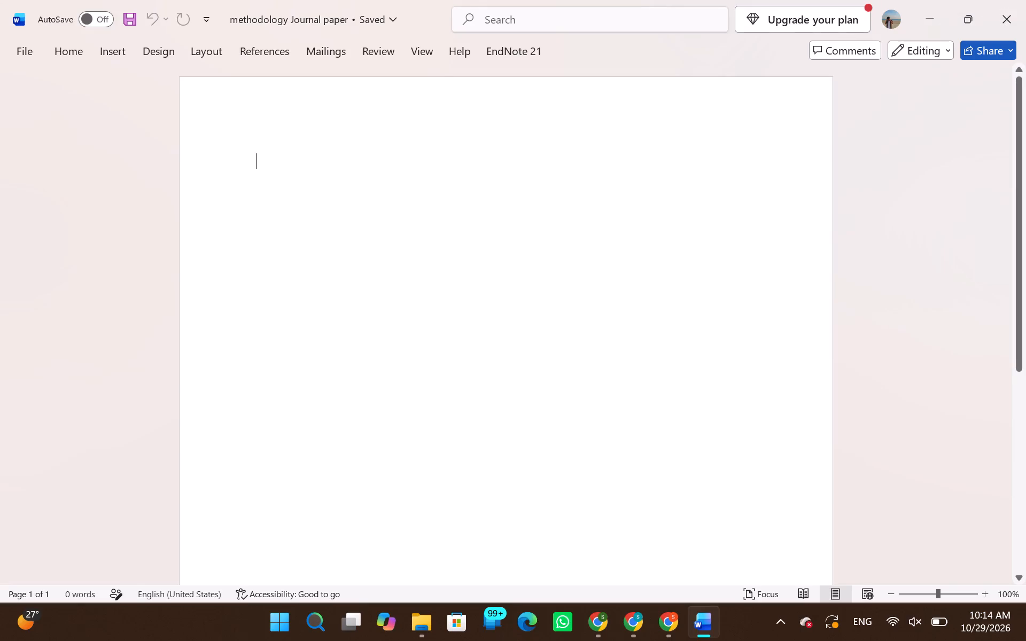
# Write the bold heading 'Methodology' on the first line and start a non-bold line below it.
pyautogui.write('Me')
pyautogui.press('BackSpace')
pyautogui.press('BackSpace')
pyautogui.press('BackSpace')
pyautogui.hotkey('ctrl', 'b')
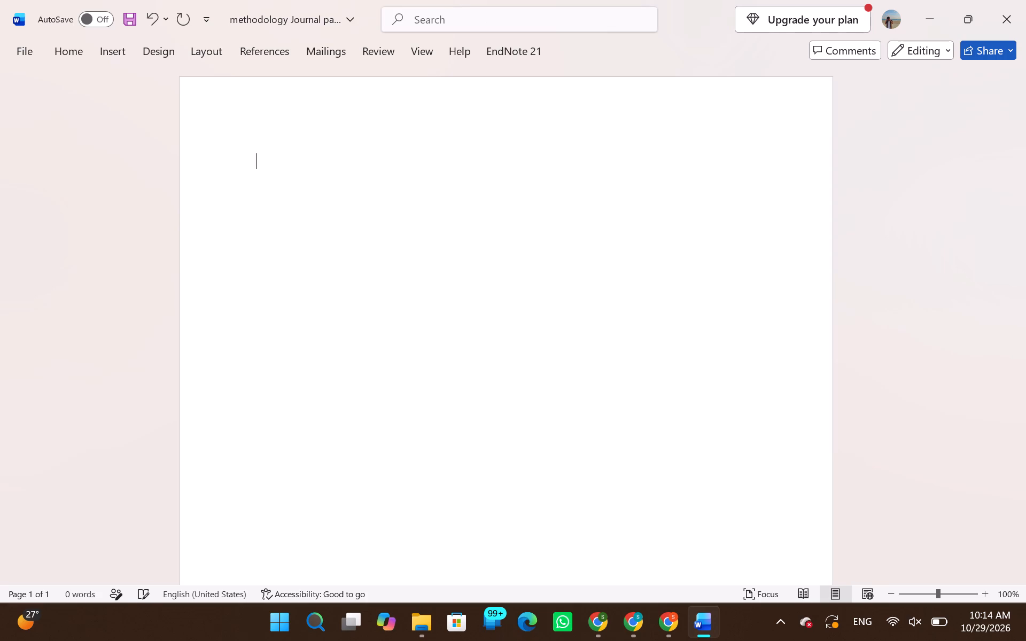
pyautogui.write('Me')
pyautogui.write('thodology')
pyautogui.press('Return')
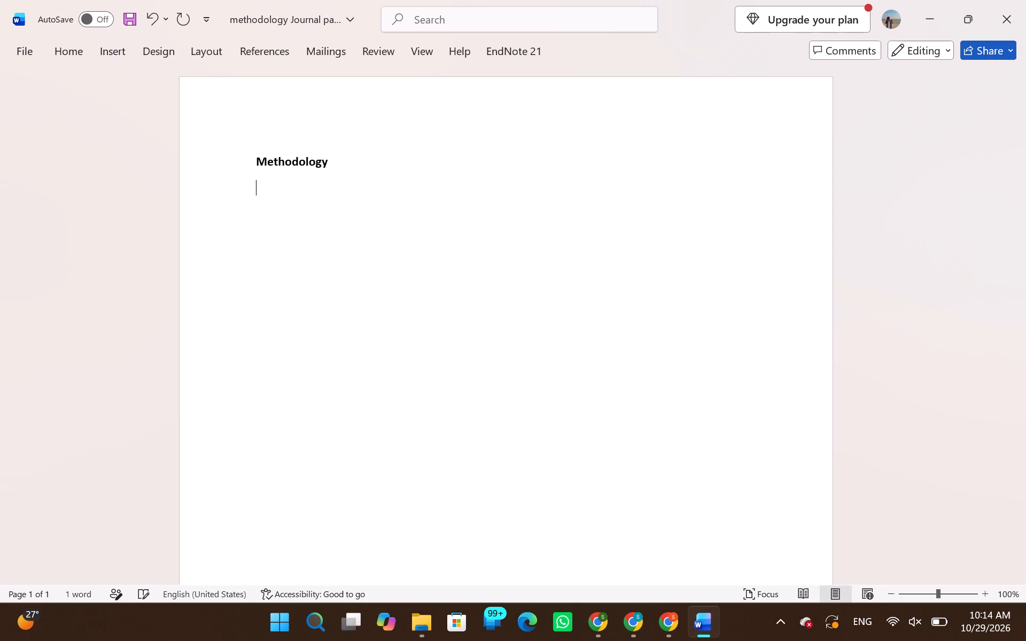
pyautogui.hotkey('ctrl', 'b')
# Switch to the File Explorer window.
pyautogui.hotkey('alt', 'Tab')
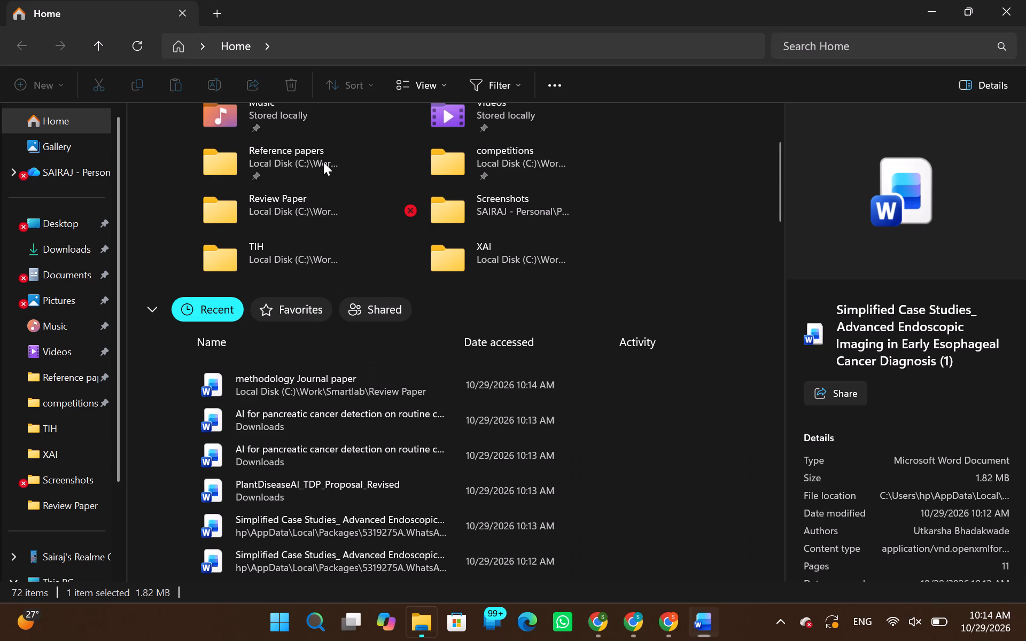
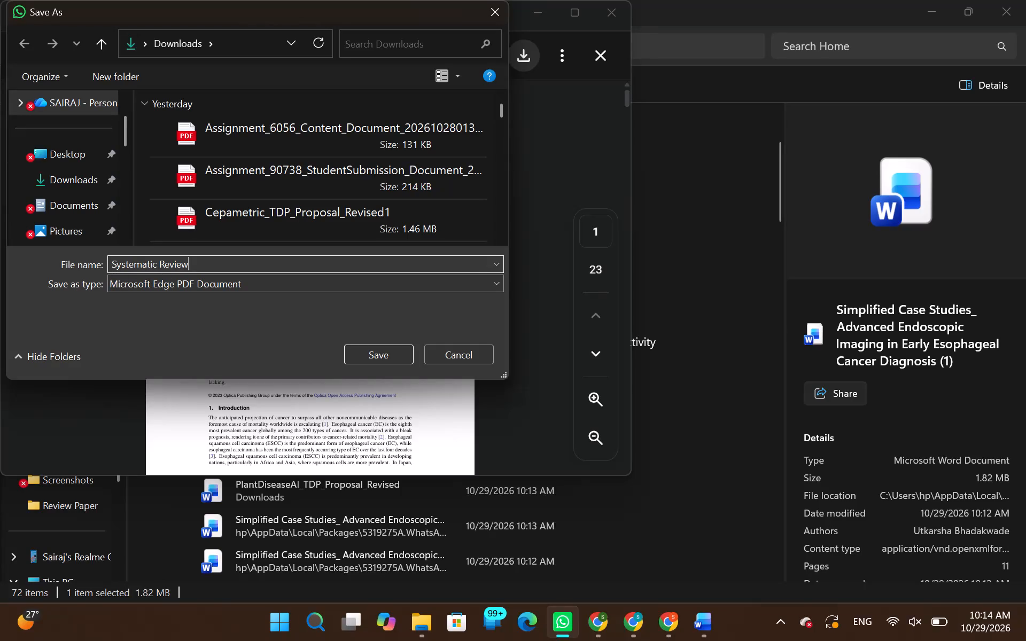
# Choose the Downloads folder as the PDF's save location and extend its file name to 'Systematic Review reference'.
pyautogui.click(59, 182)
pyautogui.click(222, 261)
pyautogui.click(250, 264)
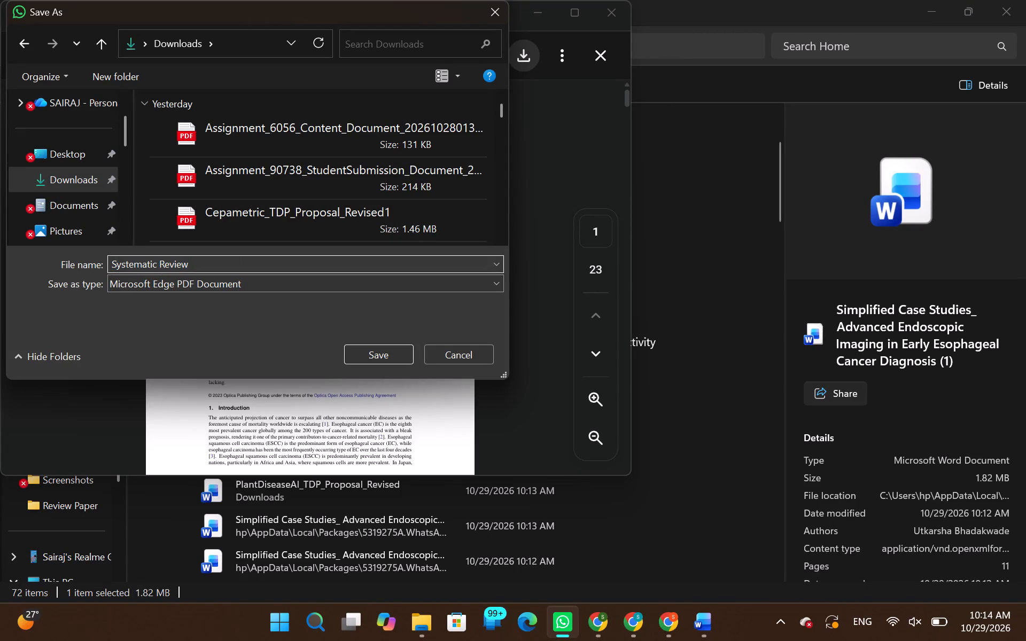
pyautogui.press('space')
pyautogui.write('reference\\')
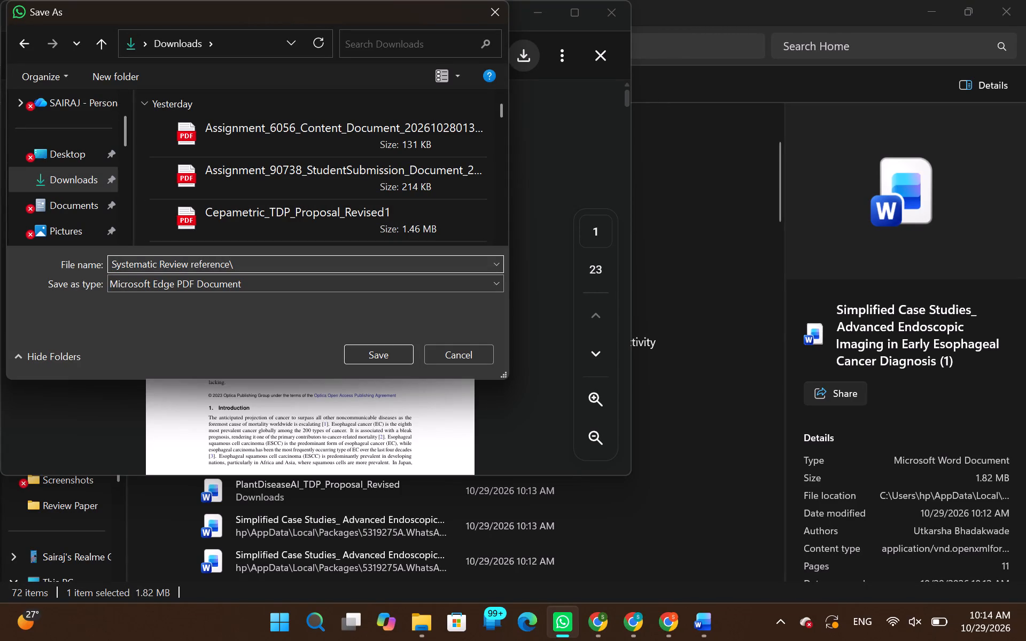
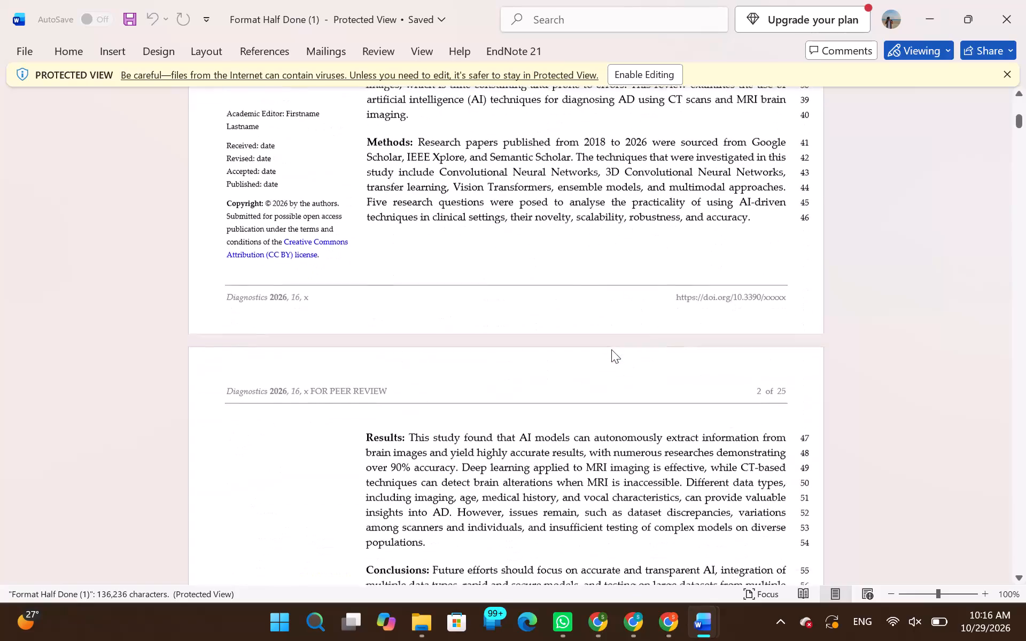
# Skim the 'Format Half Done (1)' document through its template sections and back to the section before Materials and Methods.
pyautogui.scroll(-6, 611, 349)
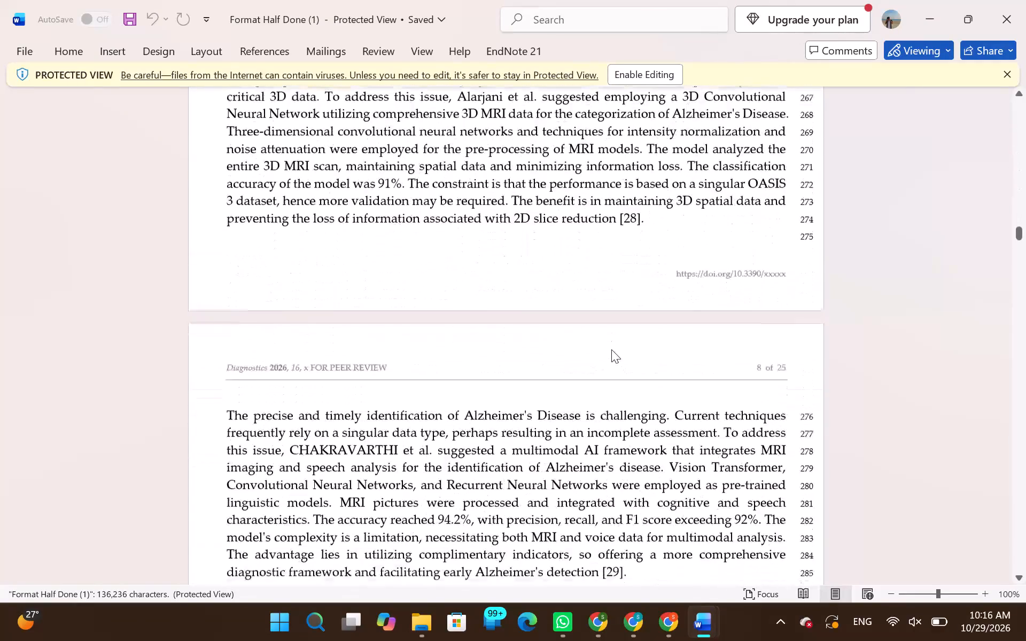
pyautogui.scroll(-2, 611, 349)
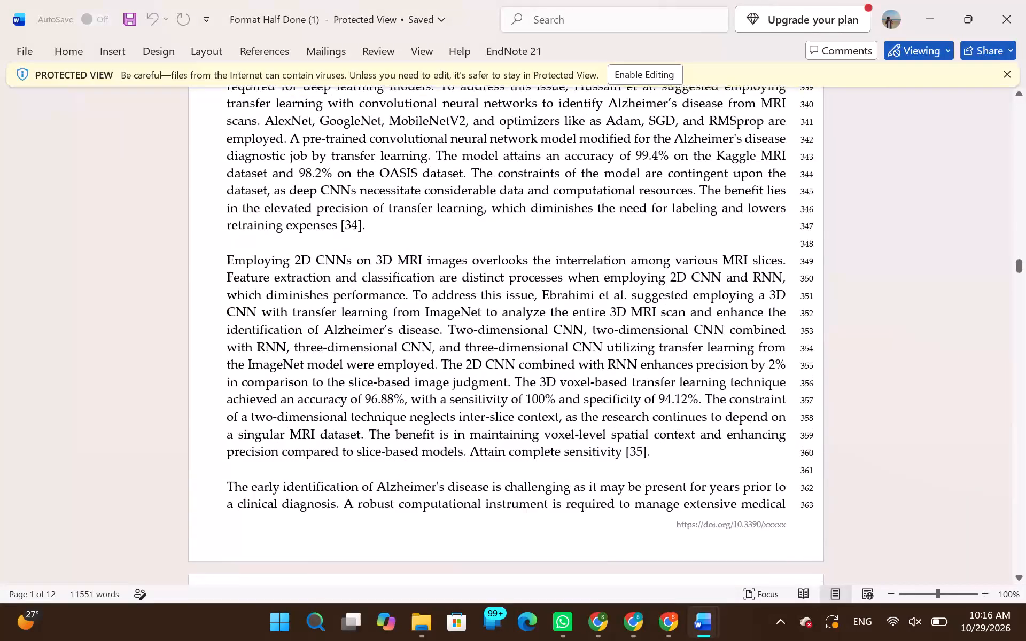
pyautogui.scroll(-2, 611, 349)
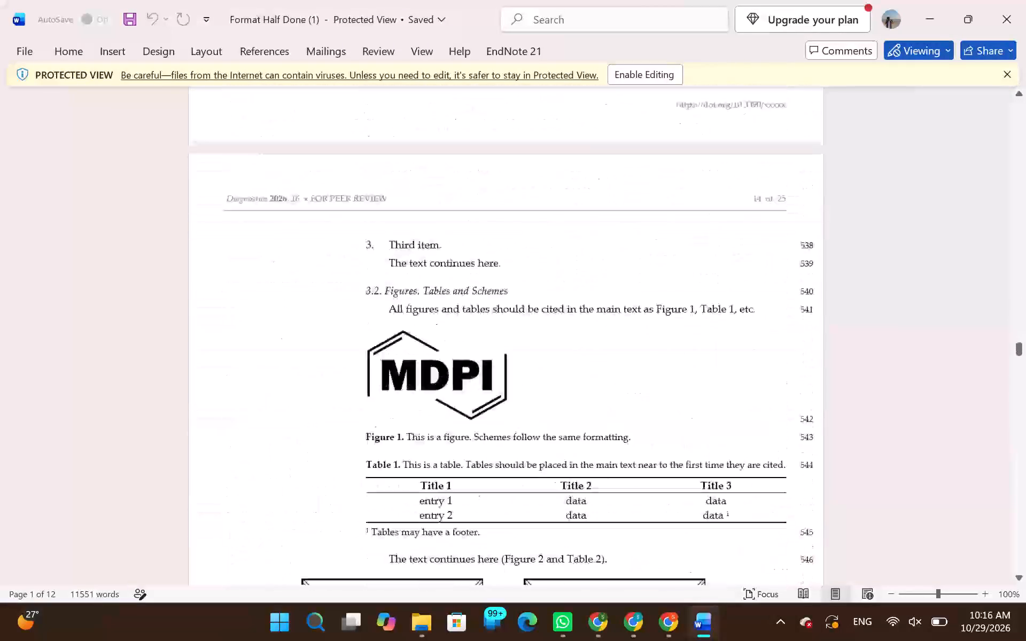
pyautogui.scroll(-1, 611, 349)
pyautogui.scroll(8, 611, 349)
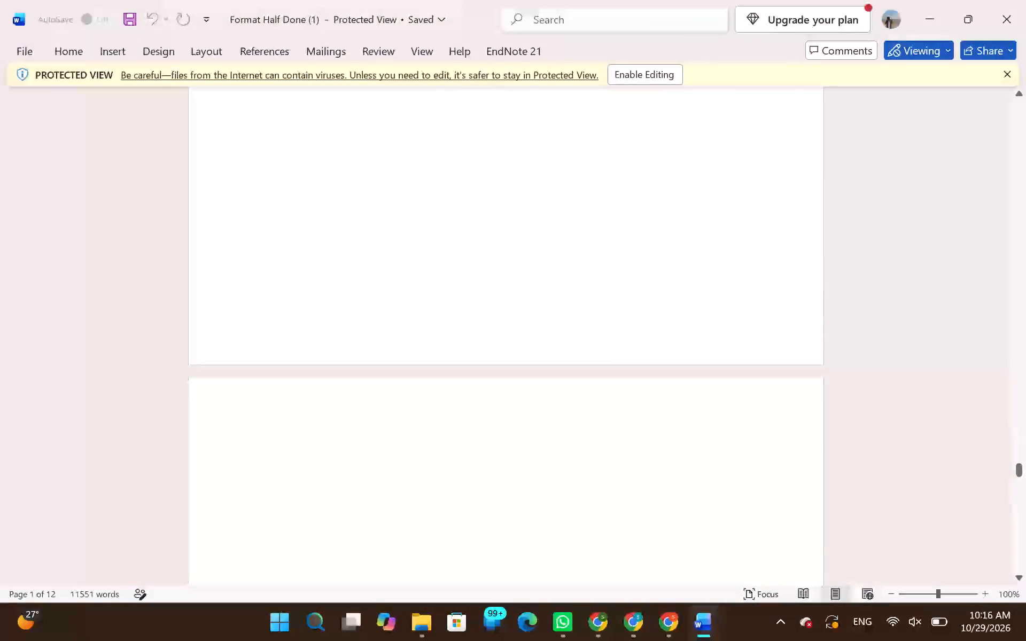
pyautogui.scroll(2, 611, 349)
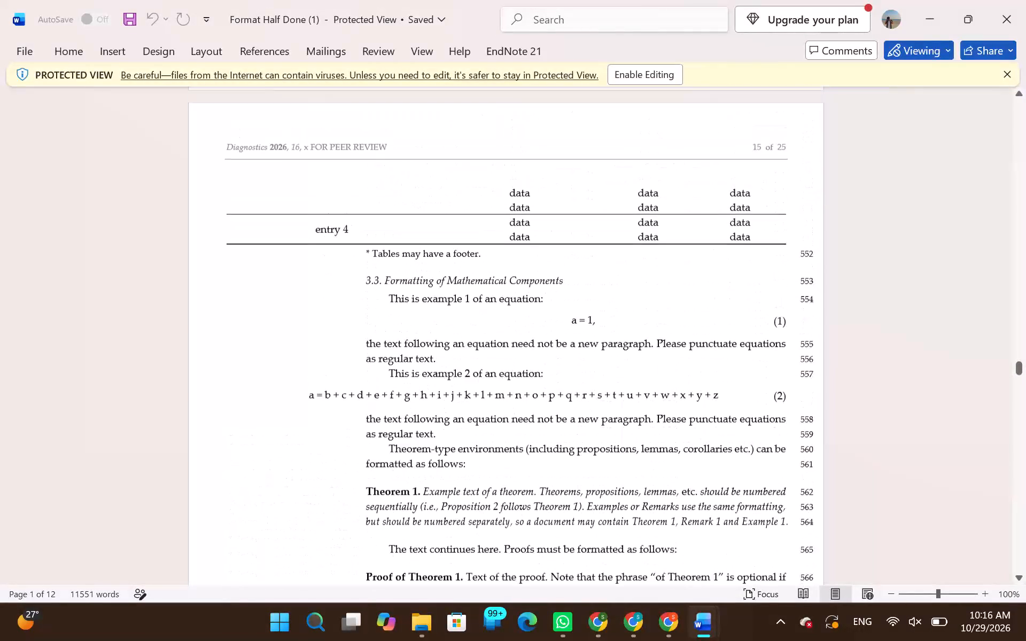
pyautogui.scroll(2, 611, 349)
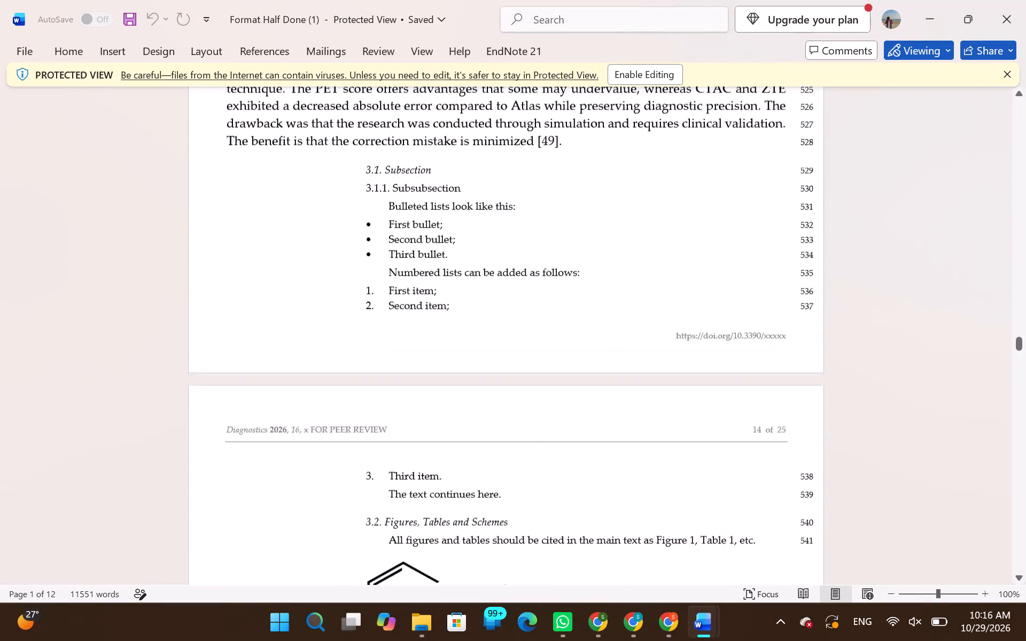
pyautogui.scroll(3, 611, 349)
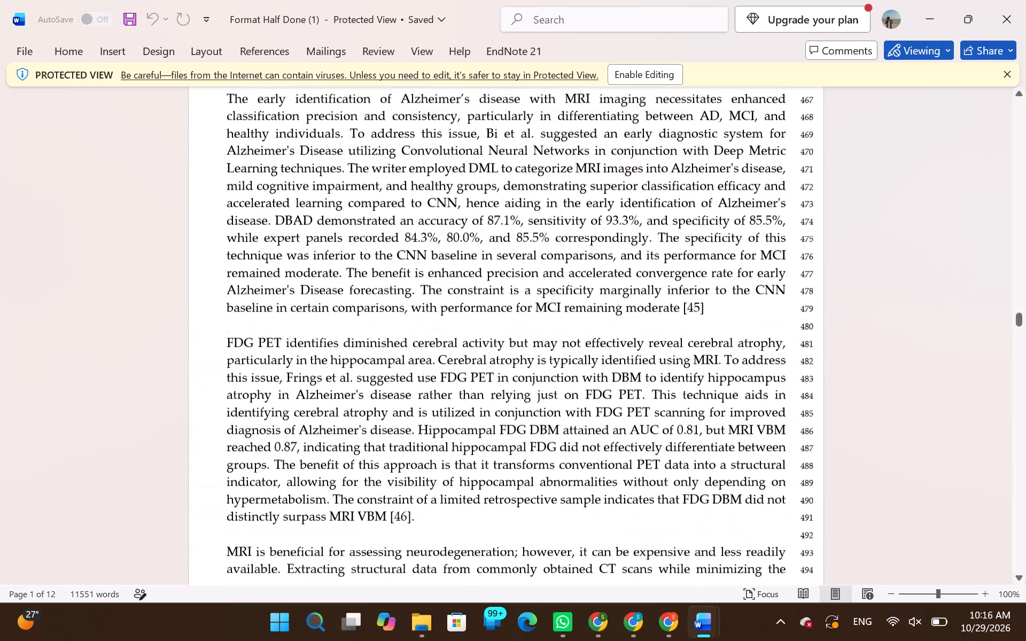
pyautogui.scroll(4, 611, 349)
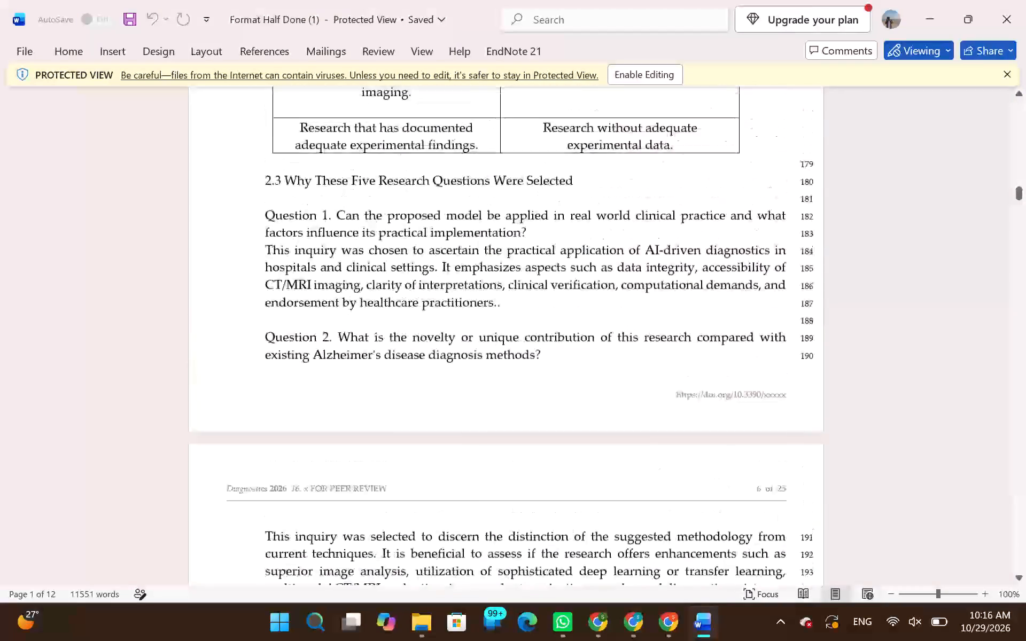
pyautogui.scroll(2, 611, 349)
# Examine the Materials and Methods section, from Search Strategy through the inclusion criteria table and the research questions.
pyautogui.scroll(-1, 611, 349)
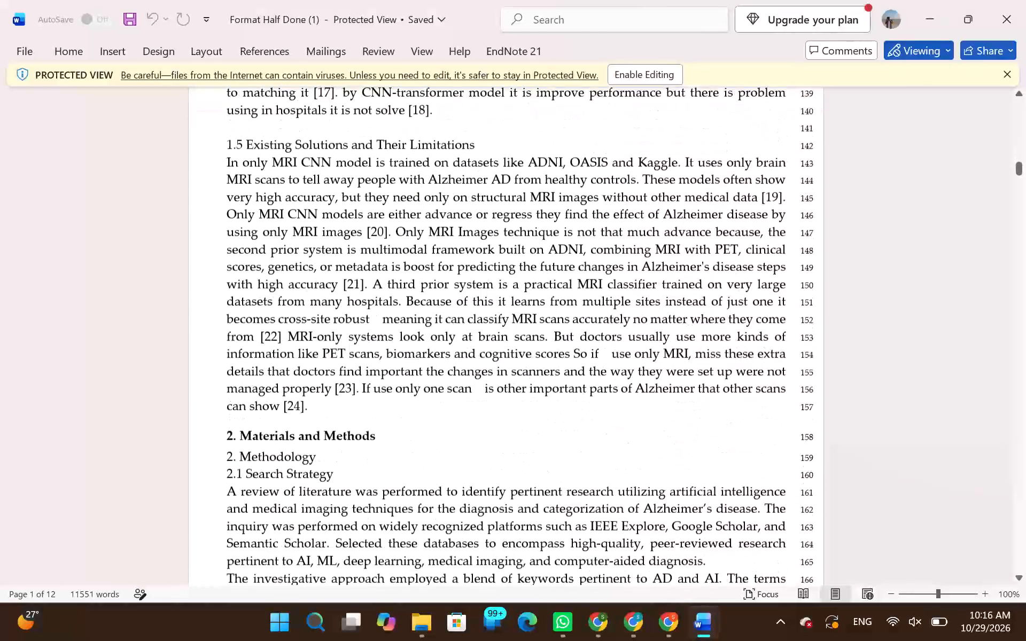
pyautogui.scroll(-2, 611, 349)
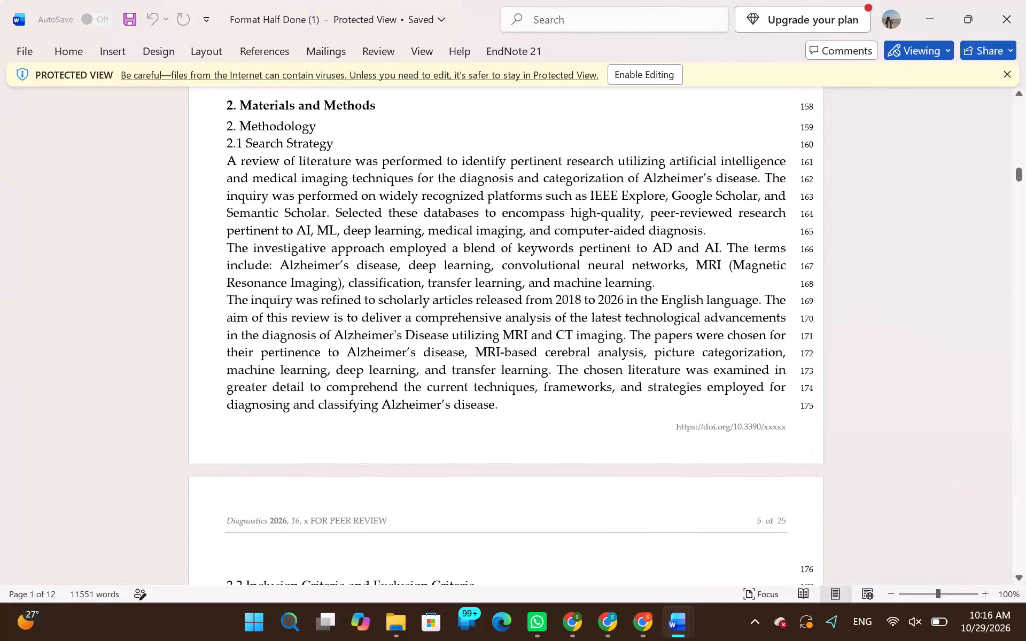
pyautogui.scroll(-4, 611, 349)
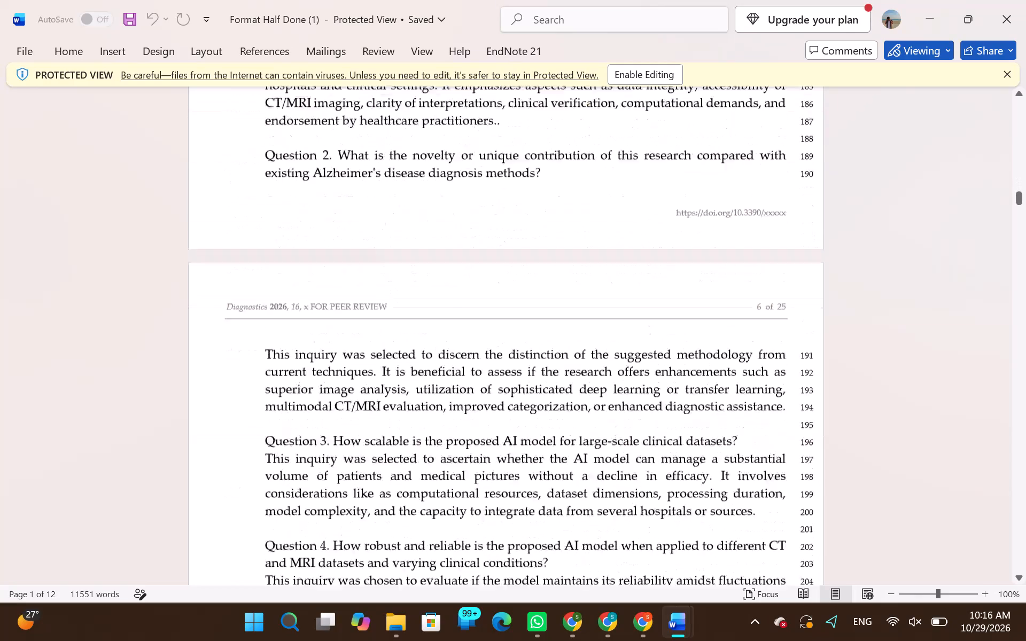
pyautogui.scroll(1, 611, 349)
pyautogui.scroll(-1, 611, 349)
pyautogui.scroll(1, 611, 349)
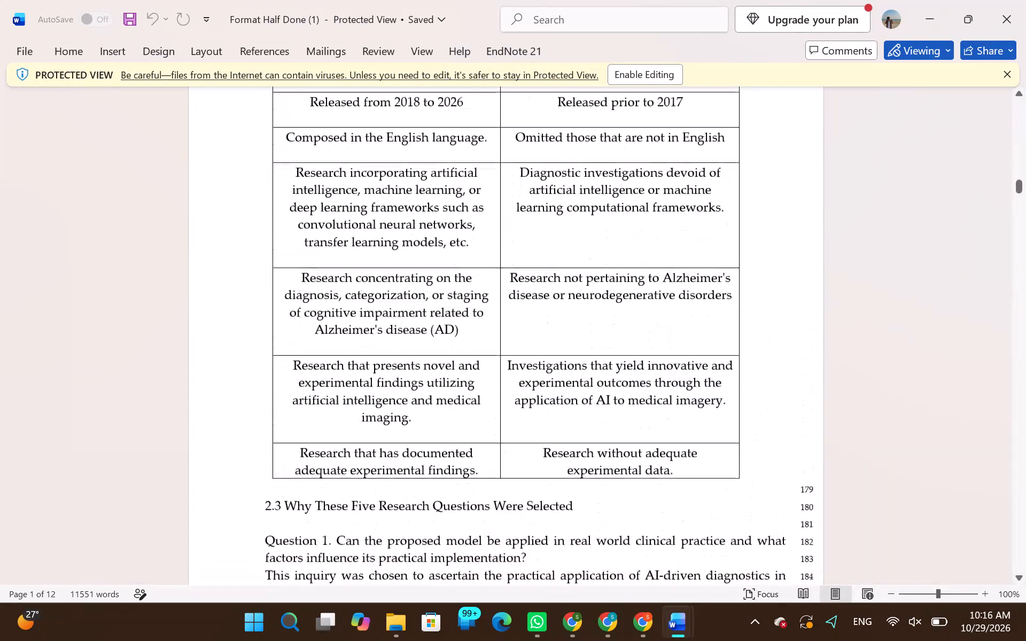
pyautogui.scroll(1, 611, 349)
pyautogui.scroll(-1, 611, 349)
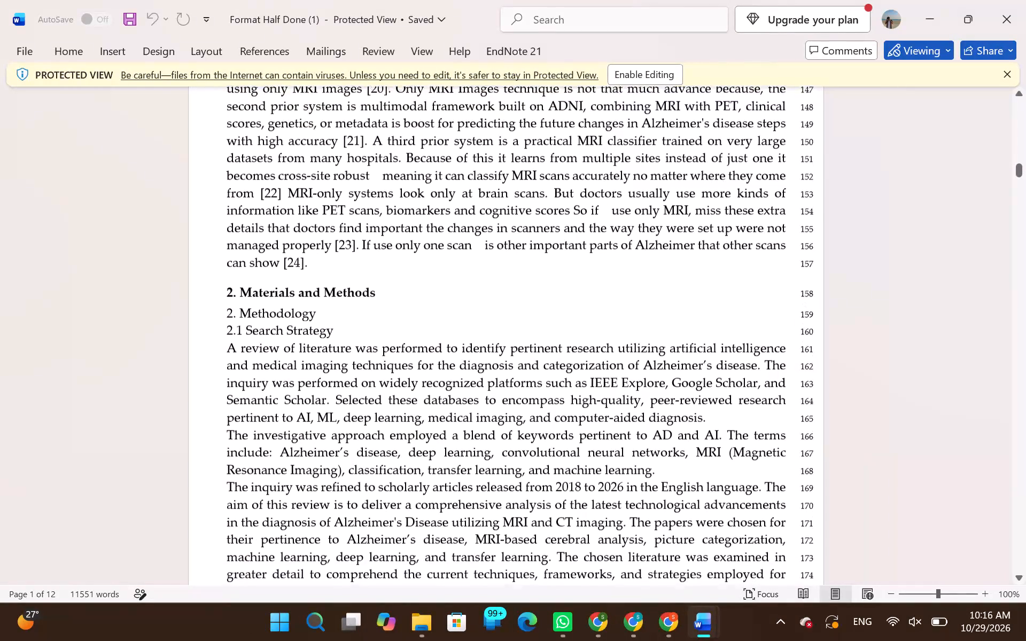
pyautogui.scroll(-1, 611, 349)
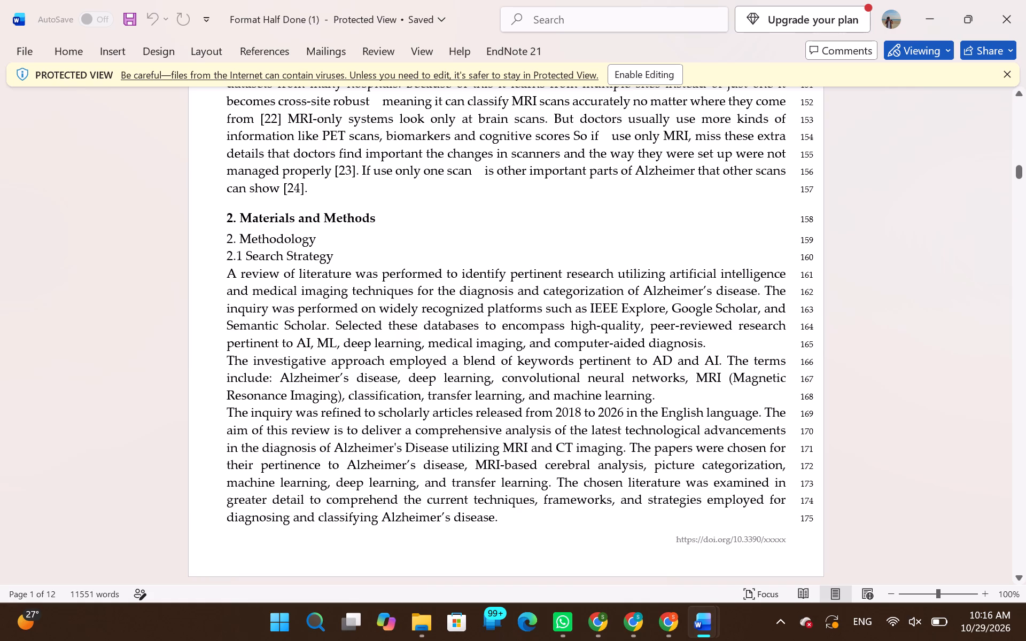
pyautogui.scroll(-1, 626, 315)
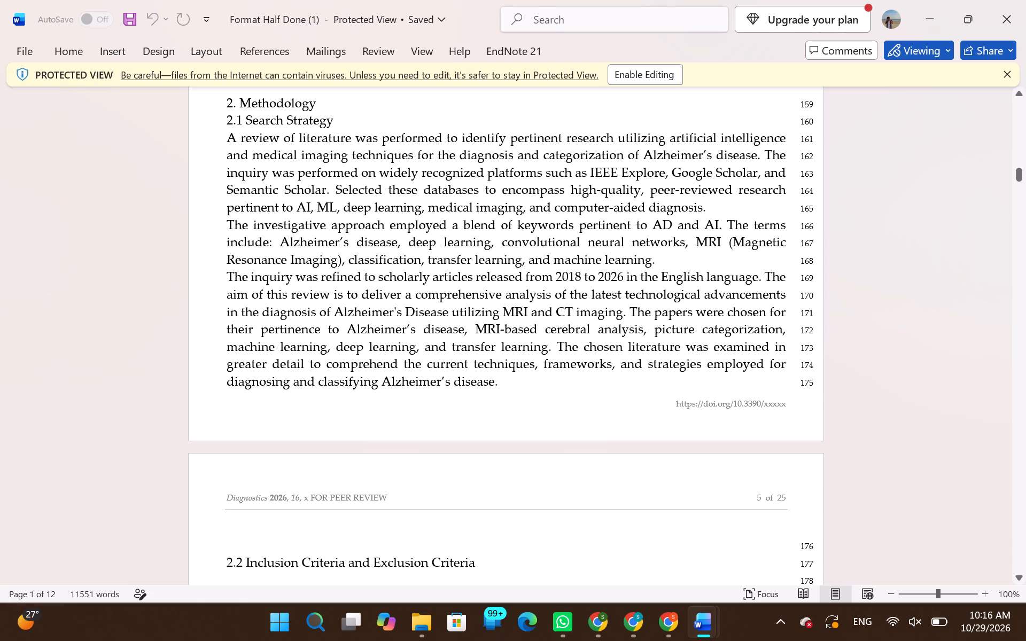
# Compare the 'methodology Journal paper' document with the Search Strategy section of 'Format Half Done (1)'.
pyautogui.click(936, 9)
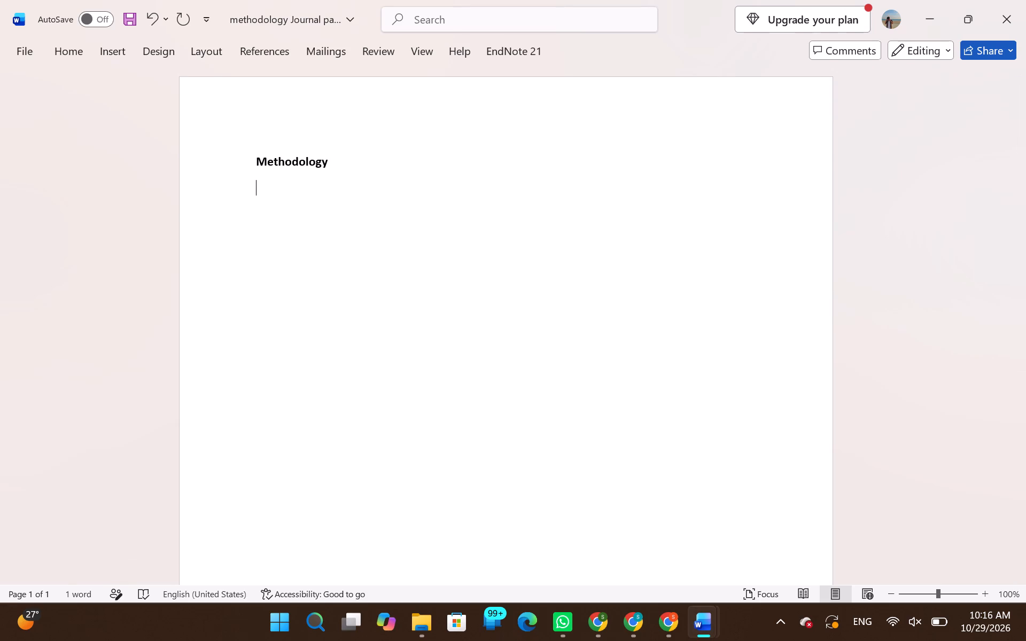
pyautogui.hotkey('alt', 'Tab')
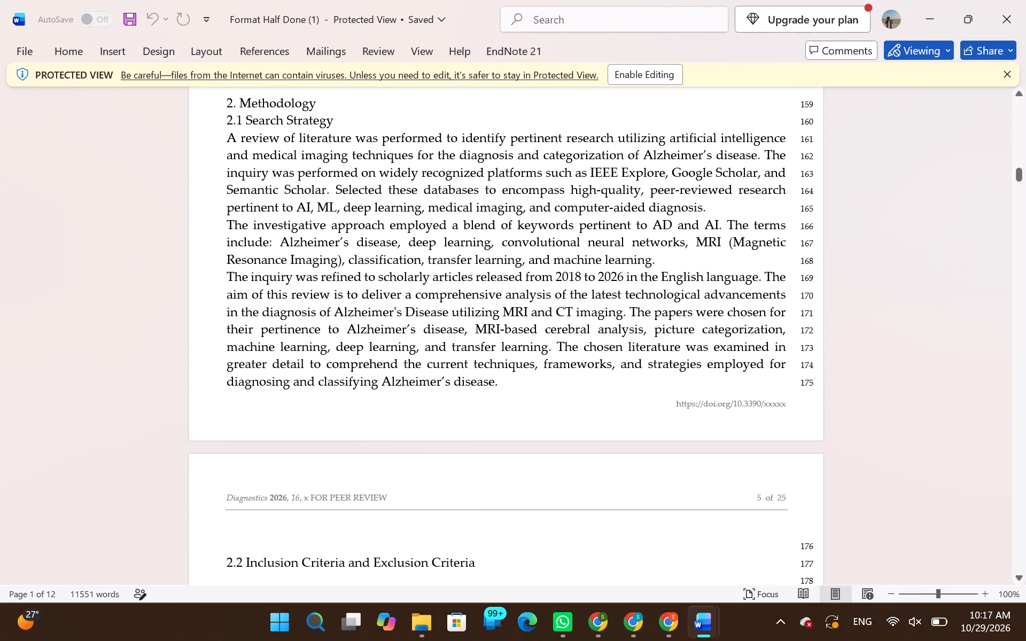
pyautogui.hotkey('alt', 'Tab')
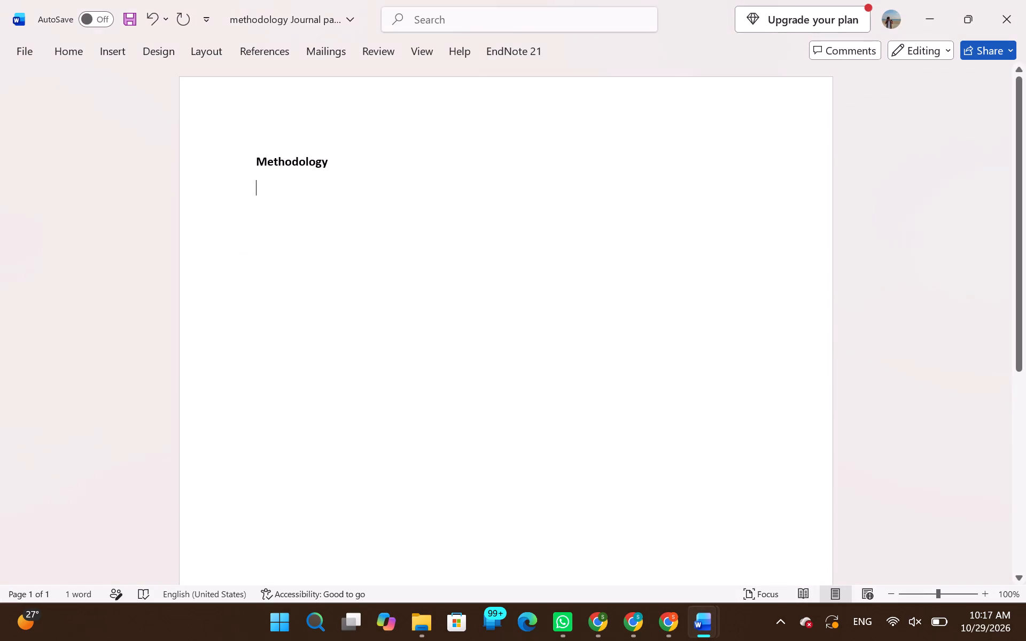
pyautogui.hotkey('alt', 'Tab')
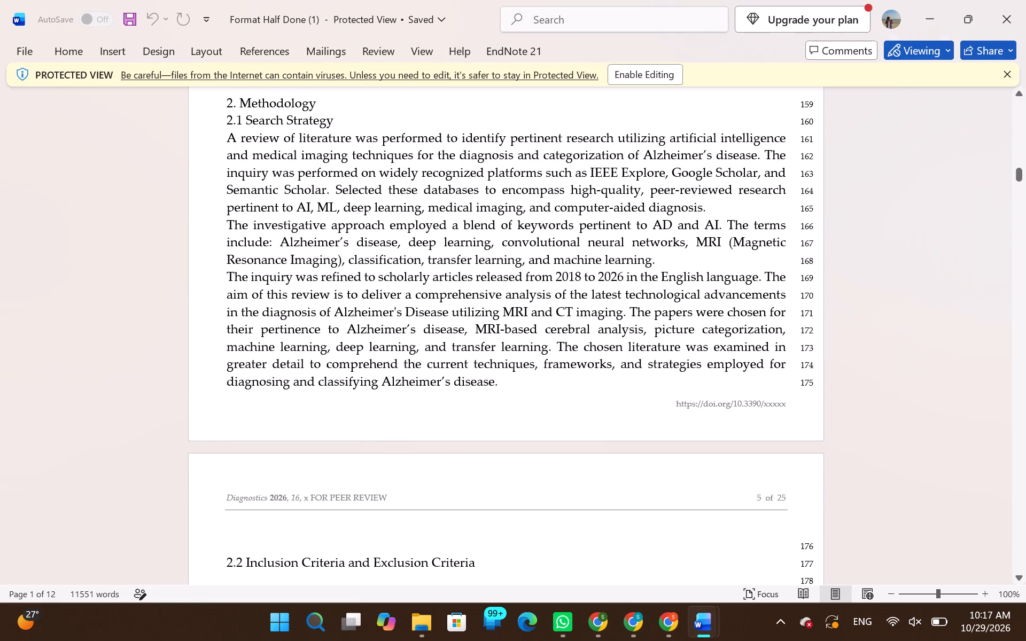
pyautogui.hotkey('alt', 'Tab')
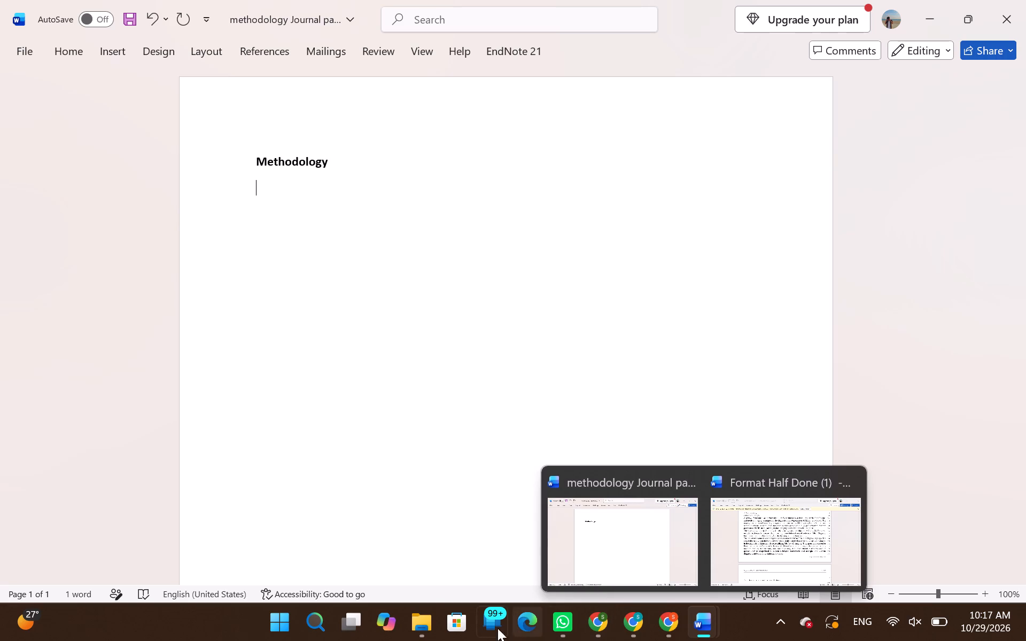
# Open the 'A review on Endoscopic Imaging Redefine Early Esophageal Cancer Diagnosis' document from the Review Paper folder and check its title.
pyautogui.click(423, 633)
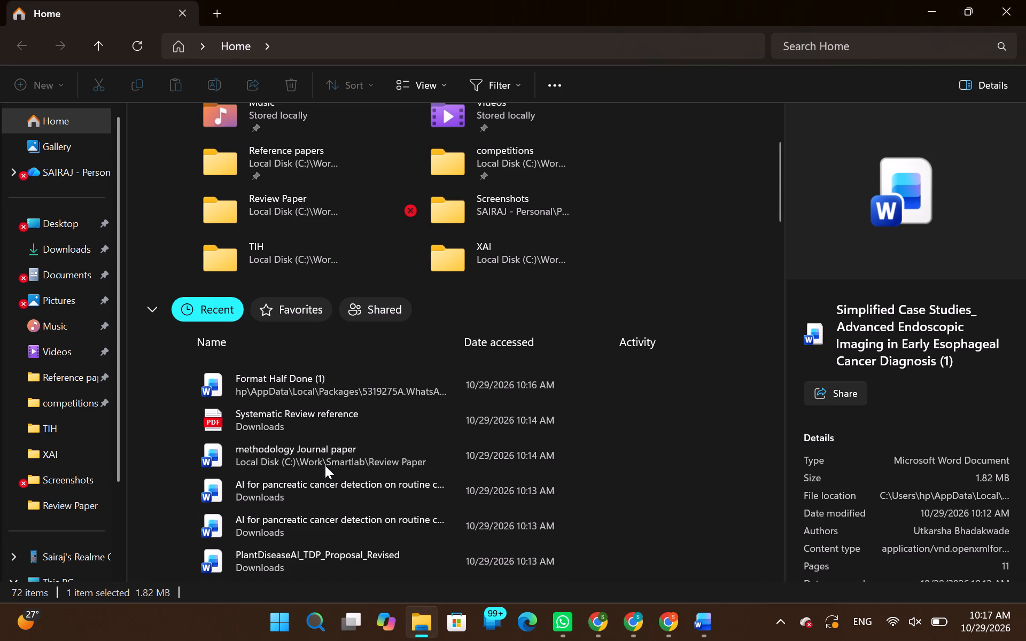
pyautogui.click(39, 509)
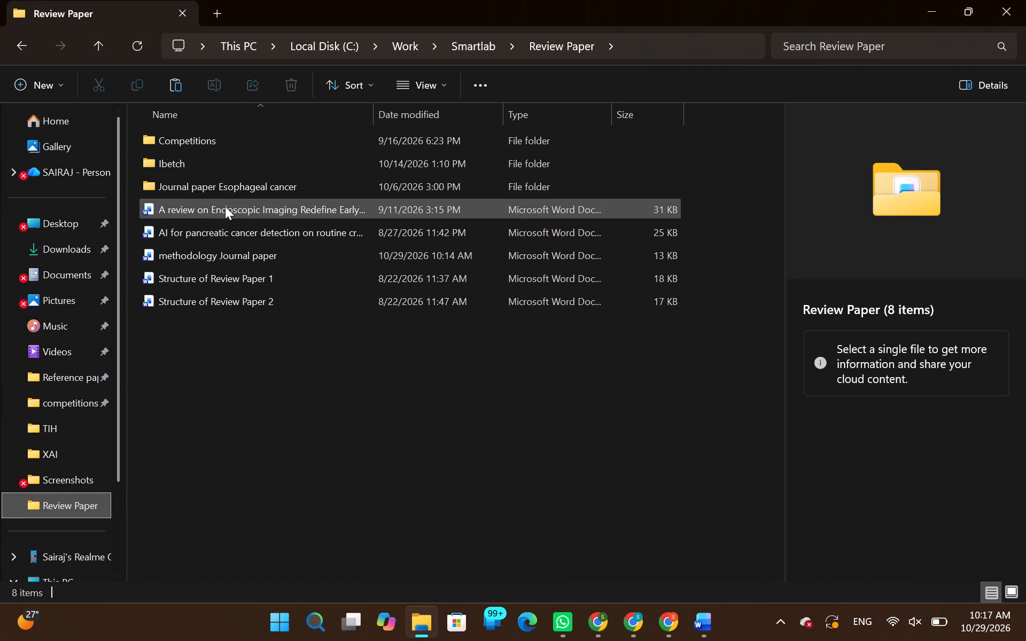
pyautogui.doubleClick(225, 207)
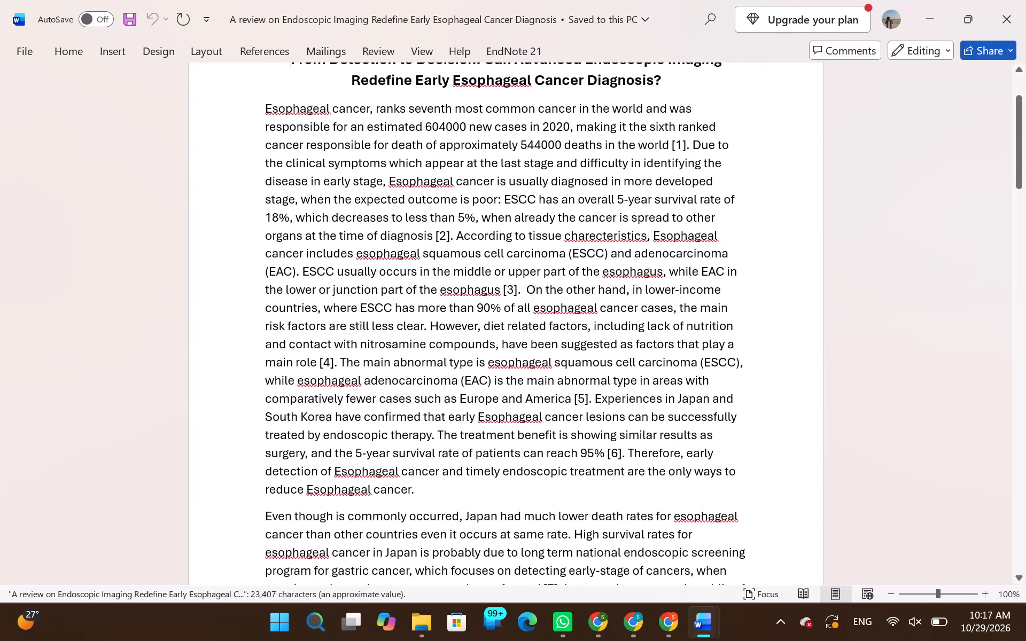
pyautogui.scroll(1, 450, 221)
pyautogui.moveTo(353, 135); pyautogui.dragTo(517, 136)
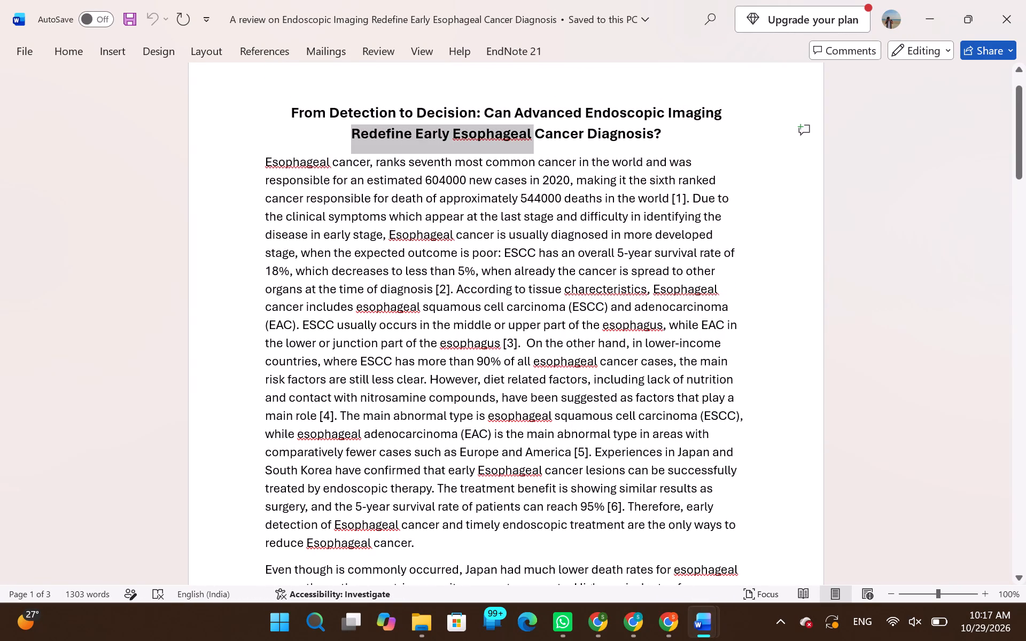
pyautogui.moveTo(517, 136); pyautogui.dragTo(617, 137)
pyautogui.click(659, 142)
# Return to 'Format Half Done (1)' and read the opening sentences of the Search Strategy paragraph.
pyautogui.hotkey('alt', 'Tab')
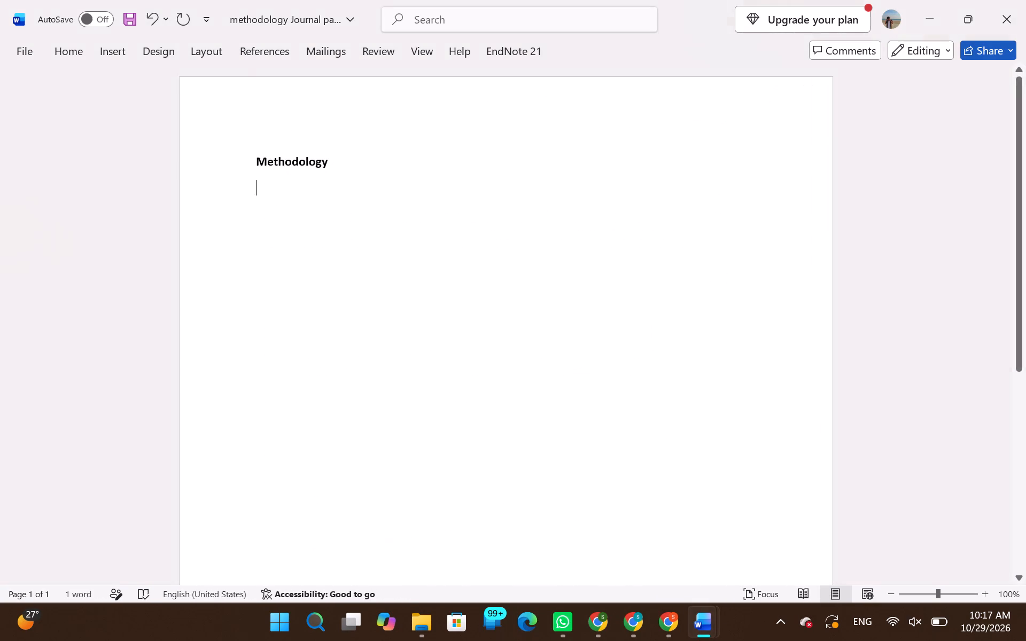
pyautogui.hotkey('alt', 'Tab')
pyautogui.hotkey('alt', 'Tab')
pyautogui.hotkey('alt', 'Tab')
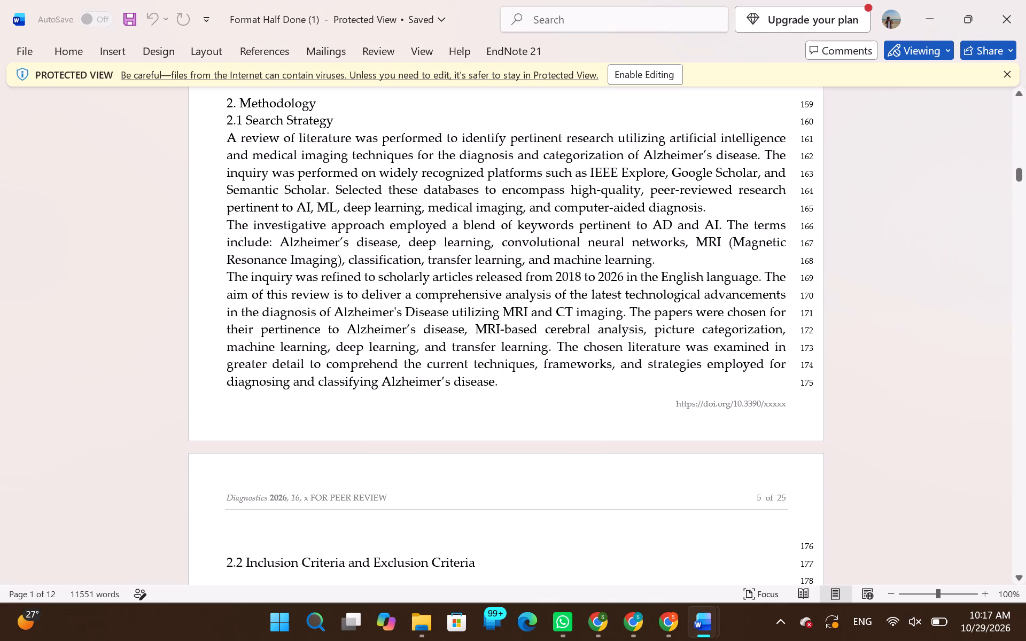
pyautogui.click(235, 141)
pyautogui.click(328, 167)
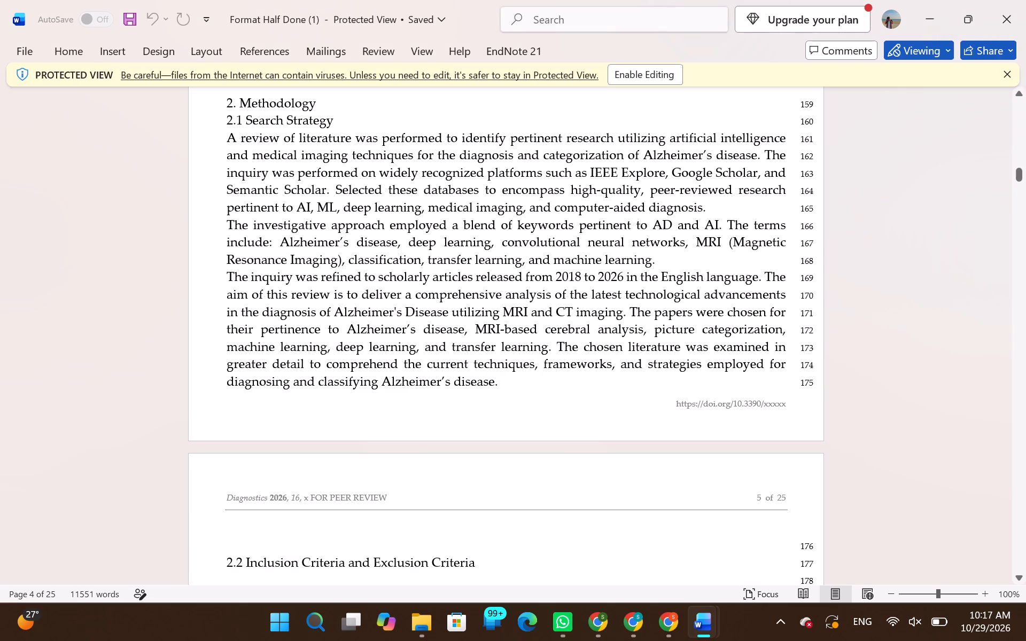
pyautogui.click(348, 140)
pyautogui.click(377, 193)
# Copy the phrase 'pertinent research' from the Search Strategy paragraph and submit it in ChatGPT's 'Humanised synonyms request' chat.
pyautogui.moveTo(510, 133); pyautogui.dragTo(600, 131)
pyautogui.hotkey('ctrl', 'c')
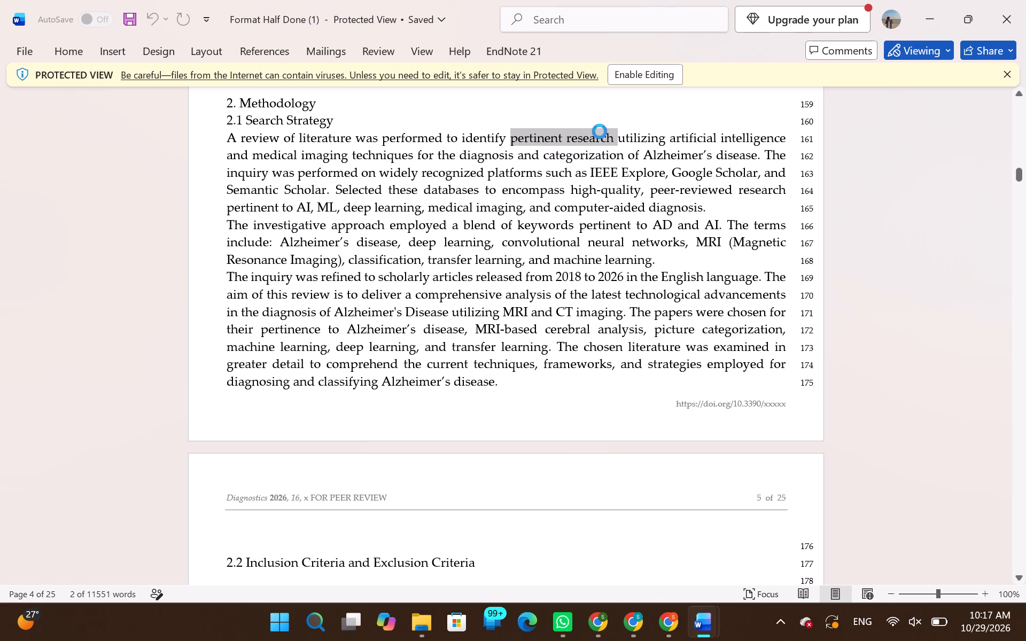
pyautogui.hotkey('alt', 'Tab')
pyautogui.hotkey('alt', 'Tab')
pyautogui.hotkey('alt', 'Tab')
pyautogui.hotkey('alt', 'Tab')
pyautogui.hotkey('alt', 'Tab')
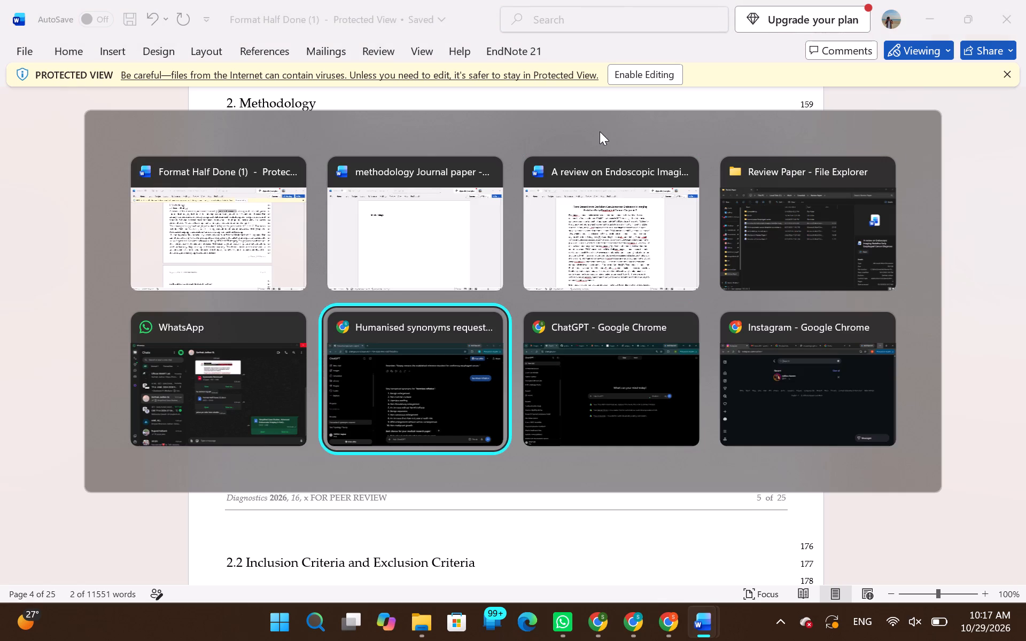
pyautogui.hotkey('ctrl', 'v')
pyautogui.press('Return')
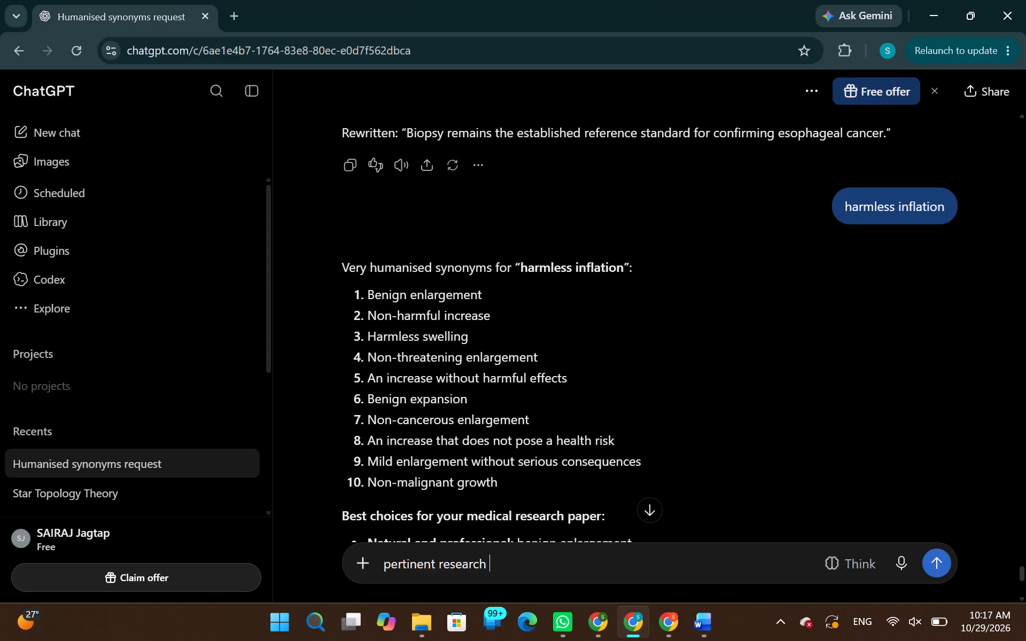
# Review ChatGPT's synonyms for 'pertinent research' and start the paragraph under the Methodology heading with 'The review of literature was done'.
pyautogui.hotkey('alt', 'Tab')
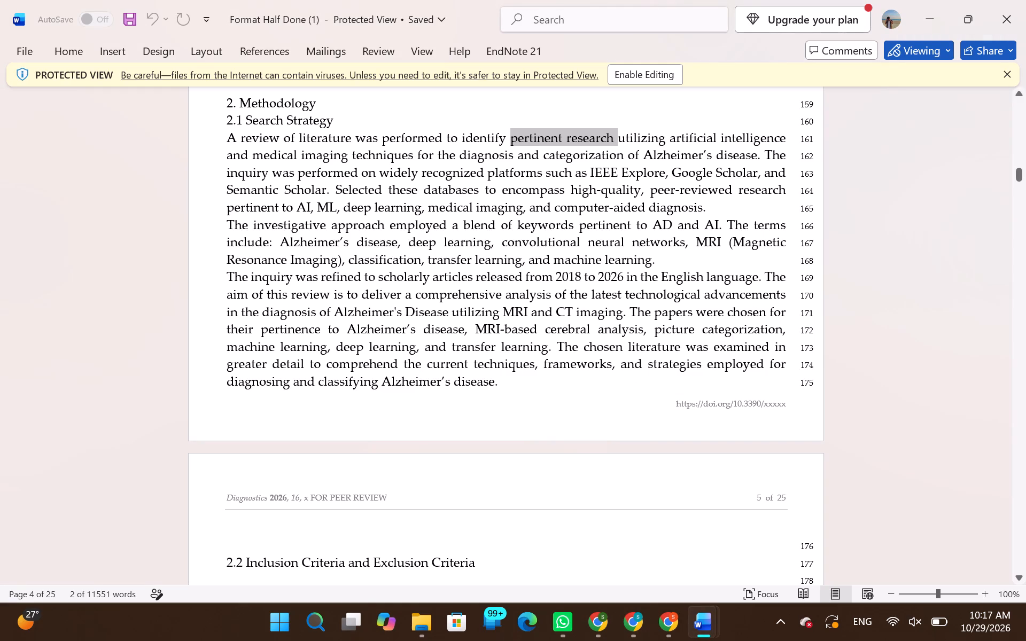
pyautogui.click(659, 131)
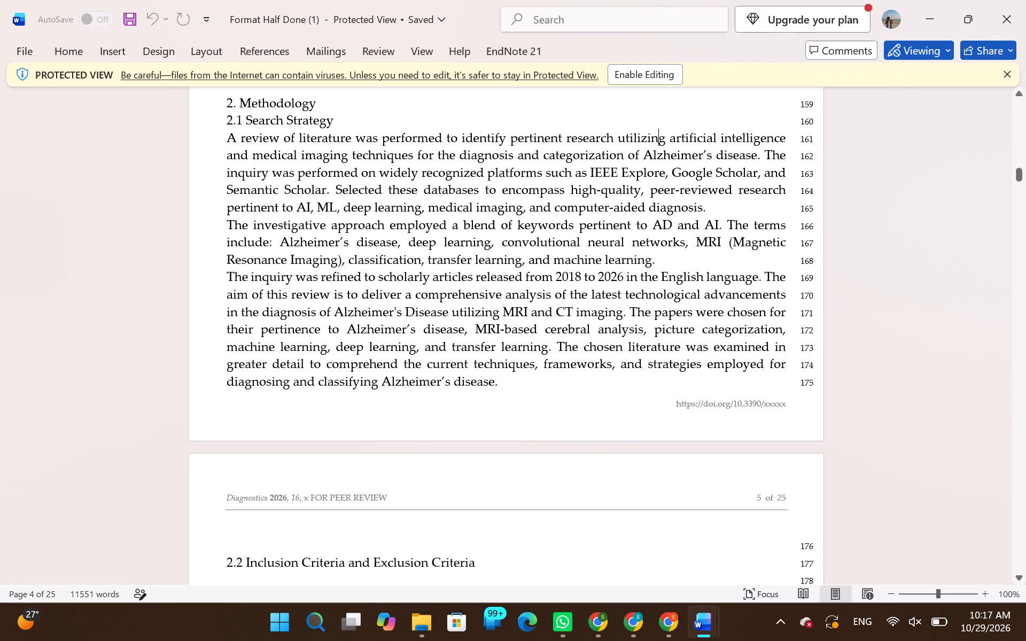
pyautogui.hotkey('alt', 'Tab')
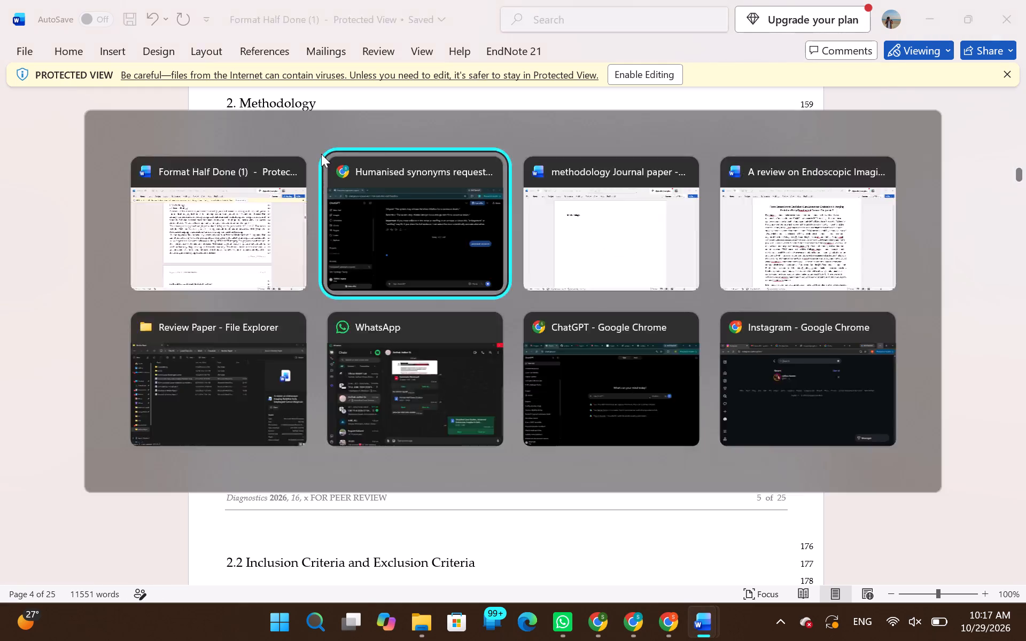
pyautogui.scroll(-1, 532, 359)
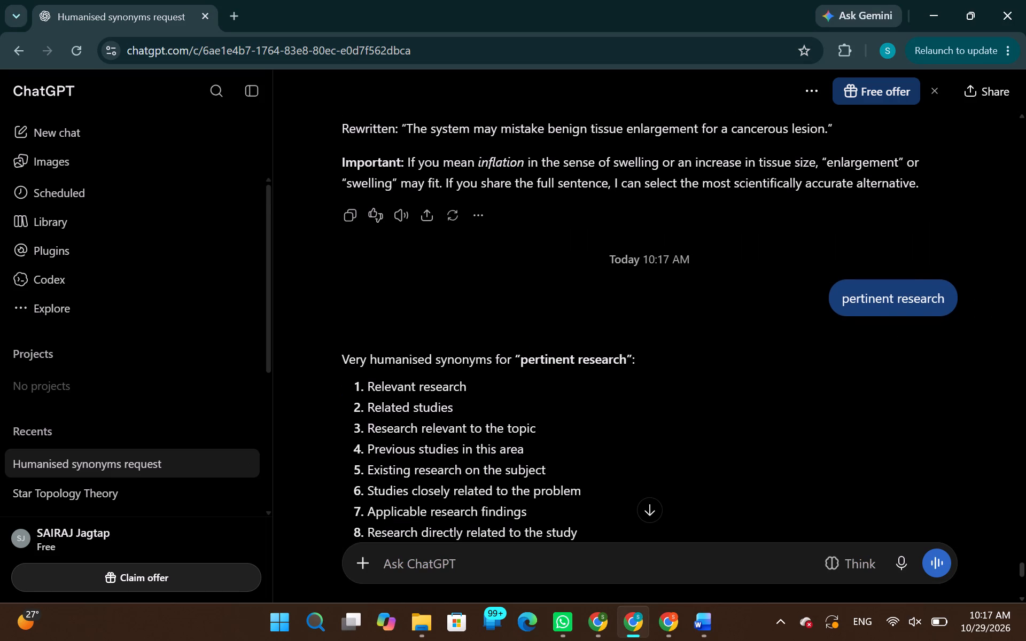
pyautogui.hotkey('alt', 'Tab')
pyautogui.hotkey('alt', 'Tab')
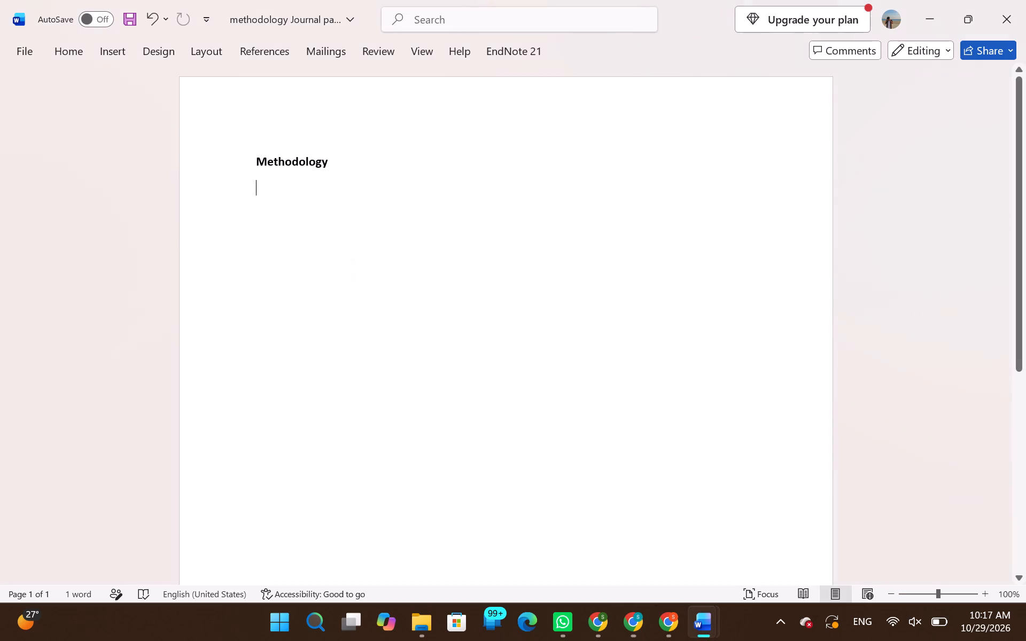
pyautogui.click(272, 190)
pyautogui.write('The review of literature was')
pyautogui.press('space')
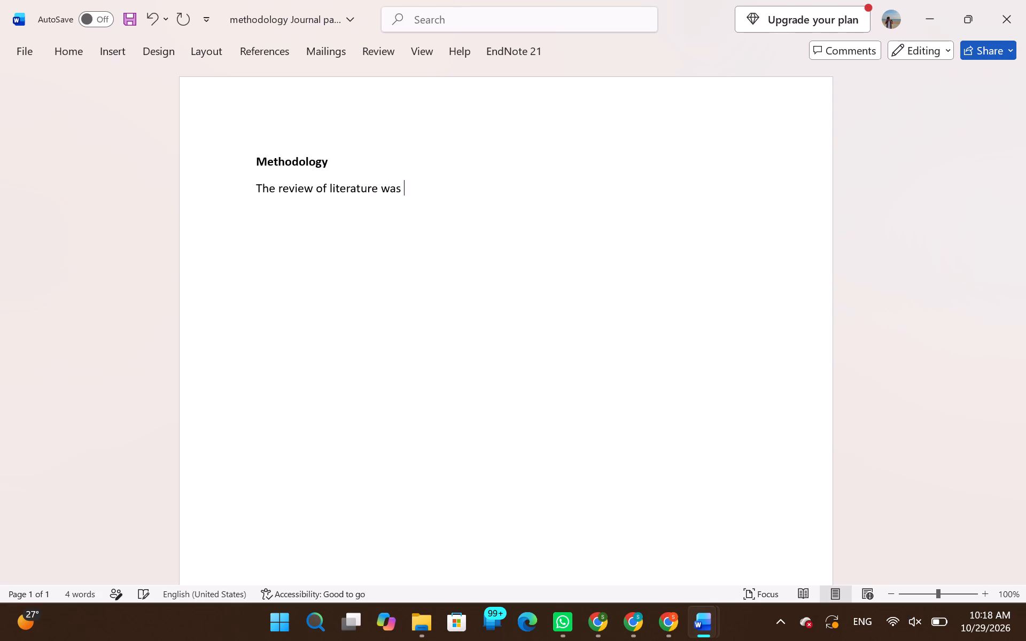
pyautogui.write('done')
pyautogui.press('space')
# Reread the opening Search Strategy sentence in 'Format Half Done (1)' and continue the Methodology sentence with 'to identify related research'.
pyautogui.hotkey('alt', 'Tab')
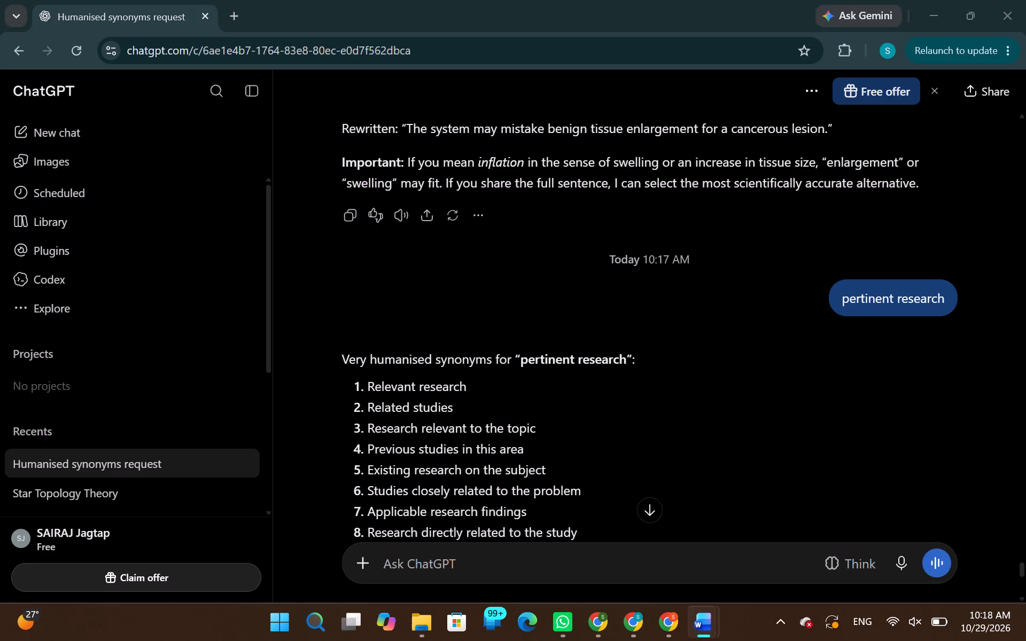
pyautogui.hotkey('alt', 'Tab')
pyautogui.hotkey('alt', 'Tab')
pyautogui.hotkey('alt', 'Tab')
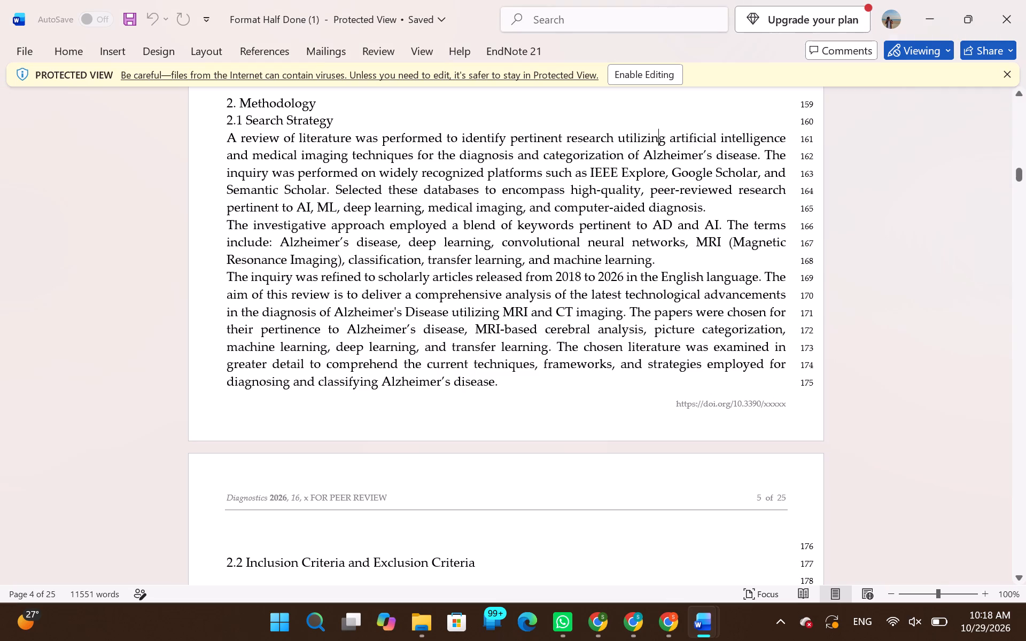
pyautogui.hotkey('alt', 'Tab')
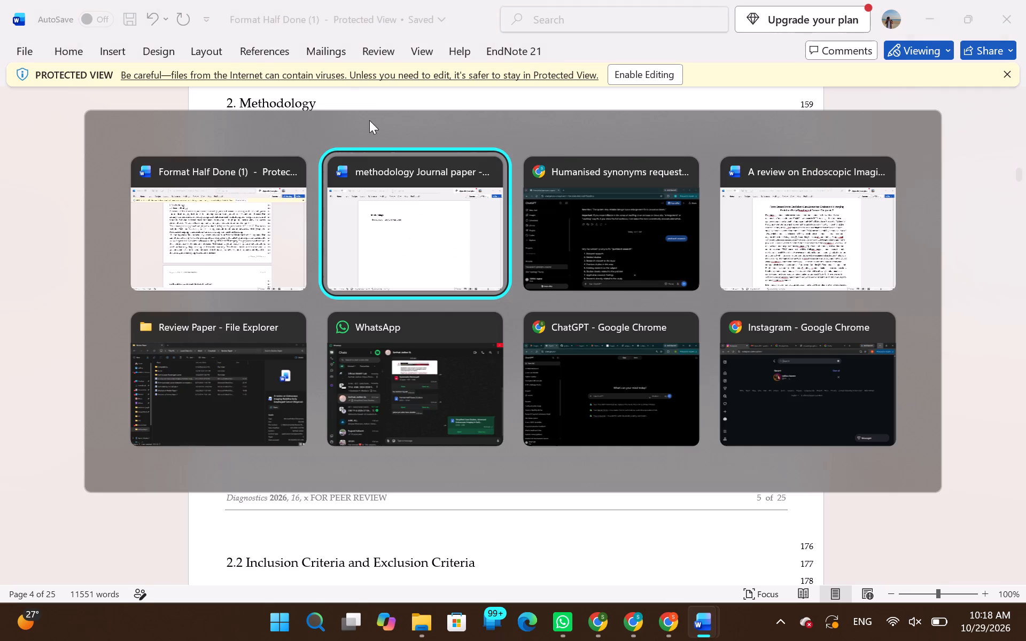
pyautogui.hotkey('alt', 'Tab')
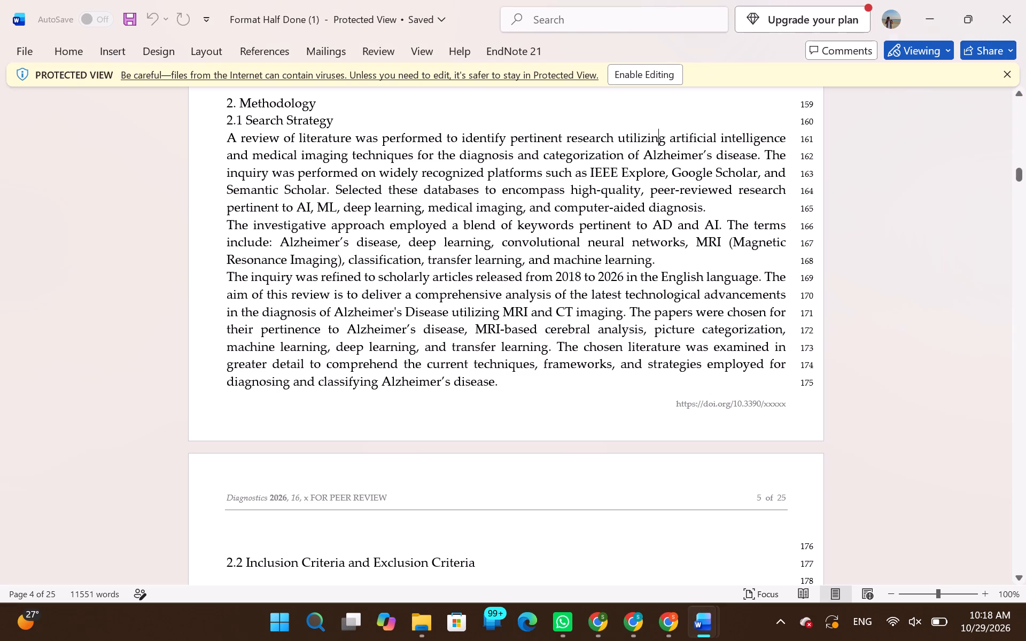
pyautogui.click(643, 163)
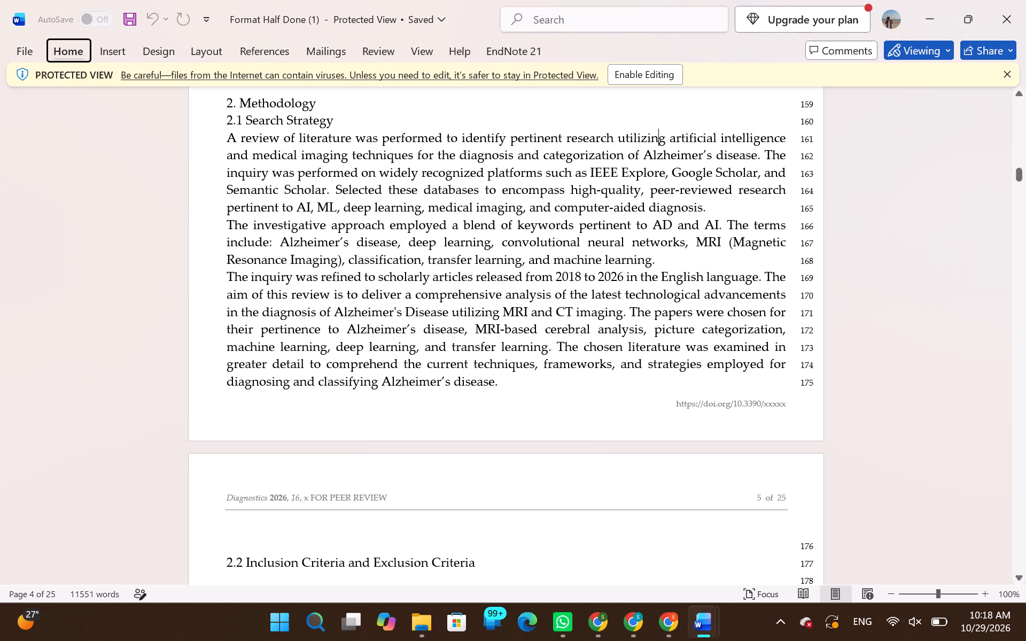
pyautogui.hotkey('alt', 'Tab')
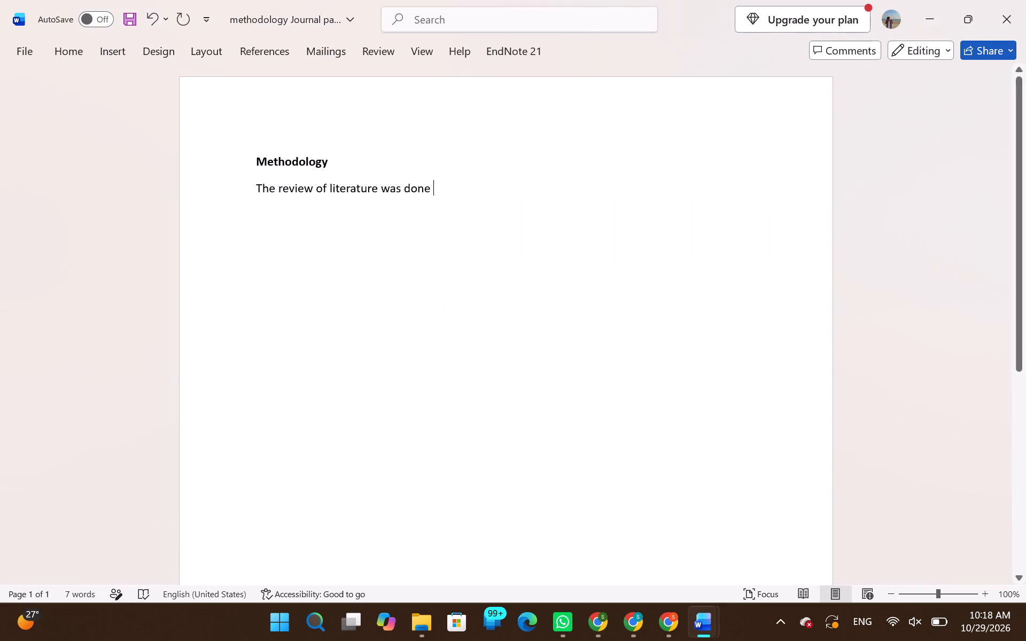
pyautogui.hotkey('alt', 'Tab')
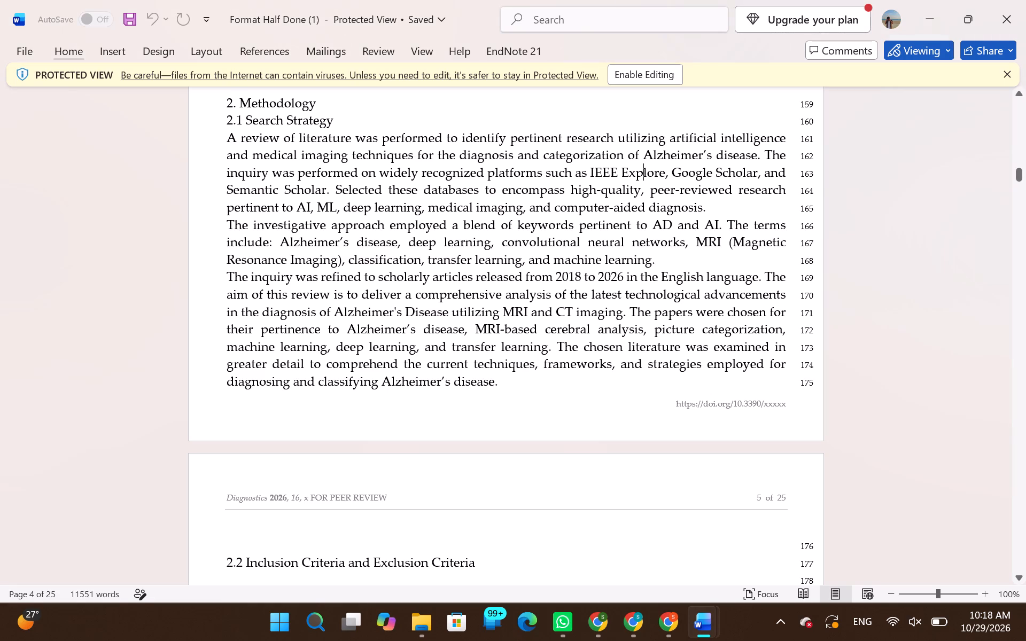
pyautogui.hotkey('alt', 'Tab')
pyautogui.write('to identify rele')
pyautogui.press('BackSpace')
pyautogui.write('ated research')
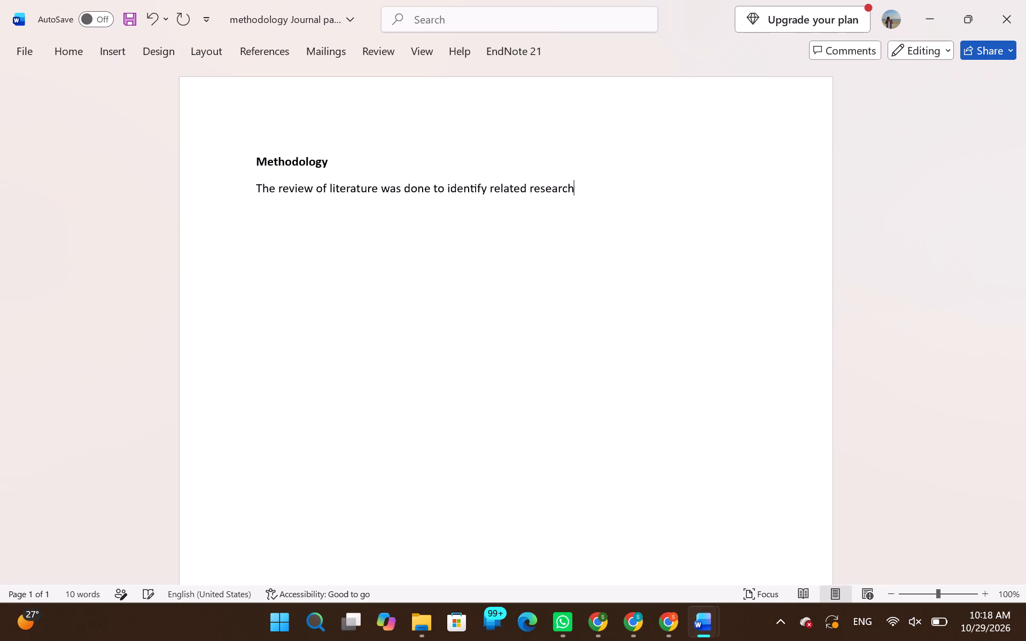
# Extend the Methodology sentence with 'using Artificial intelligence and'.
pyautogui.press('space')
pyautogui.write('using')
pyautogui.press('space')
pyautogui.hotkey('shift', 'a')
pyautogui.press('BackSpace')
pyautogui.hotkey('shift', 'a')
pyautogui.write('rtificial intelligence and')
pyautogui.press('space')
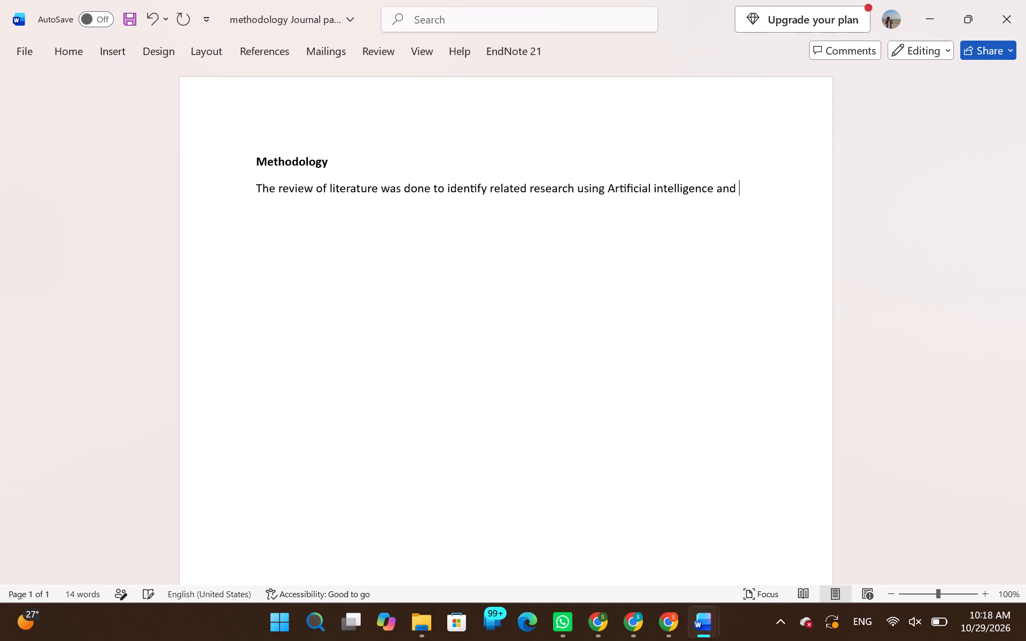
# Check the reference wording in 'Format Half Done (1)' and extend the sentence with 'medical imaging techniques for diagnosis of early'.
pyautogui.hotkey('alt', 'Tab')
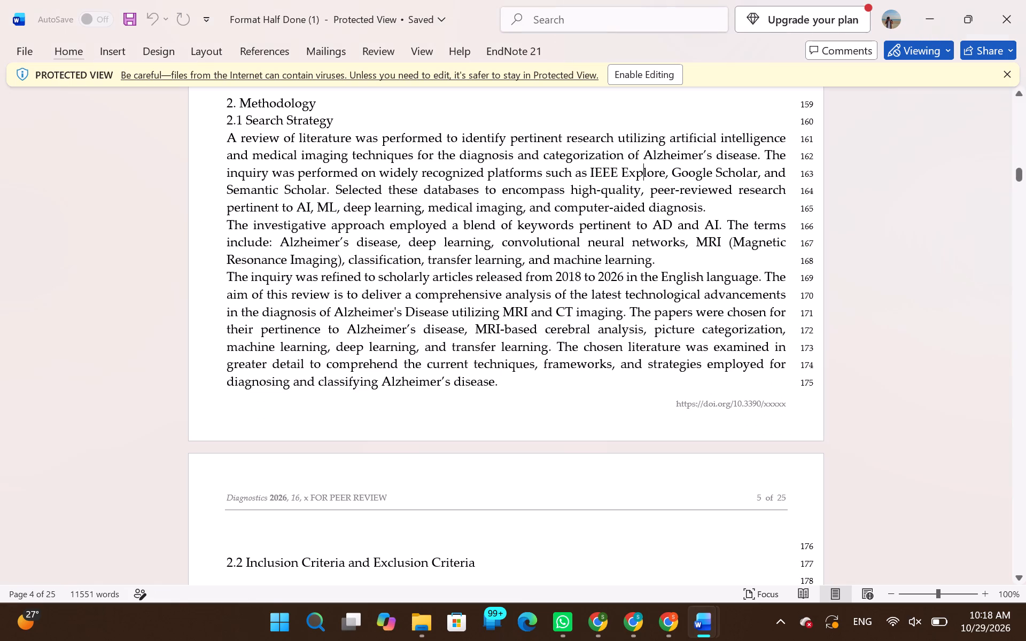
pyautogui.hotkey('alt', 'Tab')
pyautogui.write('medical')
pyautogui.press('space')
pyautogui.write('imaging techni')
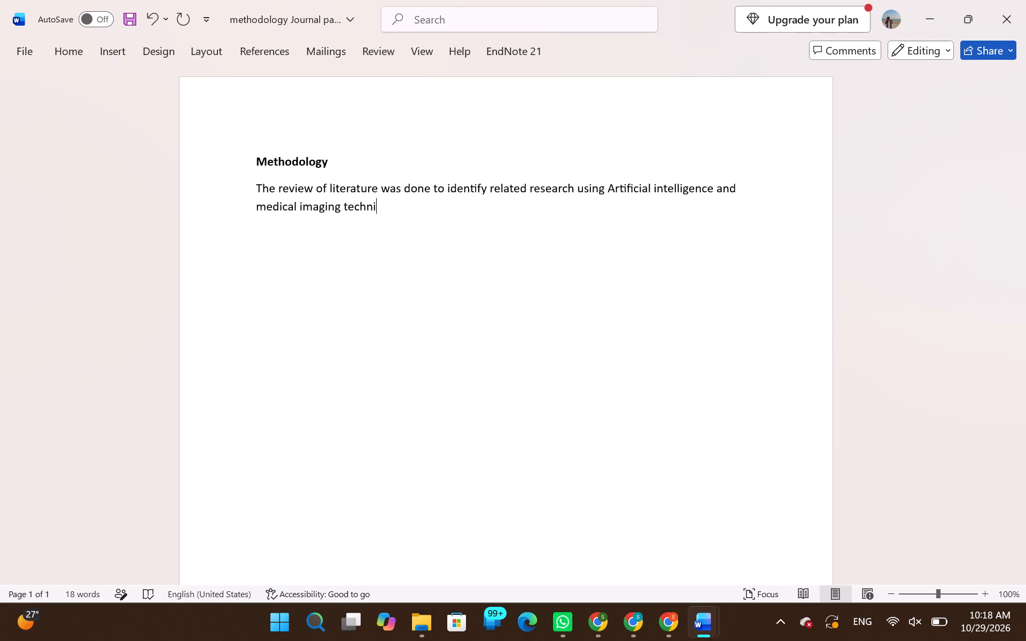
pyautogui.write('ques')
pyautogui.press('space')
pyautogui.write('for diagnosis o')
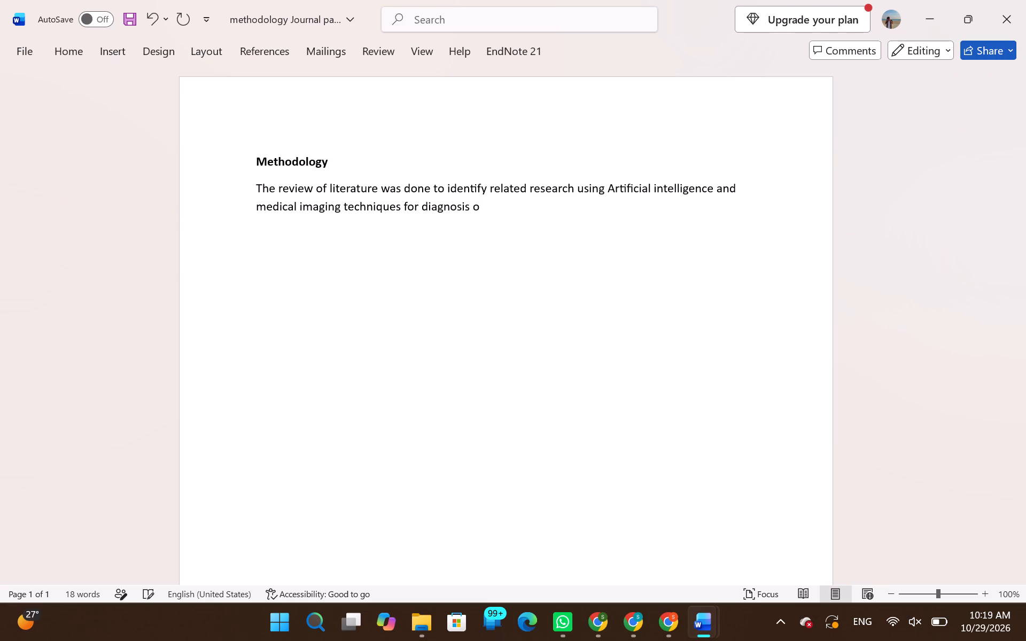
pyautogui.write('f early')
pyautogui.press('space')
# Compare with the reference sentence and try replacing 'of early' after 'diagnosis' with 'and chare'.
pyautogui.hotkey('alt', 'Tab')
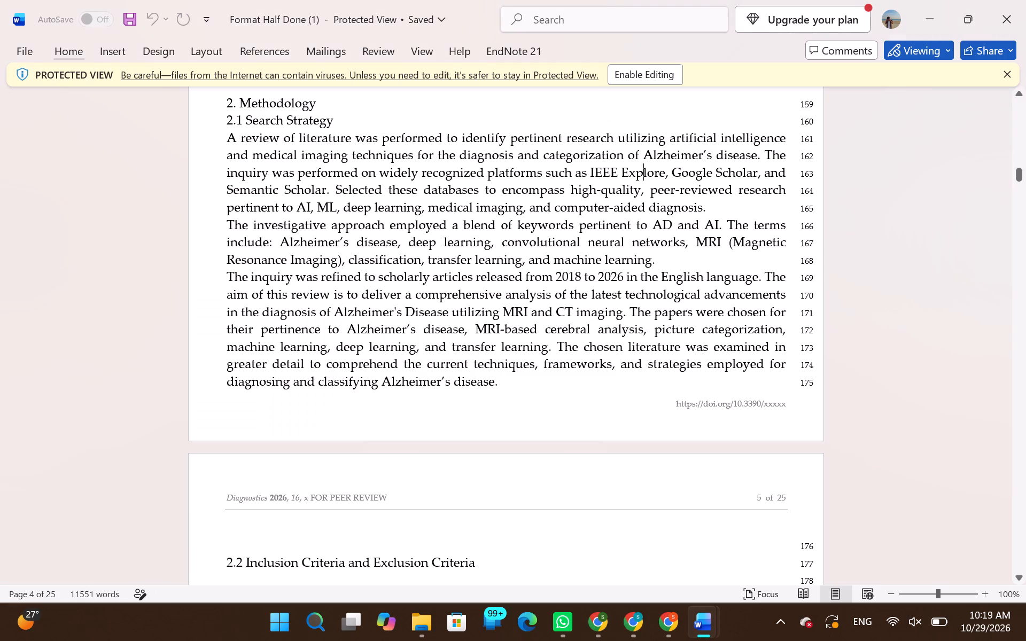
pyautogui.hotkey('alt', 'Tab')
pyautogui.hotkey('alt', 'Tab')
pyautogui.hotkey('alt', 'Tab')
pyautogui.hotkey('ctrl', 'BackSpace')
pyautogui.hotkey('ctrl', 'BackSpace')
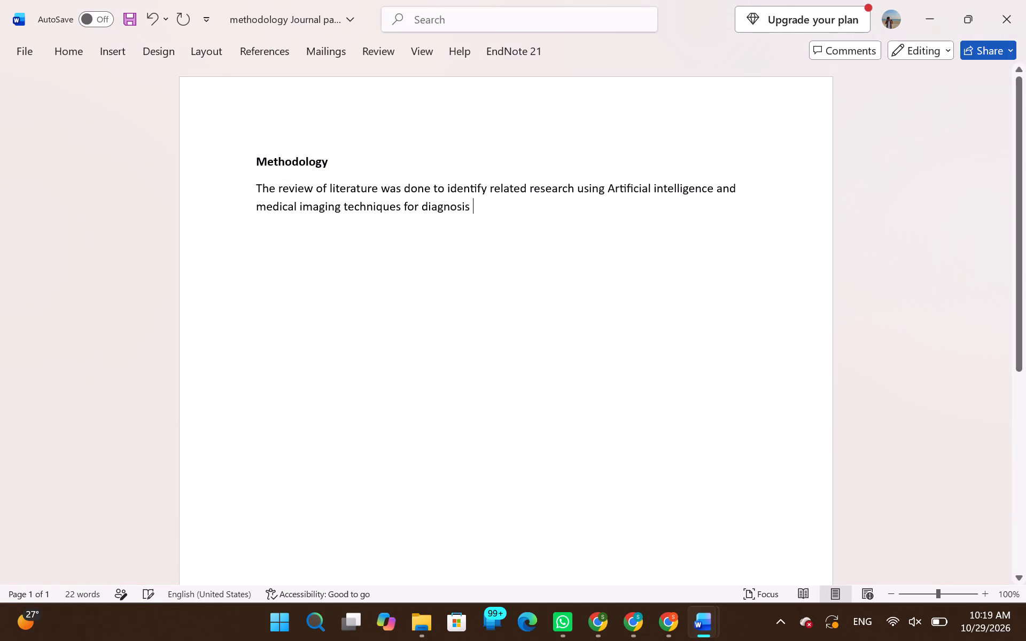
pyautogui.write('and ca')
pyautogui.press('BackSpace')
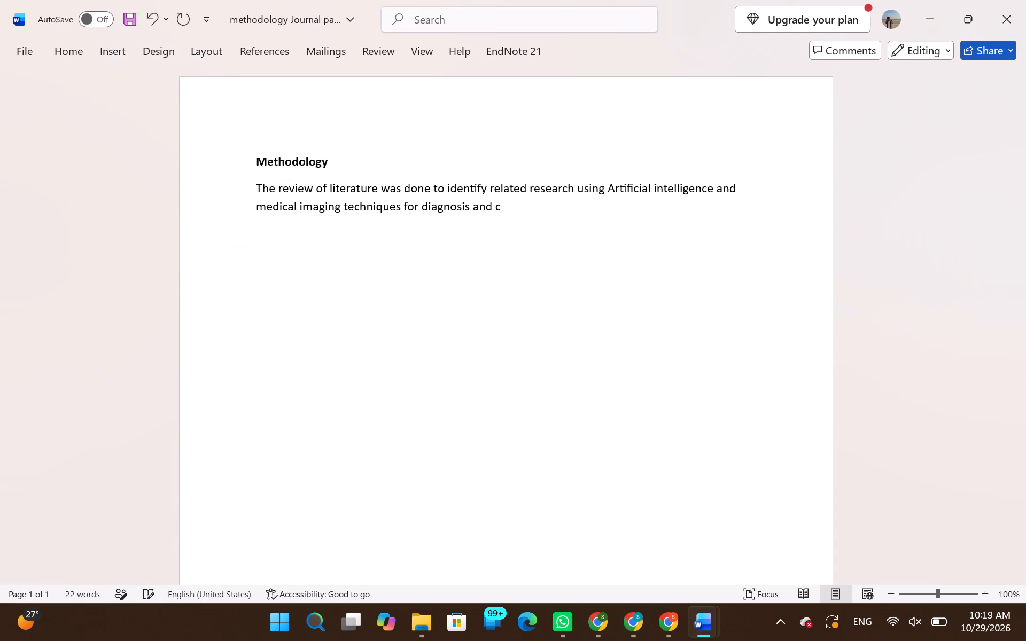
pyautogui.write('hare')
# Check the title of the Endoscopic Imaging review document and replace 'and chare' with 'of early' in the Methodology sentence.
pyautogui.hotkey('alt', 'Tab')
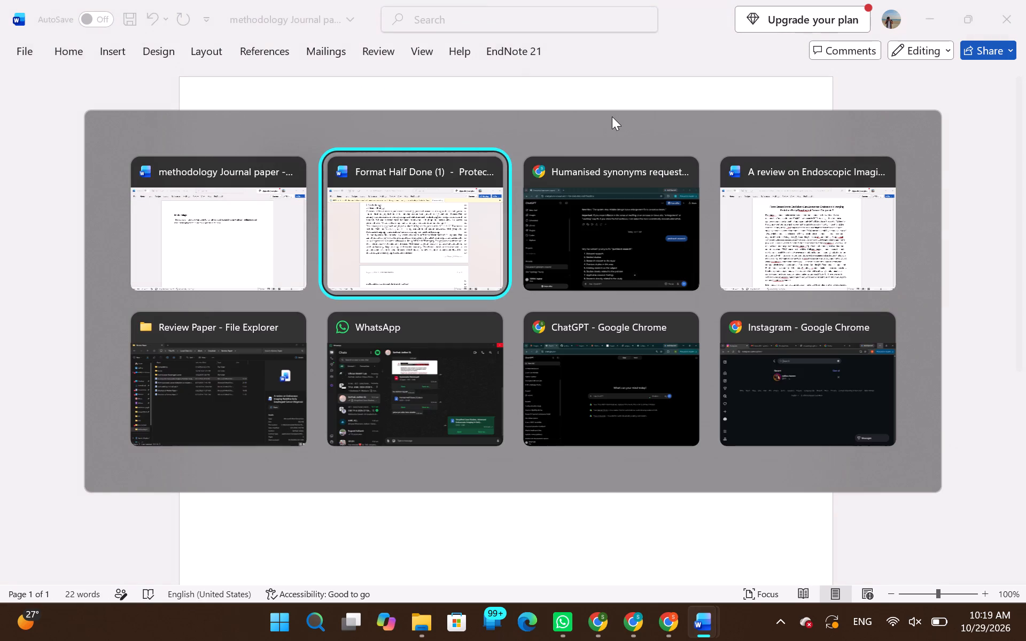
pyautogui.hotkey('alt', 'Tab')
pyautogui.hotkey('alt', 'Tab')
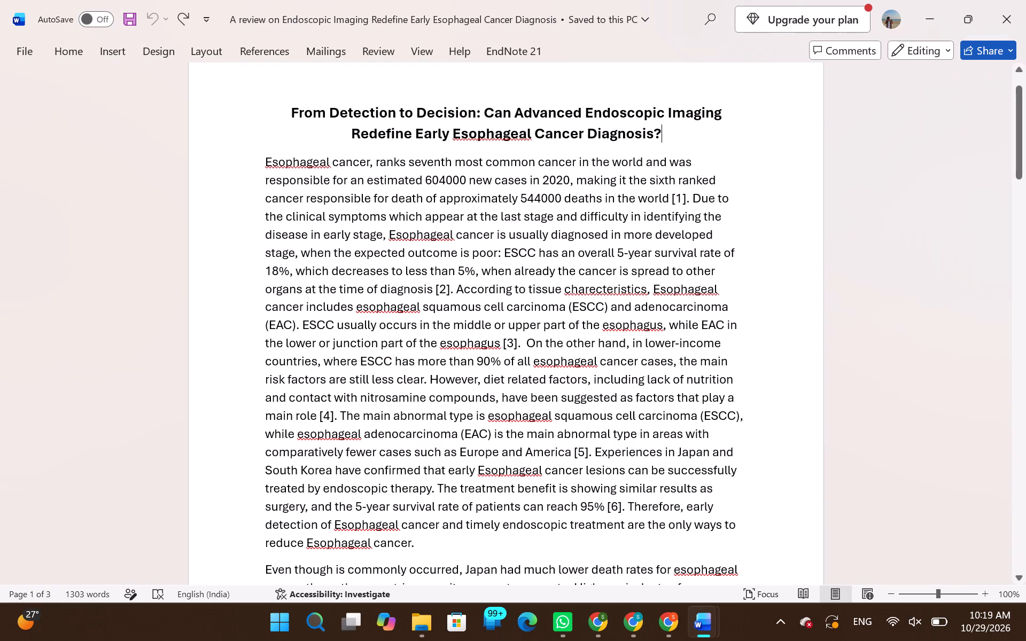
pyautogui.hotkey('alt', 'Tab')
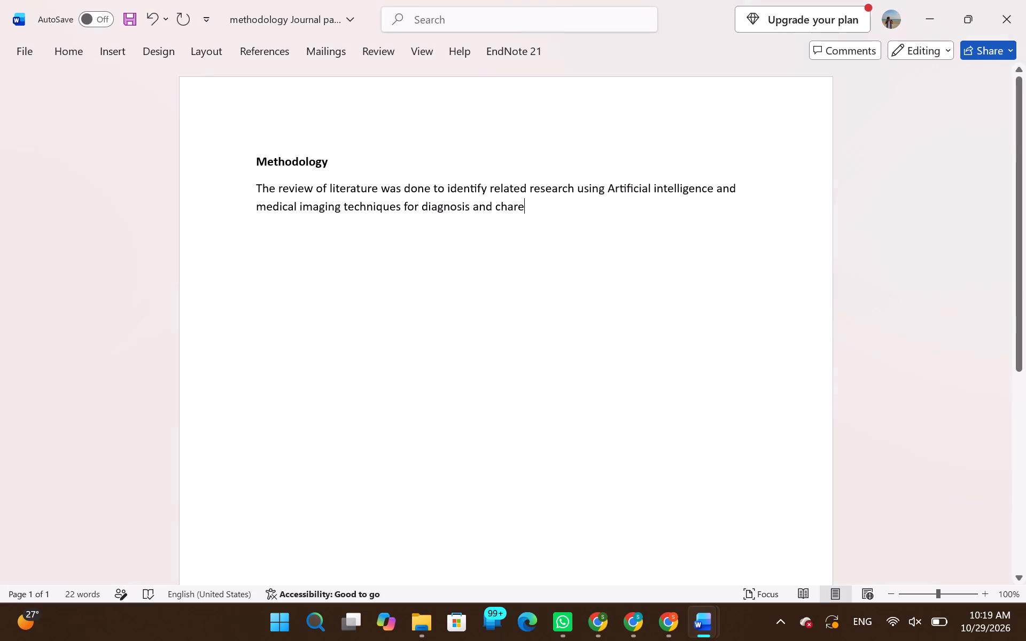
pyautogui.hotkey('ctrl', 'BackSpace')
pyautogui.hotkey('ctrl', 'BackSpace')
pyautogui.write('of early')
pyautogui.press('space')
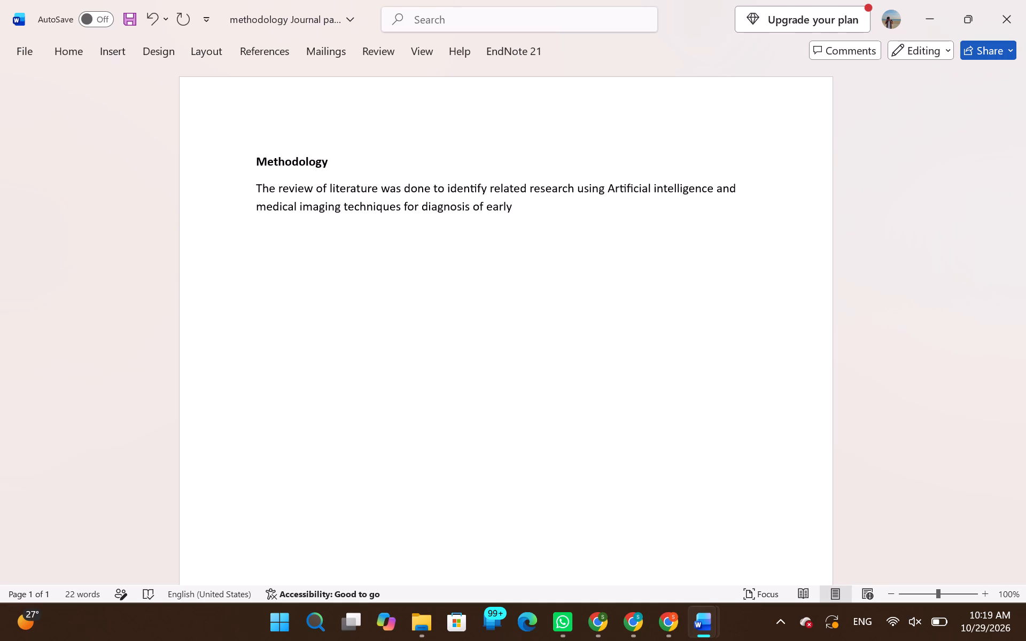
# Extend the Methodology sentence with 'esophageal cancer in endoscopic' after 'early'.
pyautogui.press('e')
pyautogui.write('so')
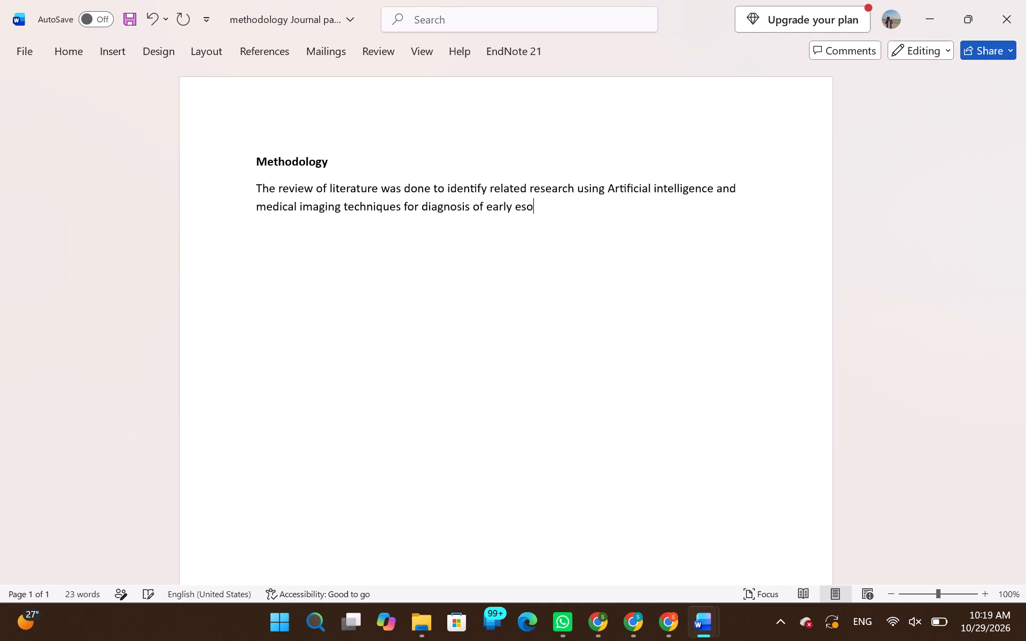
pyautogui.write('phageal')
pyautogui.press('space')
pyautogui.write('cn')
pyautogui.press('BackSpace')
pyautogui.write('ancer us')
pyautogui.press('BackSpace')
pyautogui.press('BackSpace')
pyautogui.write('in endo')
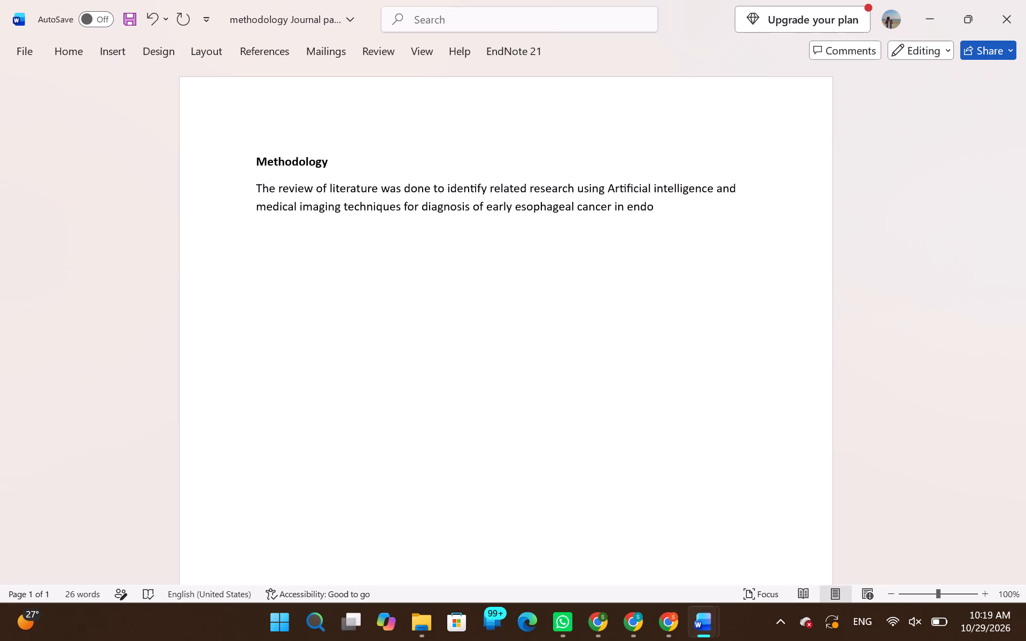
pyautogui.write('scopic im')
pyautogui.press('BackSpace')
pyautogui.press('BackSpace')
# Check the title of the Endoscopic Imaging review document and finish the first Methodology sentence with 'imaging.'.
pyautogui.hotkey('alt', 'Tab')
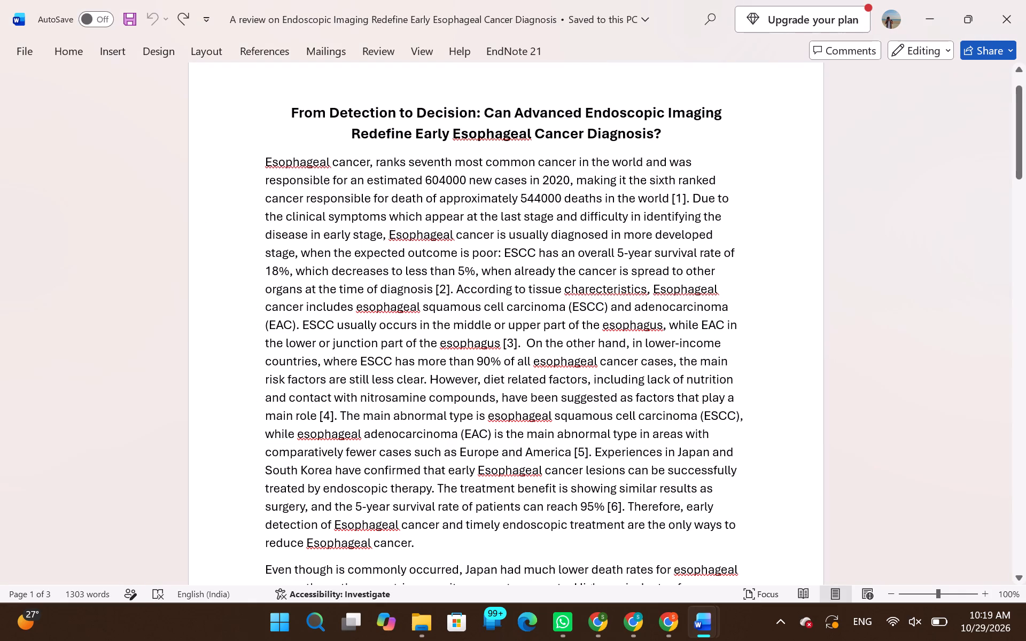
pyautogui.hotkey('alt', 'Tab')
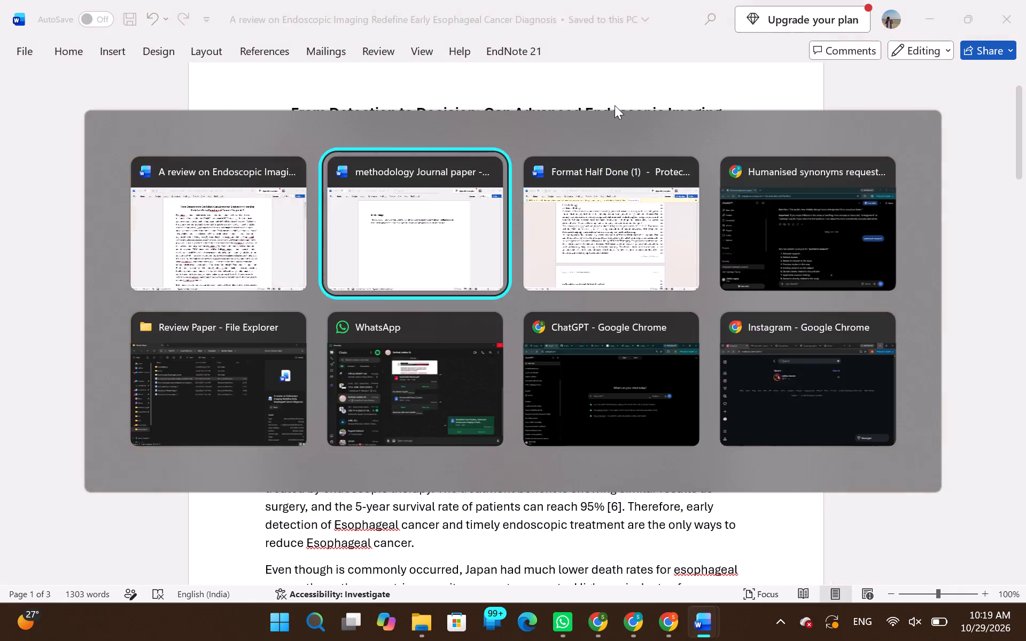
pyautogui.write('imaging')
pyautogui.write('.')
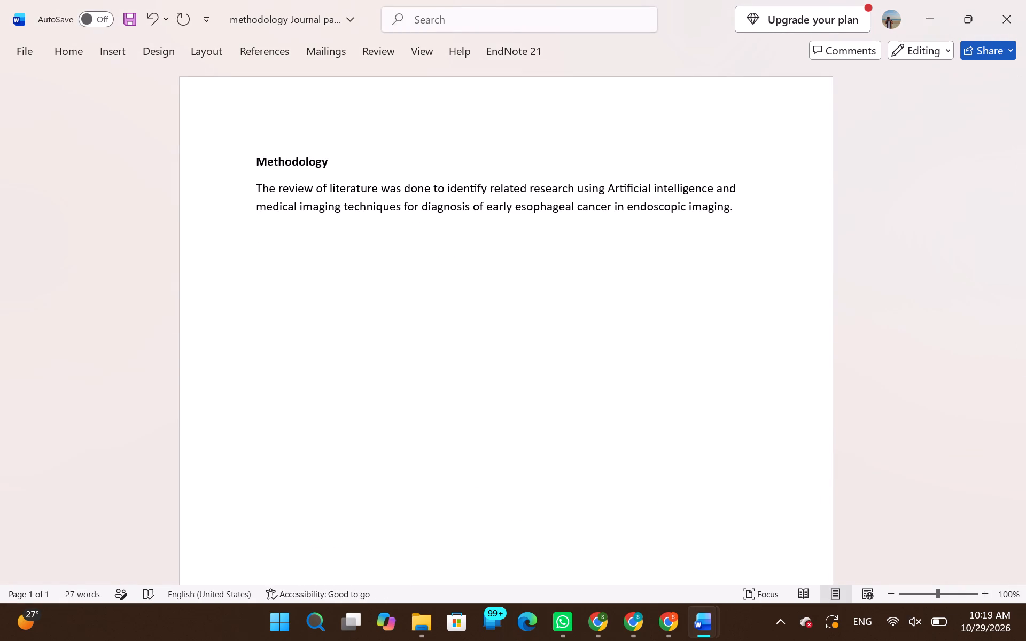
pyautogui.press('space')
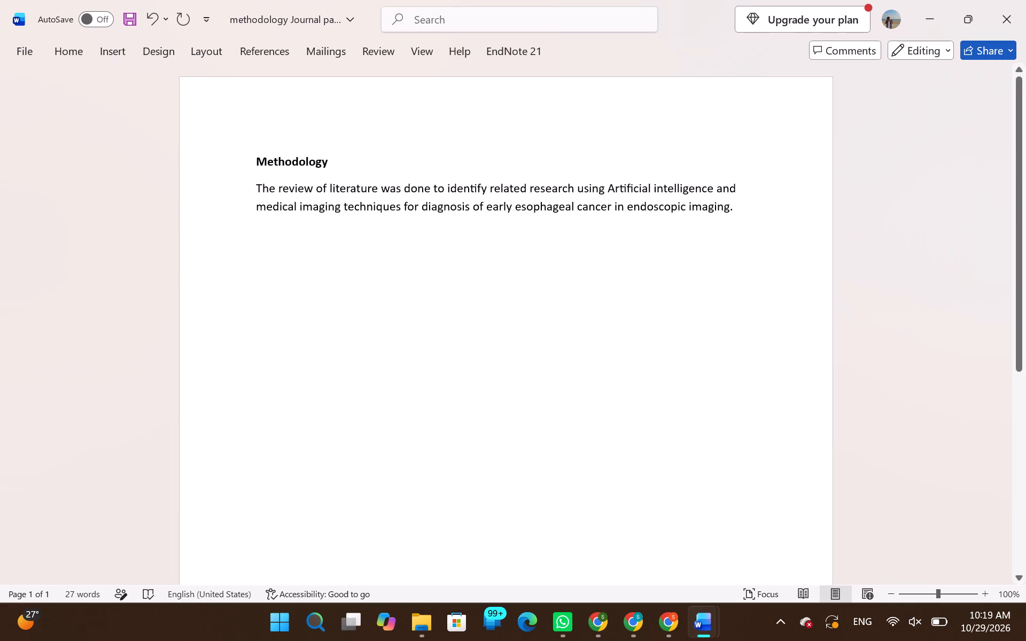
pyautogui.moveTo(515, 205); pyautogui.dragTo(637, 212)
pyautogui.click(744, 222)
# Read the second Search Strategy sentence in 'Format Half Done (1)' and start a second Methodology sentence with 'The research was done on widely'.
pyautogui.hotkey('alt', 'Tab')
pyautogui.hotkey('alt', 'Tab')
pyautogui.hotkey('alt', 'Tab')
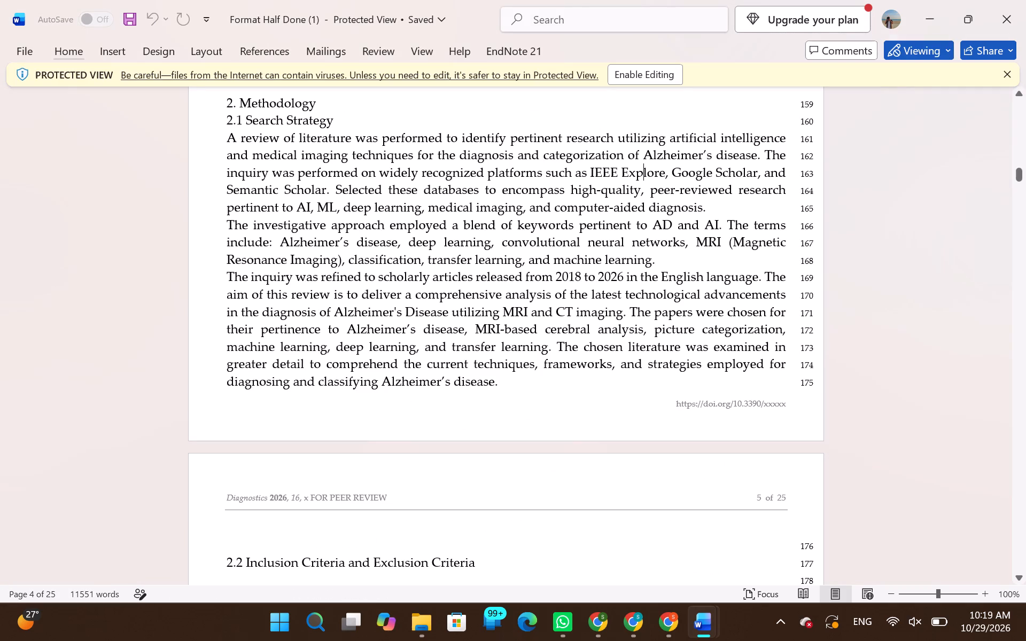
pyautogui.moveTo(764, 151); pyautogui.dragTo(794, 206)
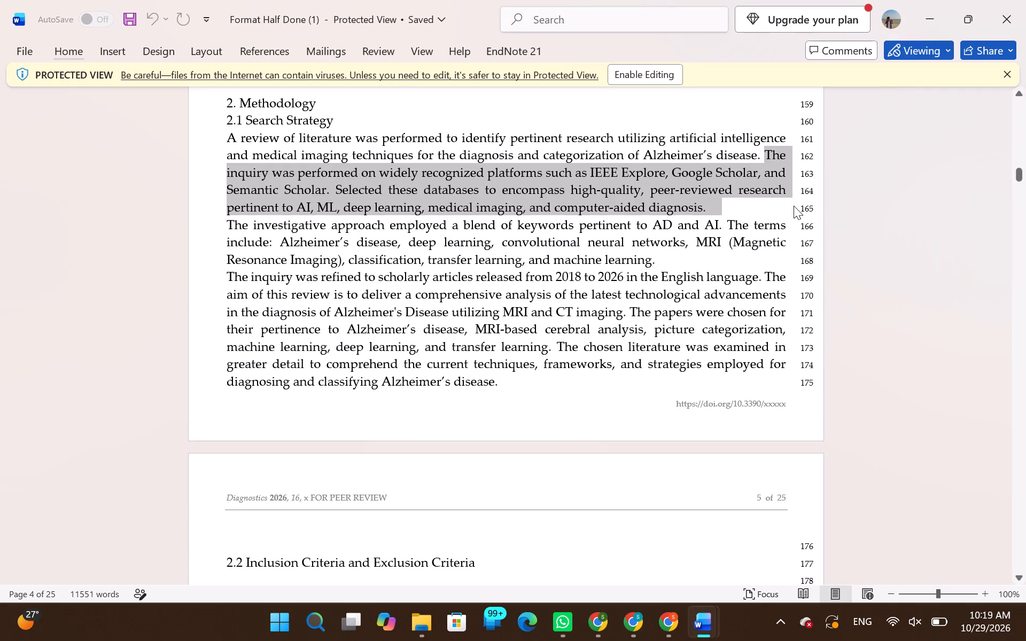
pyautogui.click(794, 206)
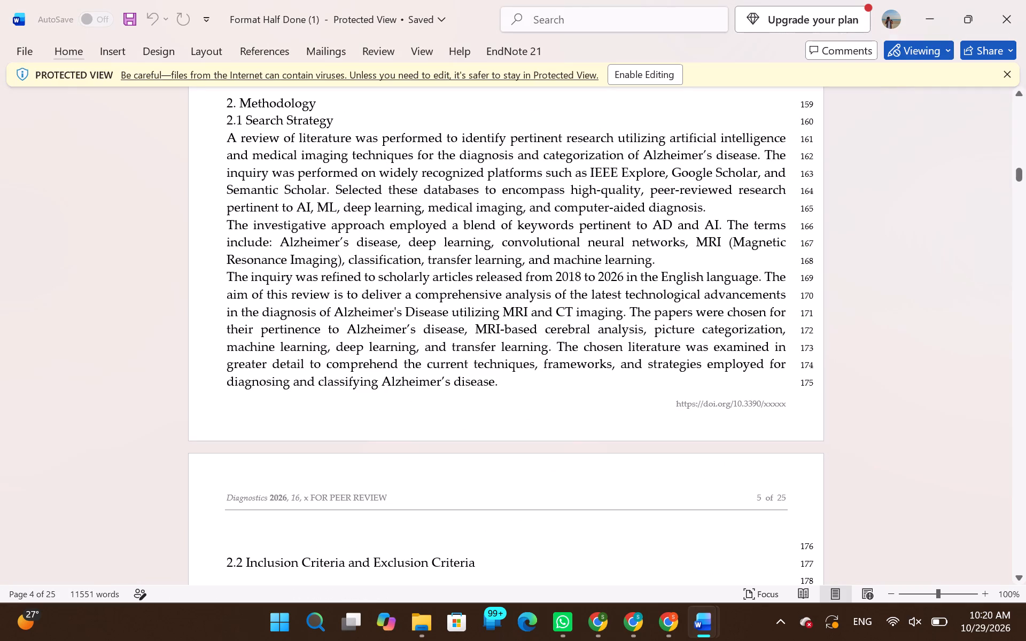
pyautogui.hotkey('alt', 'Tab')
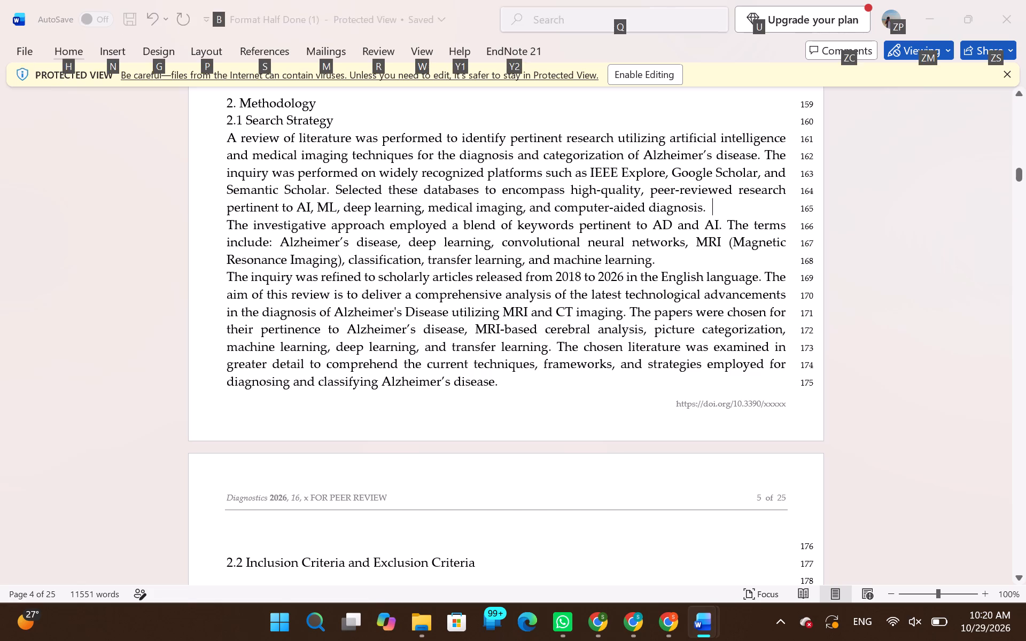
pyautogui.hotkey('alt', 'Tab')
pyautogui.hotkey('alt', 'Tab')
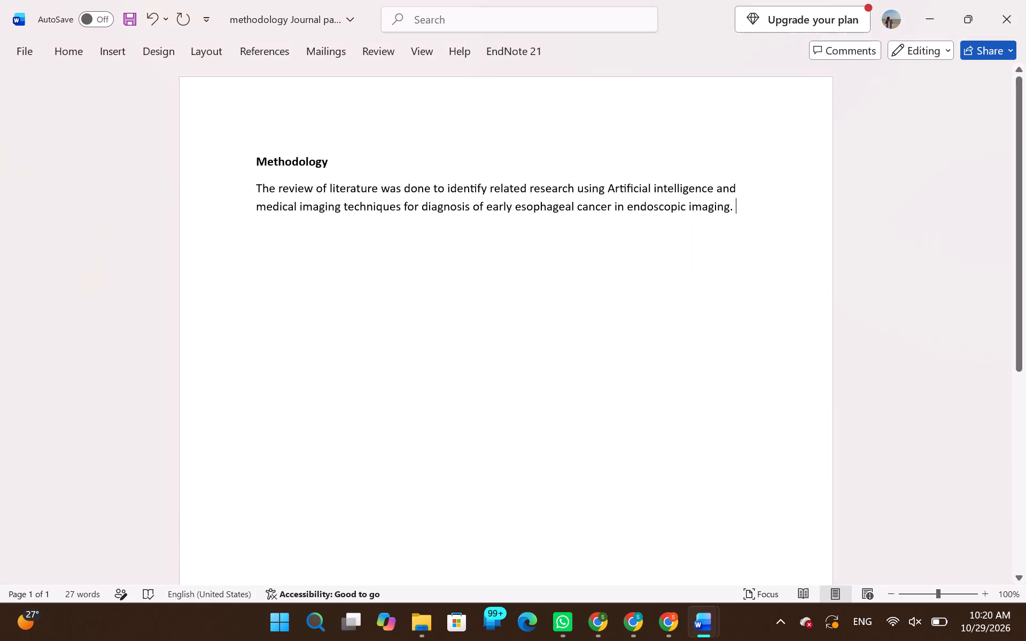
pyautogui.write('The')
pyautogui.press('space')
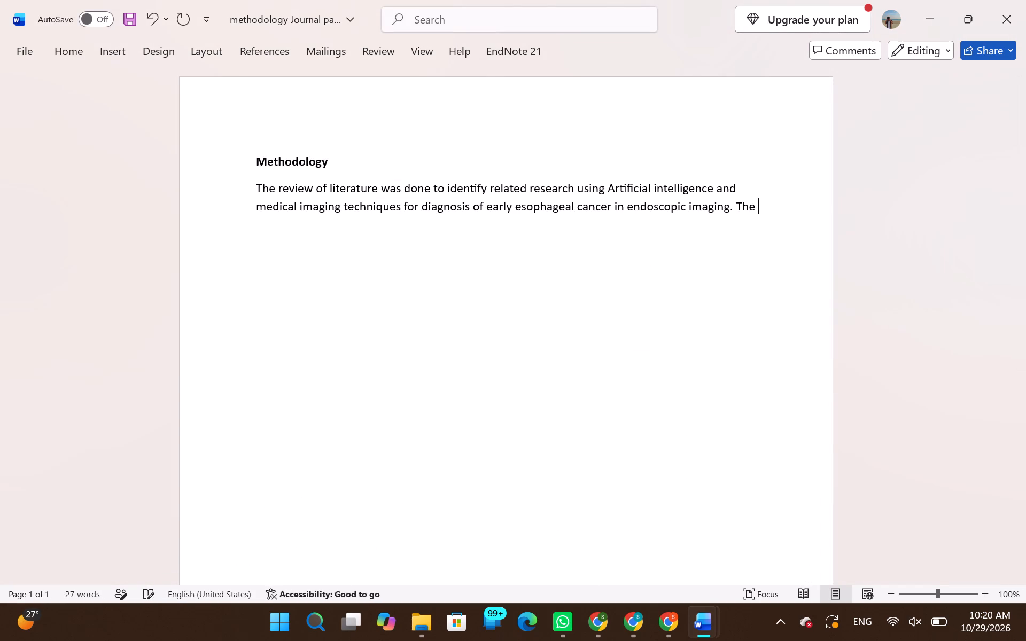
pyautogui.write('enquiry was')
pyautogui.press('space')
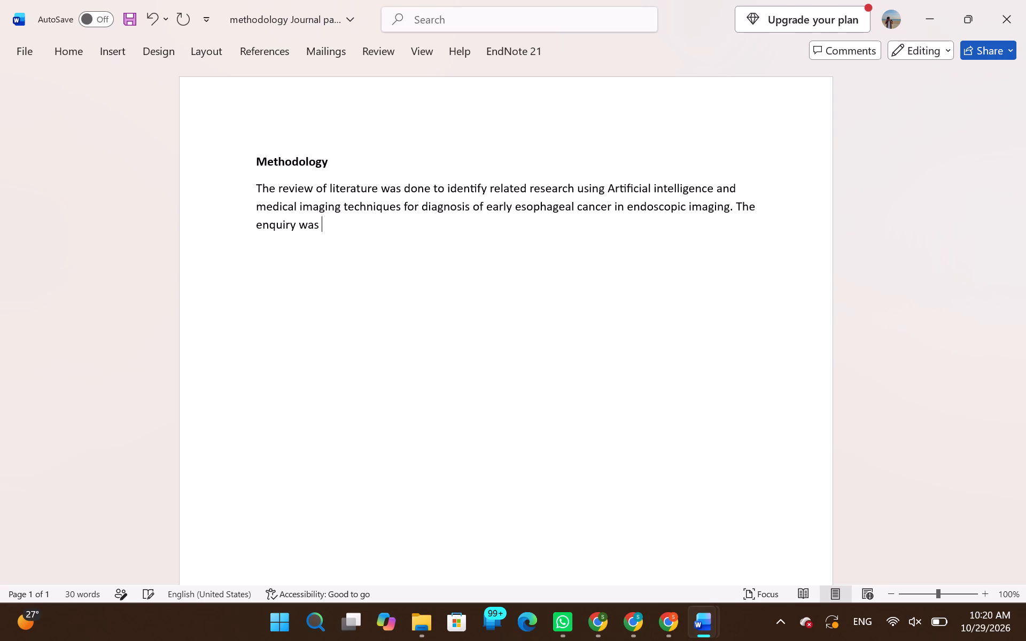
pyautogui.hotkey('ctrl', 'BackSpace')
pyautogui.hotkey('ctrl', 'BackSpace')
pyautogui.write('research was done on widely')
pyautogui.press('space')
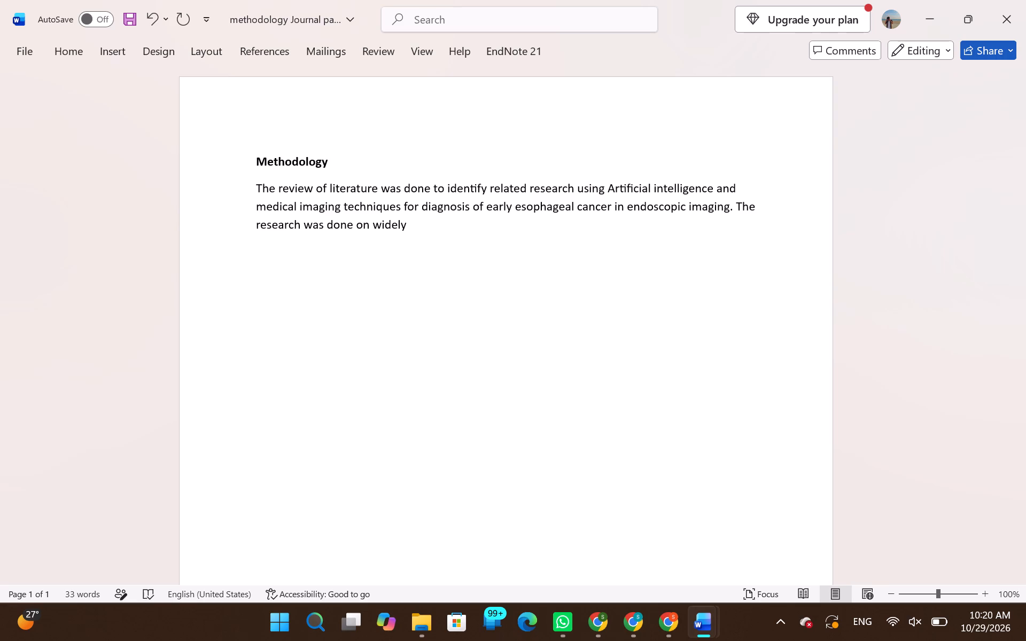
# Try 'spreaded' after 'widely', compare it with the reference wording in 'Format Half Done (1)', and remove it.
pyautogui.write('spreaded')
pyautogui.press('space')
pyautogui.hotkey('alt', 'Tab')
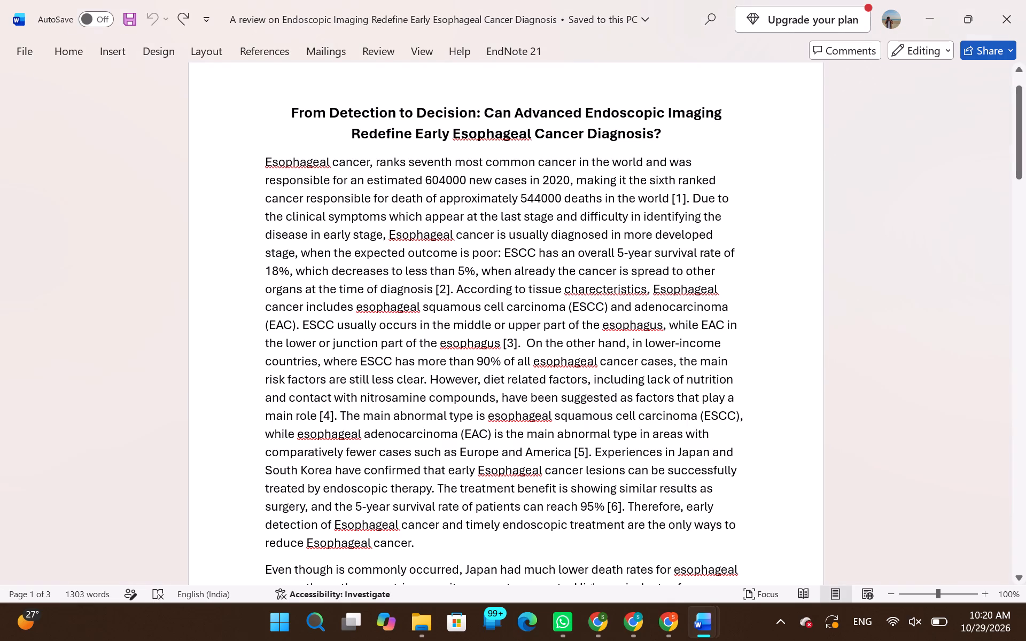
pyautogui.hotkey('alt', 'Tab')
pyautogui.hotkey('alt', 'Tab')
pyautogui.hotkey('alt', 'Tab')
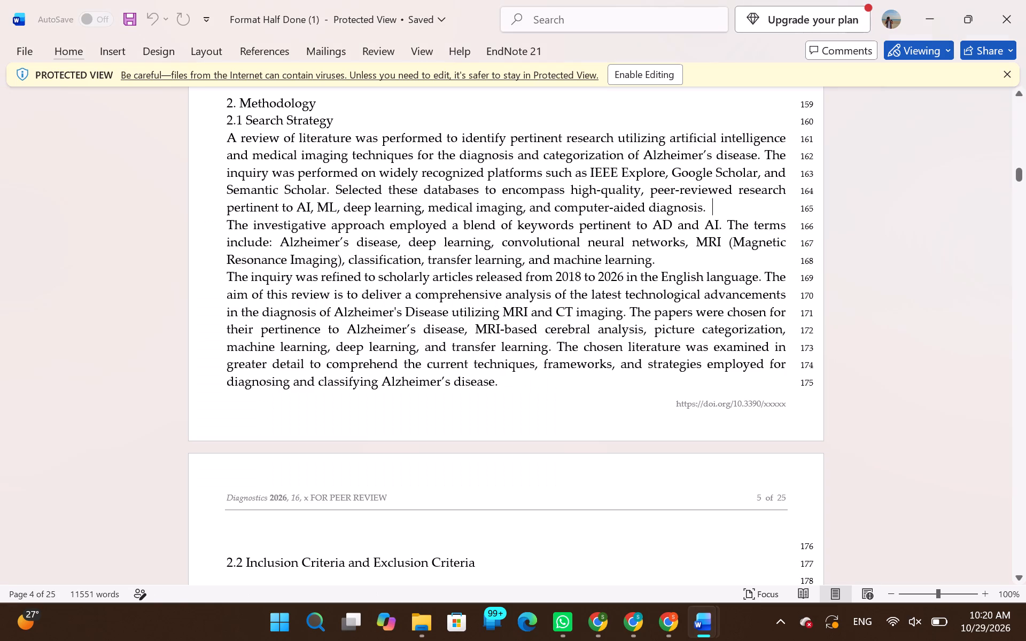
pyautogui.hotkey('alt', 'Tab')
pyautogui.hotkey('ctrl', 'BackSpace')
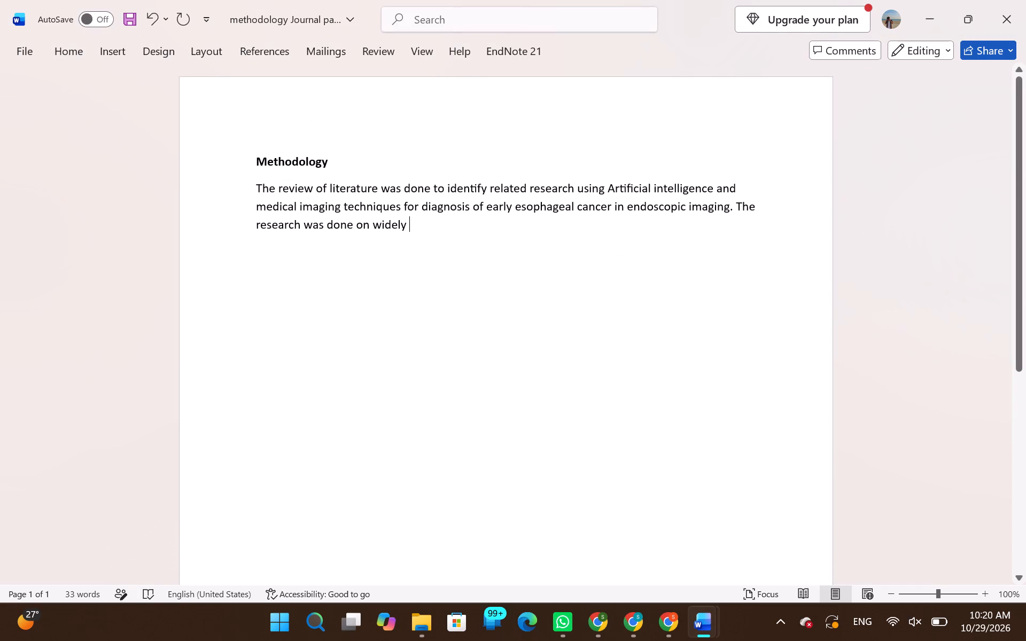
# Continue the second Methodology sentence with 'recognized big platforms like IEEE, Google Scholar,'.
pyautogui.write('re')
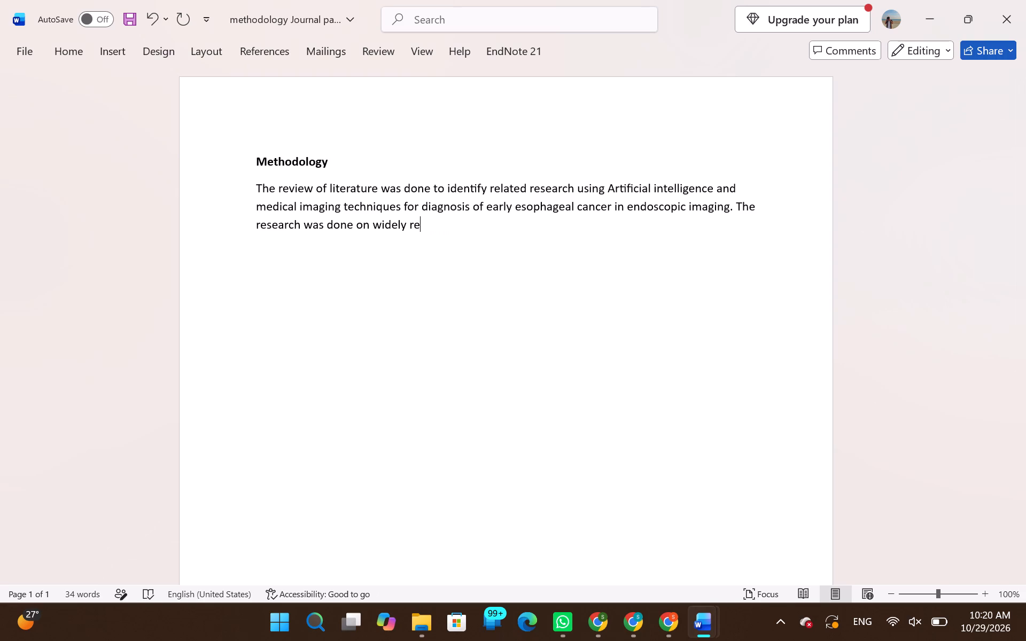
pyautogui.write('cognised bi')
pyautogui.press('space')
pyautogui.press('BackSpace')
pyautogui.write('g')
pyautogui.press('space')
pyautogui.write('platf')
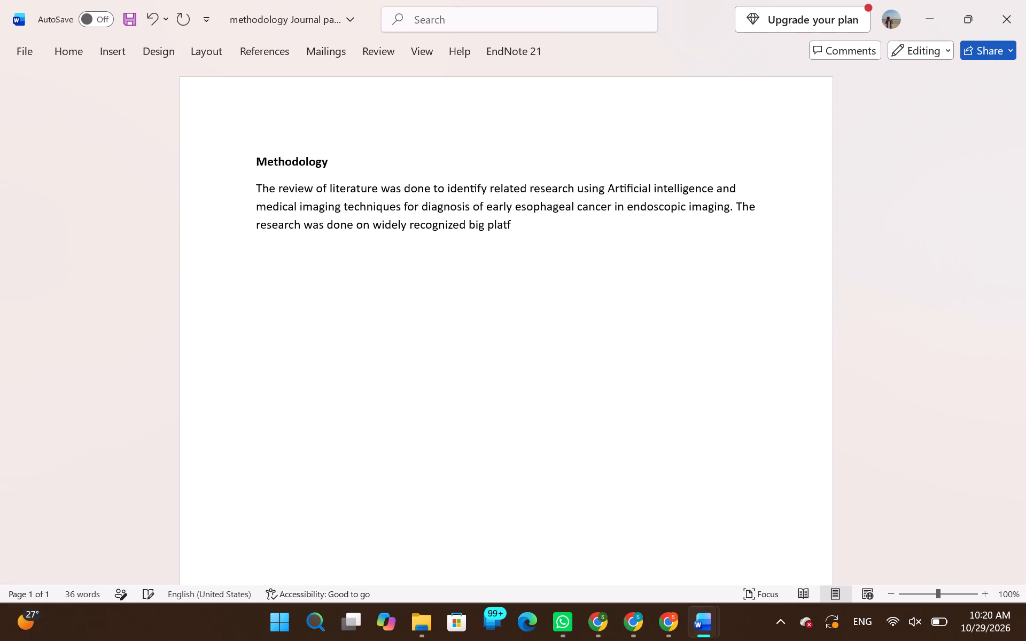
pyautogui.write('orms like IEEE')
pyautogui.write(', goof')
pyautogui.press('BackSpace')
pyautogui.write('gle')
pyautogui.hotkey('ctrl', 'BackSpace')
pyautogui.write('Google Scholar,')
pyautogui.press('space')
# Check the platform list in 'Format Half Done (1)' and append 'and Seematic Scholar' to the second Methodology sentence.
pyautogui.hotkey('alt', 'Tab')
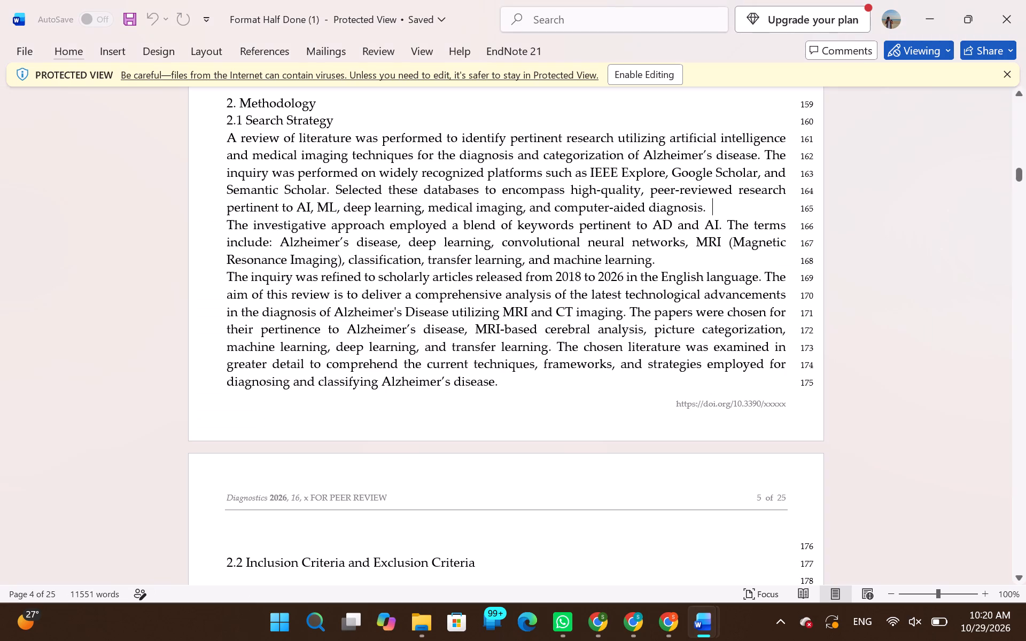
pyautogui.hotkey('alt', 'Tab')
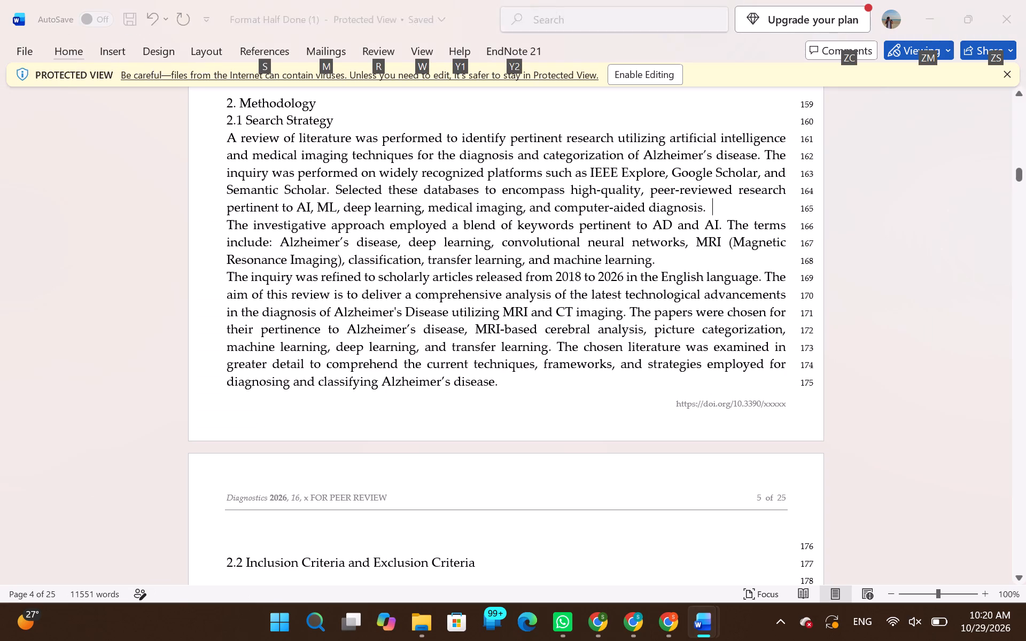
pyautogui.write('and s')
pyautogui.press('BackSpace')
pyautogui.write('SE')
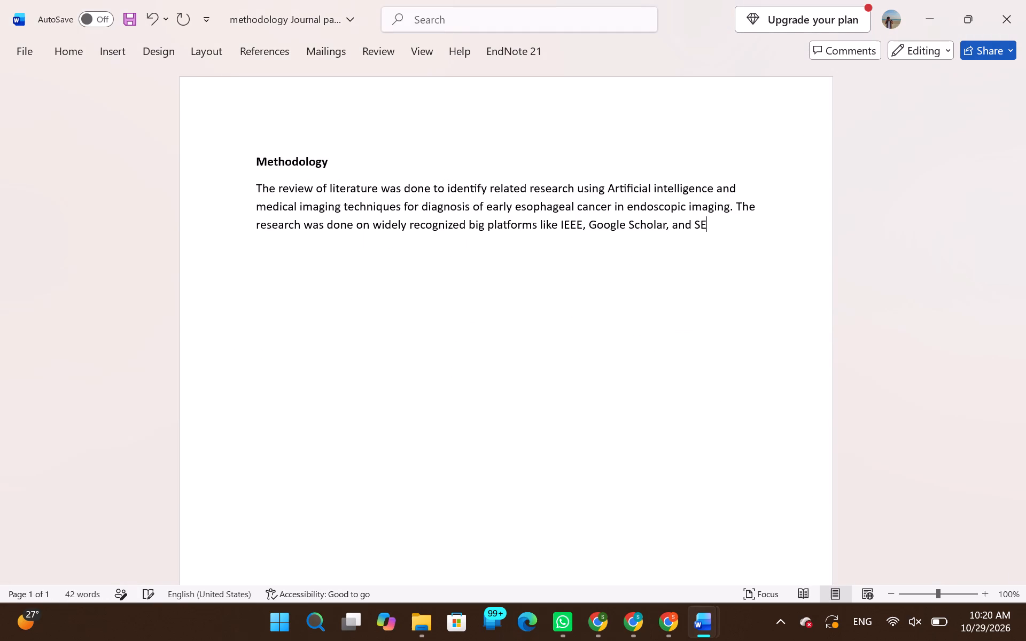
pyautogui.press('BackSpace')
pyautogui.write('een')
pyautogui.press('BackSpace')
pyautogui.write('matic Scholar')
# Check the platform name's spelling in 'Format Half Done (1)' and correct 'Seematic' to 'Semantic' in the Methodology text.
pyautogui.hotkey('alt', 'Tab')
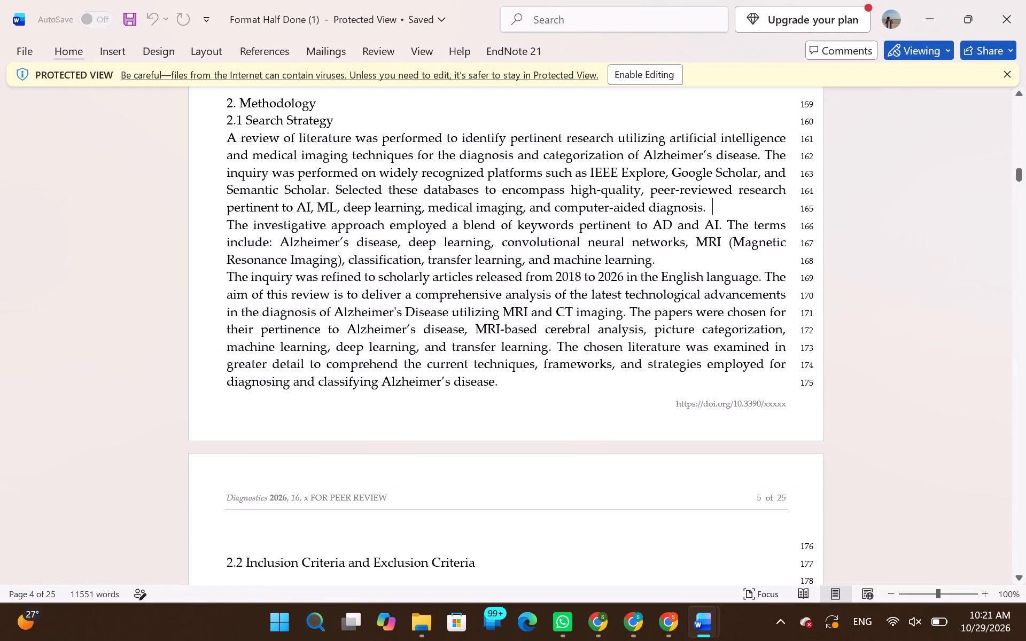
pyautogui.hotkey('alt', 'Tab')
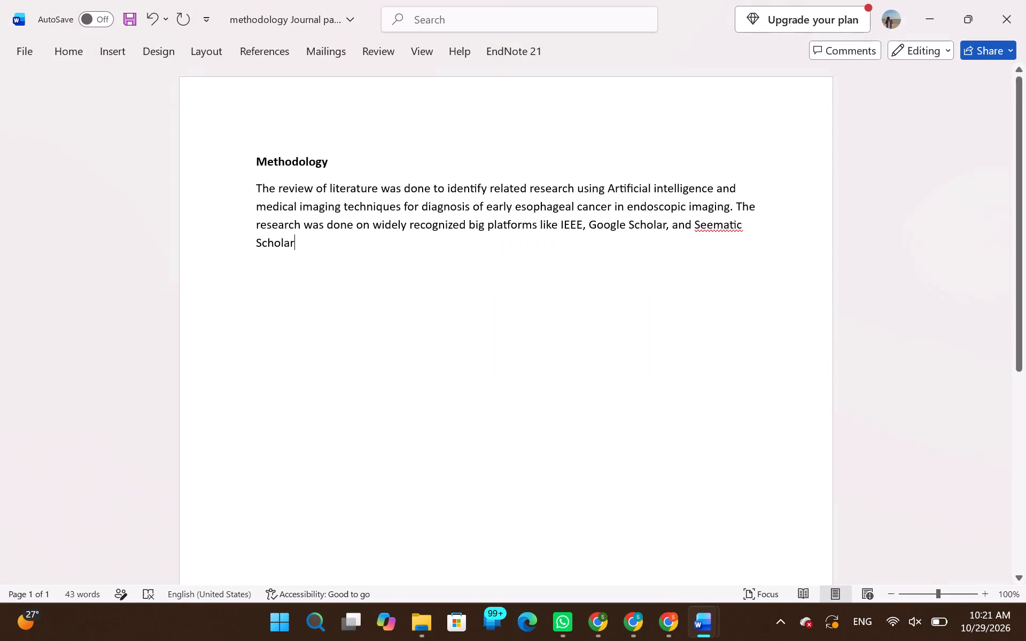
pyautogui.click(735, 224)
pyautogui.hotkey('ctrl', 'BackSpace')
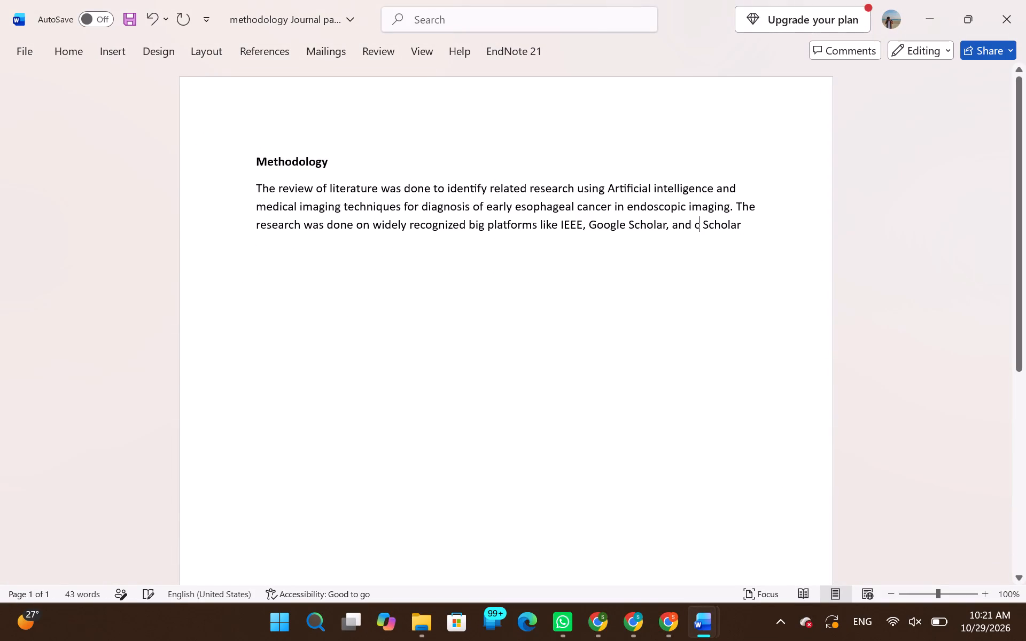
pyautogui.write('seman')
pyautogui.press('BackSpace')
pyautogui.press('BackSpace')
pyautogui.press('BackSpace')
pyautogui.press('BackSpace')
pyautogui.press('BackSpace')
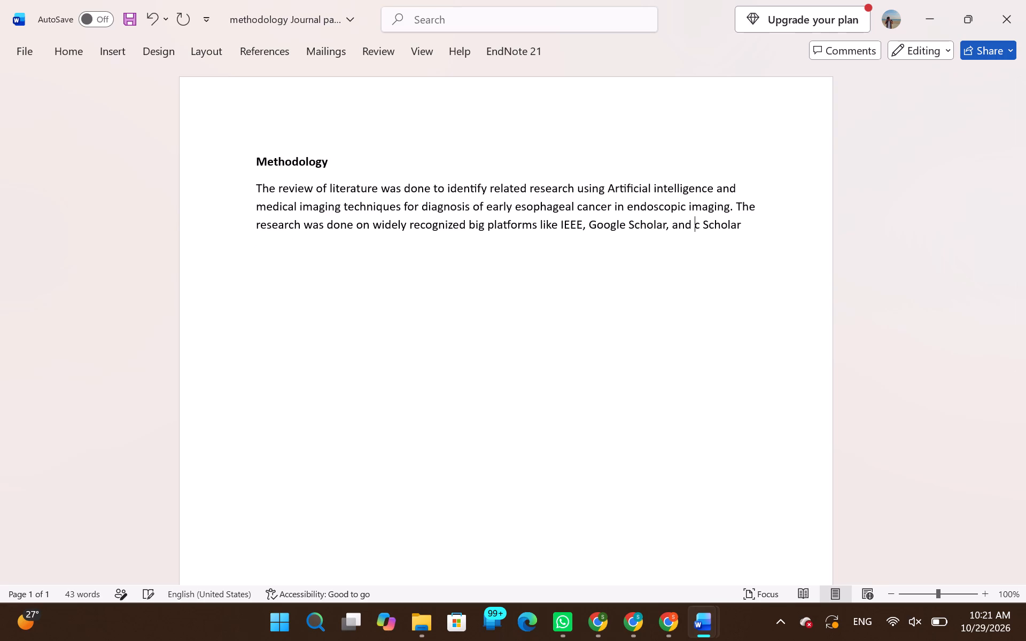
pyautogui.write('Sen')
pyautogui.press('BackSpace')
pyautogui.write('man')
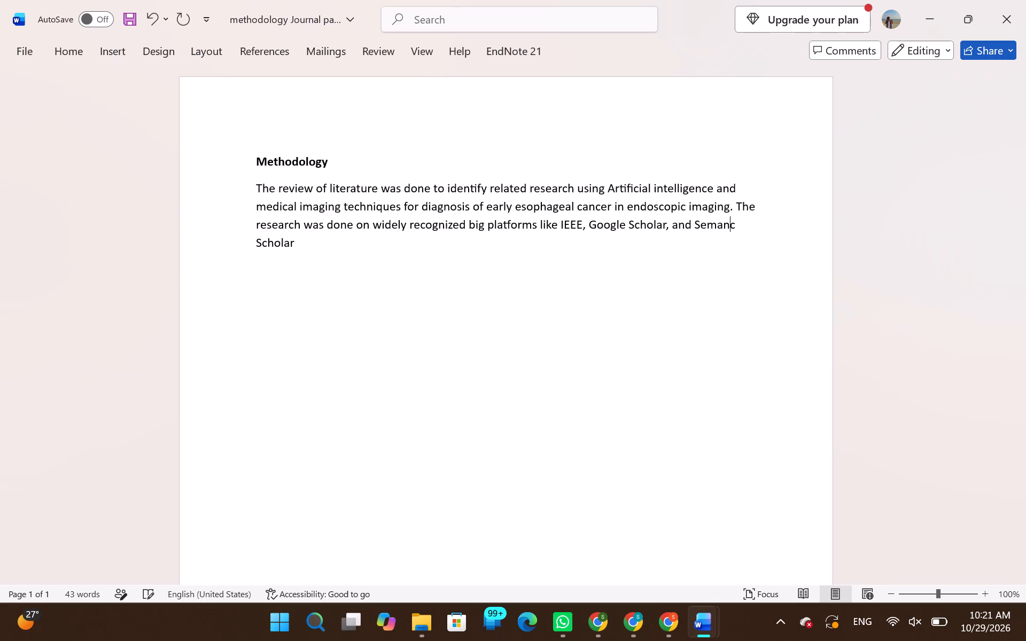
pyautogui.write('ti')
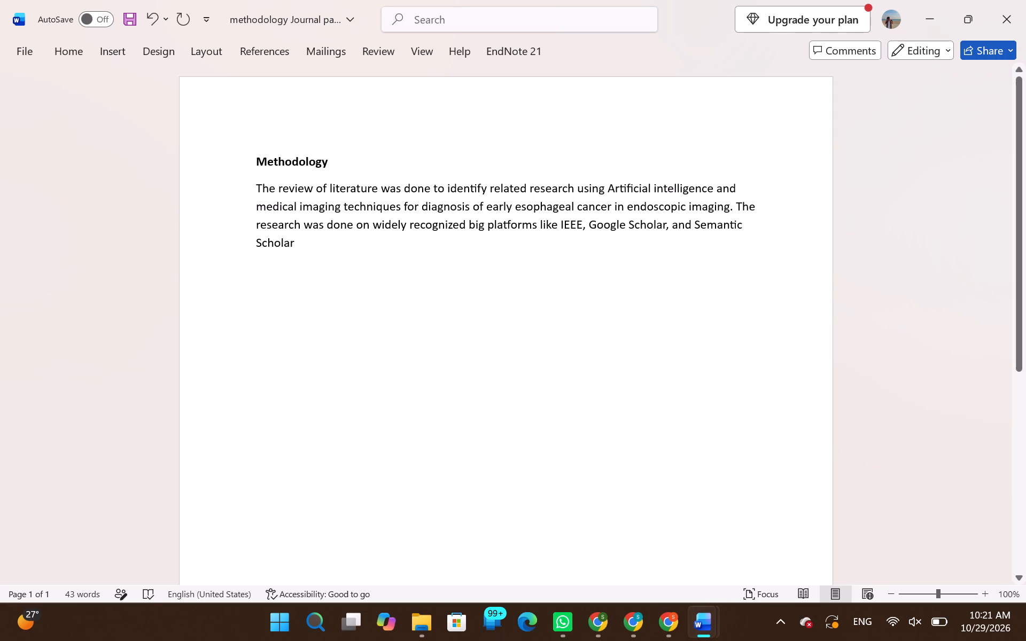
# Compare with the reference sentence in 'Format Half Done (1)' and end the second Methodology sentence with a period after 'Scholar'.
pyautogui.press('End')
pyautogui.press('Down')
pyautogui.hotkey('alt', 'Tab')
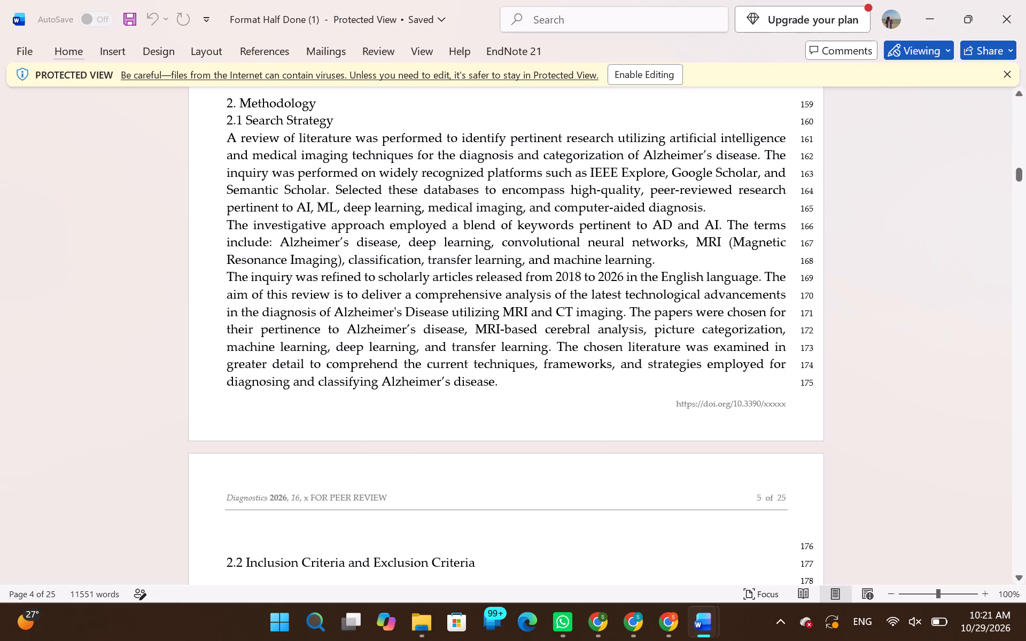
pyautogui.hotkey('alt', 'Tab')
pyautogui.write('.')
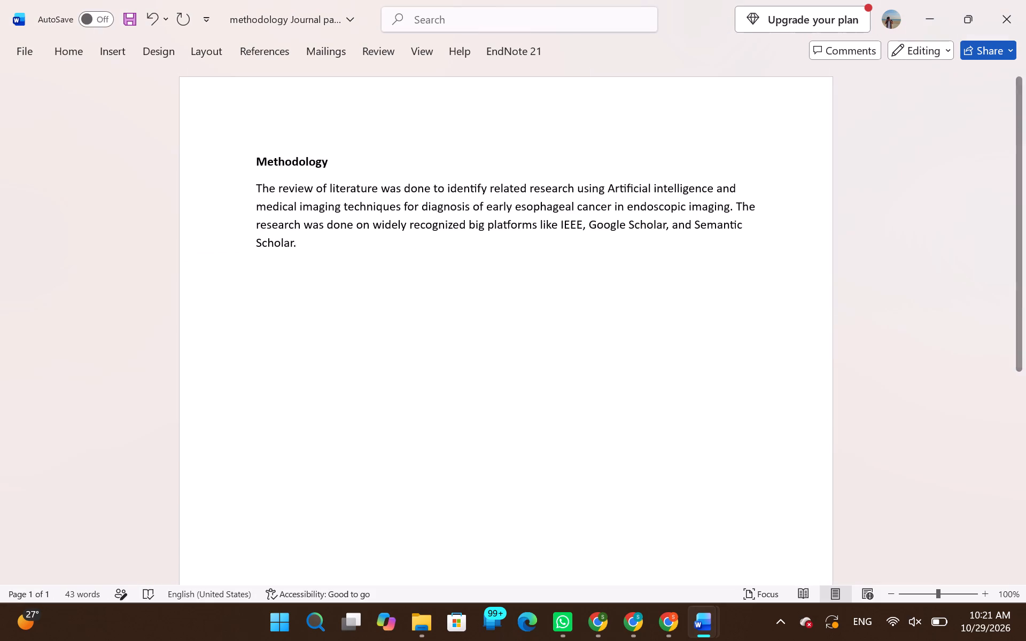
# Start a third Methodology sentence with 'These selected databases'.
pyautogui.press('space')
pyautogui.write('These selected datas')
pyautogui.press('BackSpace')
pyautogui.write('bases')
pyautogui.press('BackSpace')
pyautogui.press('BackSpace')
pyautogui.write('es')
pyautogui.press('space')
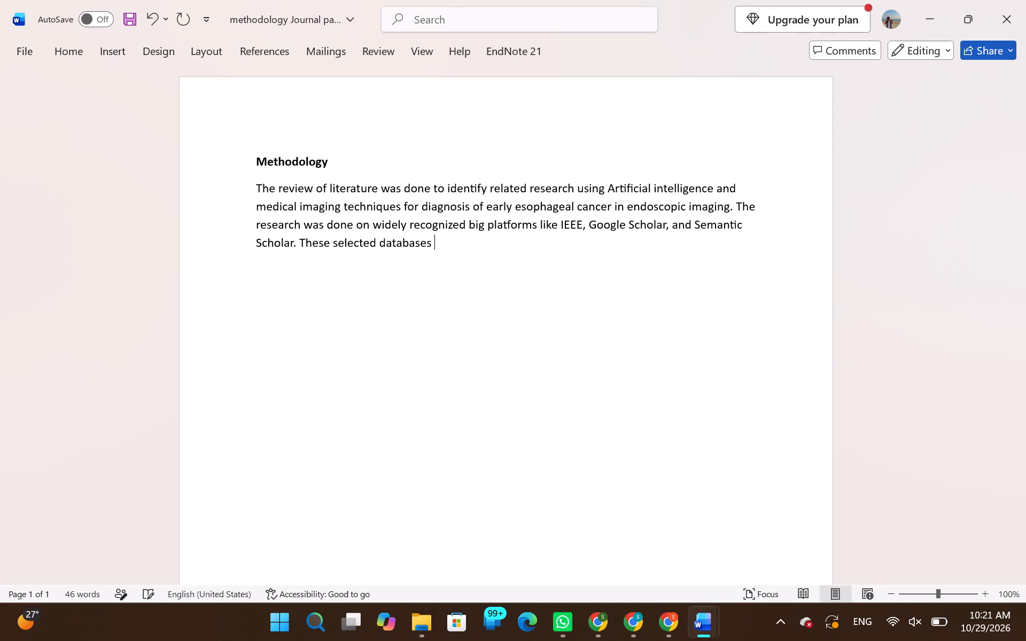
pyautogui.hotkey('alt', 'Tab')
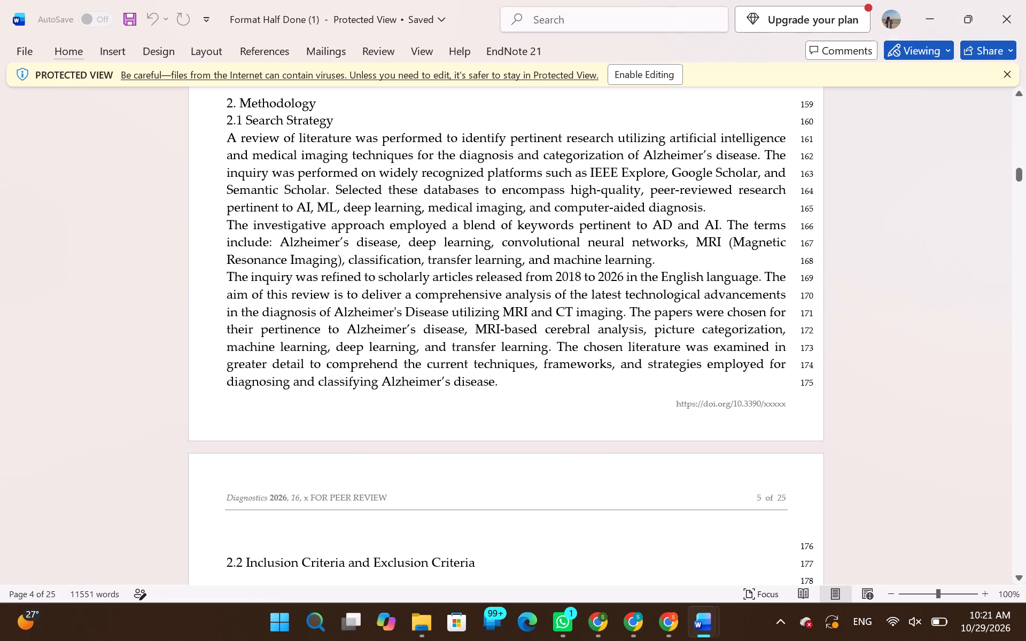
pyautogui.moveTo(503, 188); pyautogui.dragTo(616, 192)
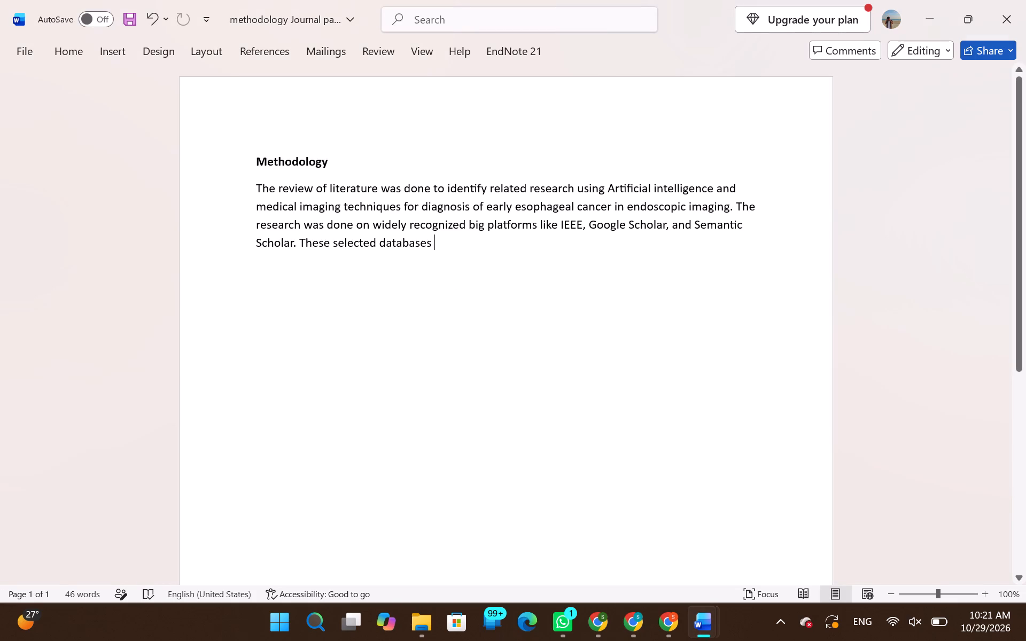
pyautogui.hotkey('alt', 'Tab')
pyautogui.hotkey('alt', 'Tab')
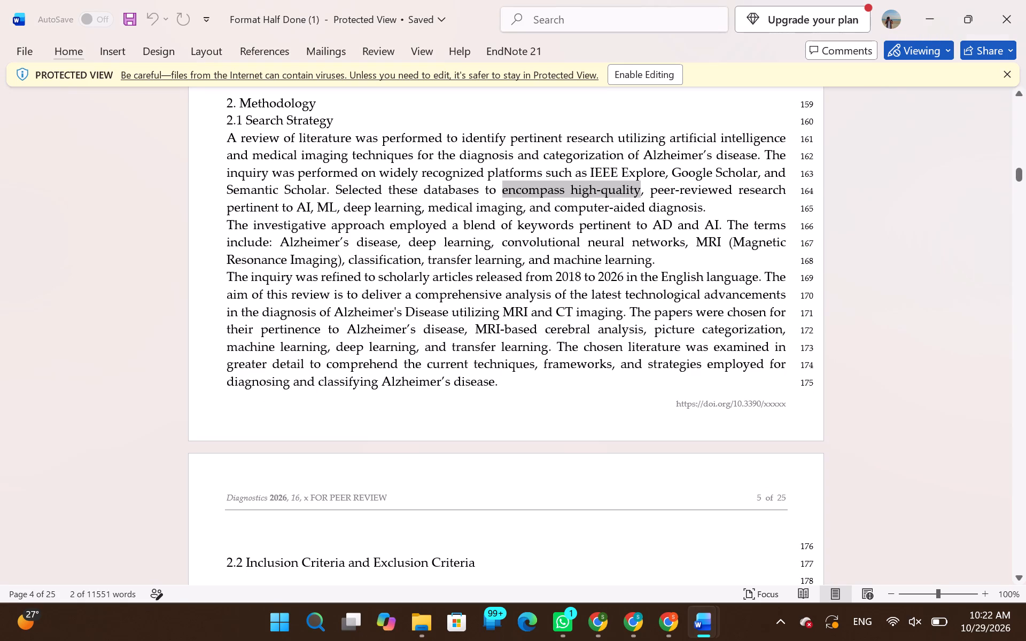
pyautogui.hotkey('alt', 'Tab')
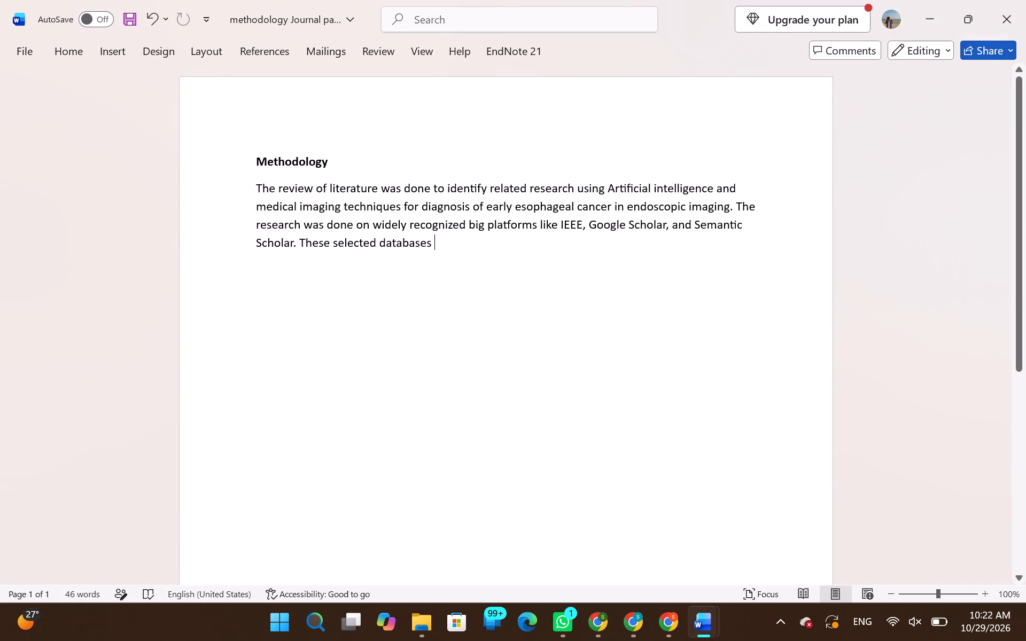
pyautogui.hotkey('ctrl', 'BackSpace')
pyautogui.hotkey('ctrl', 'BackSpace')
pyautogui.hotkey('ctrl', 'BackSpace')
pyautogui.write('These data')
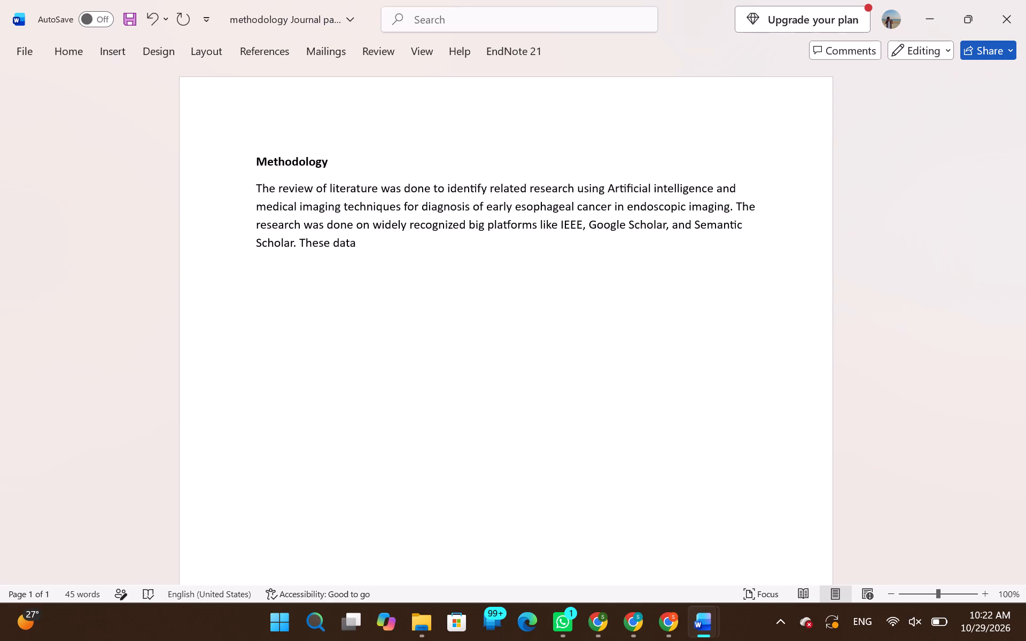
pyautogui.write('bes')
pyautogui.press('space')
pyautogui.press('BackSpace')
pyautogui.press('BackSpace')
pyautogui.press('BackSpace')
pyautogui.write('ases were selected for')
pyautogui.press('space')
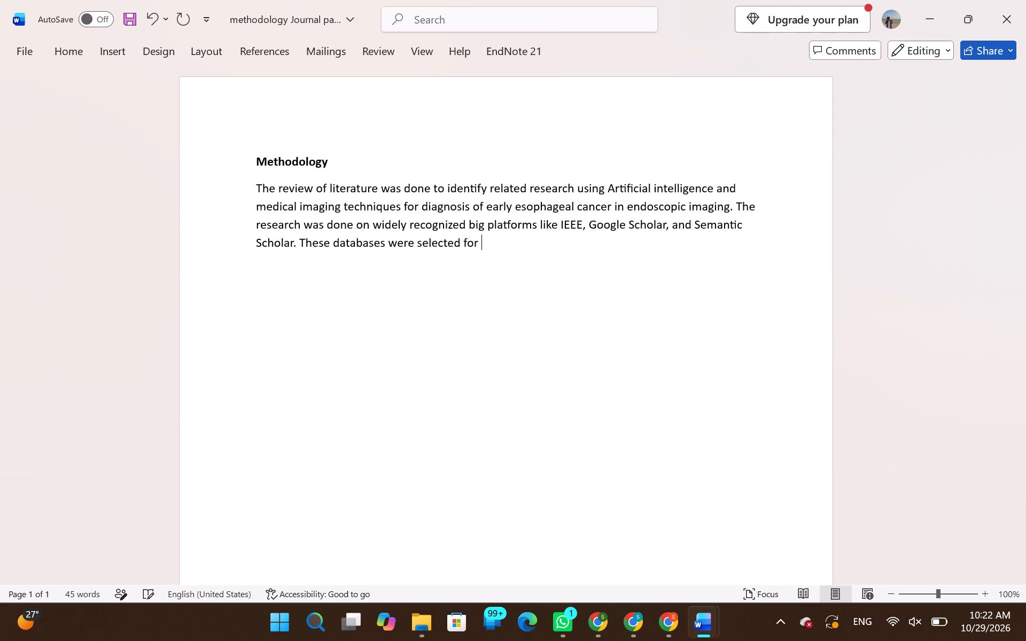
# Continue the third Methodology sentence with 'covering all high quality peer'.
pyautogui.write('co')
pyautogui.write('vering all')
pyautogui.press('space')
pyautogui.write('high quality')
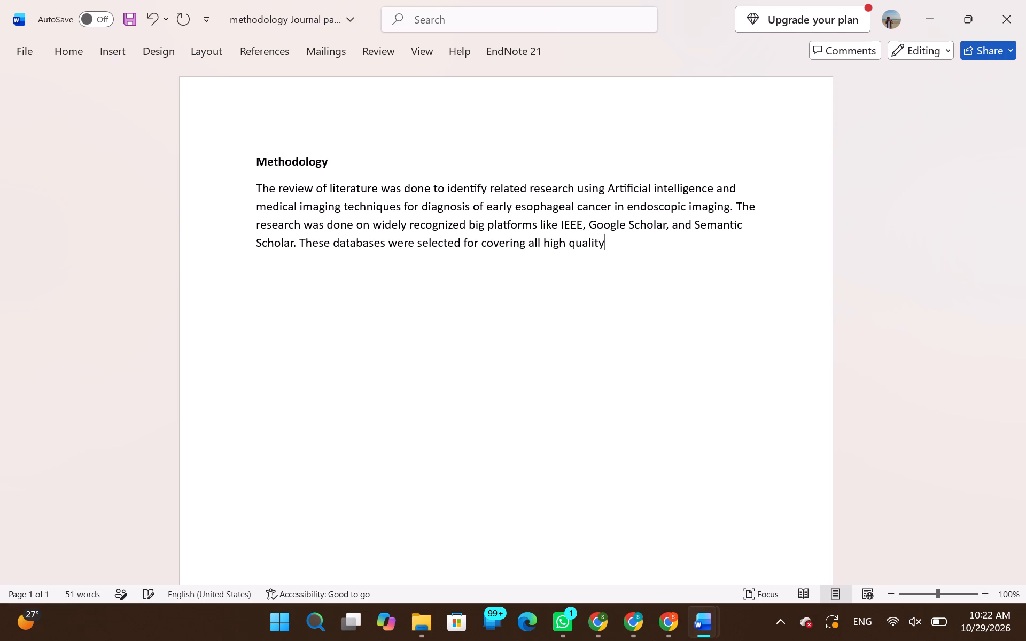
pyautogui.press('space')
pyautogui.write('peer')
# Check the wording after 'high-quality' in 'Format Half Done (1)' and replace 'peer' with 'peer reviewed research related to AI' in the Methodology text.
pyautogui.hotkey('alt', 'Tab')
pyautogui.hotkey('alt', 'Tab')
pyautogui.hotkey('alt', 'Tab')
pyautogui.hotkey('alt', 'Tab')
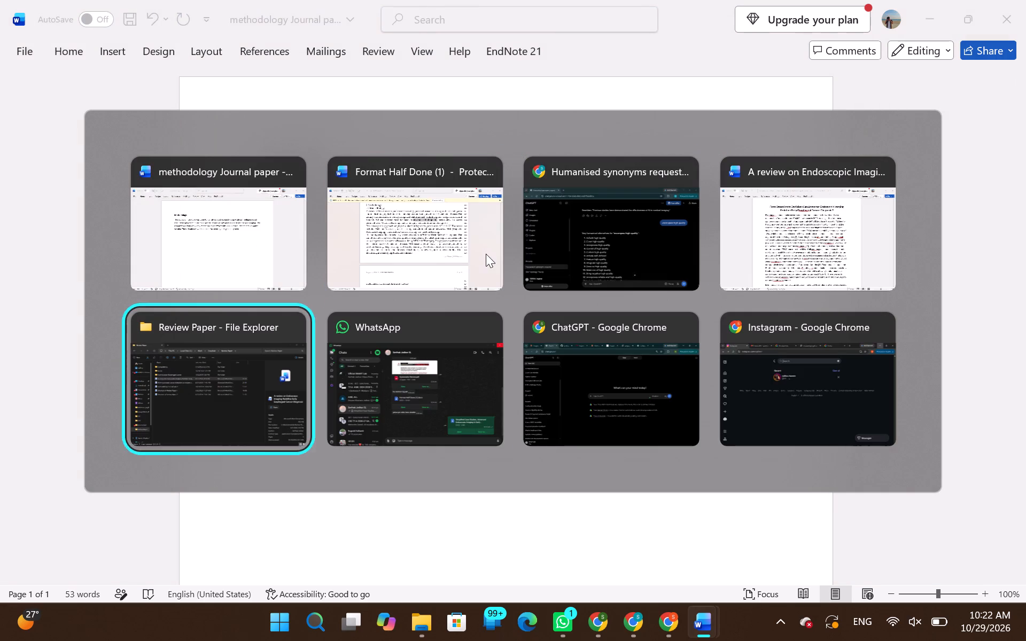
pyautogui.hotkey('alt', 'Tab')
pyautogui.hotkey('alt', 'Tab')
pyautogui.hotkey('alt', 'Tab')
pyautogui.hotkey('alt', 'Tab')
pyautogui.hotkey('alt', 'Tab')
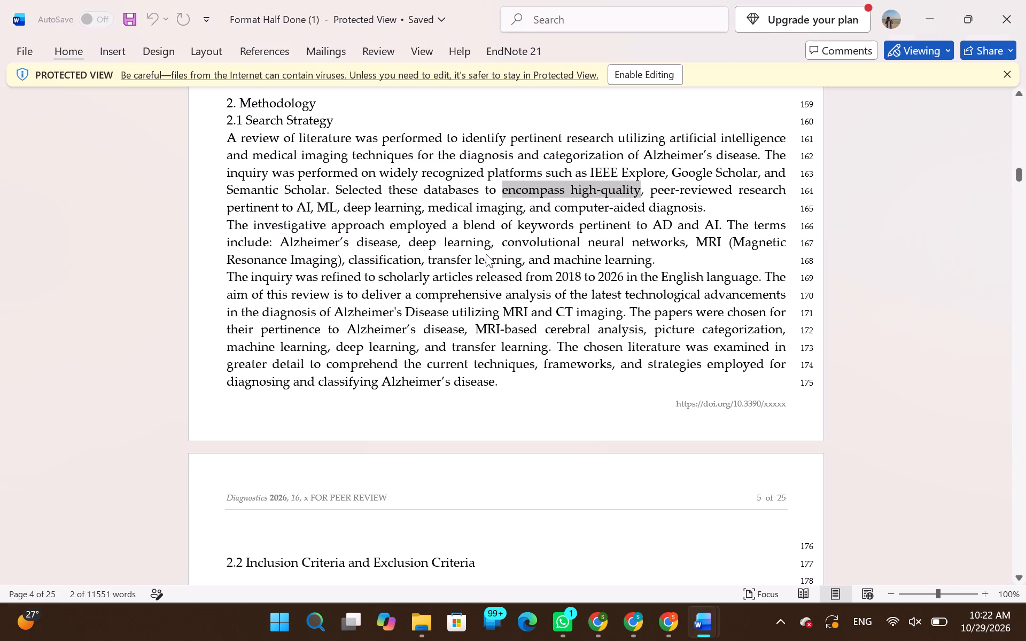
pyautogui.click(565, 186)
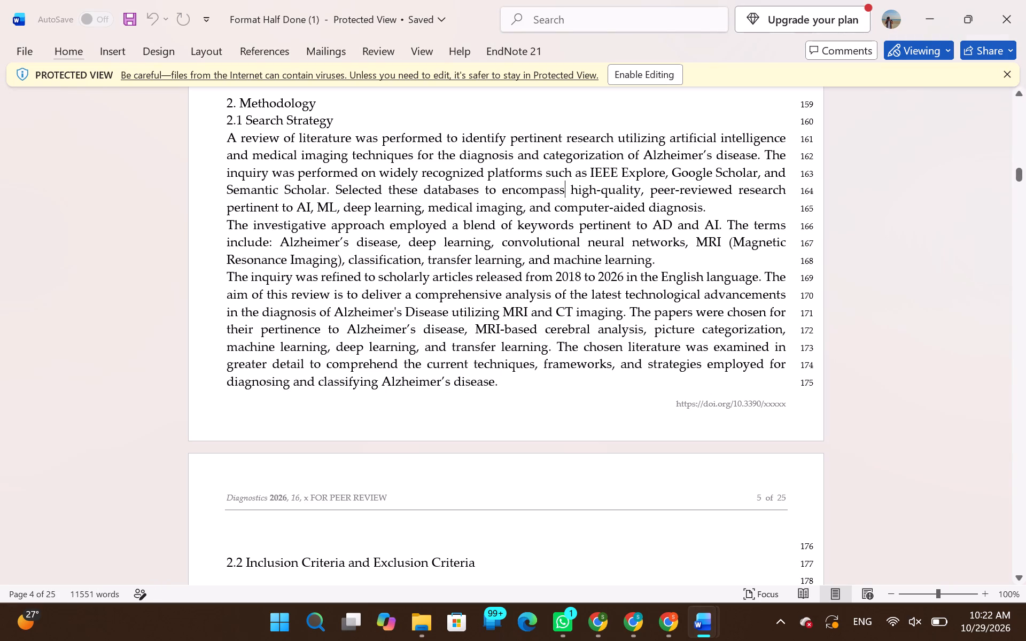
pyautogui.moveTo(650, 186); pyautogui.dragTo(697, 194)
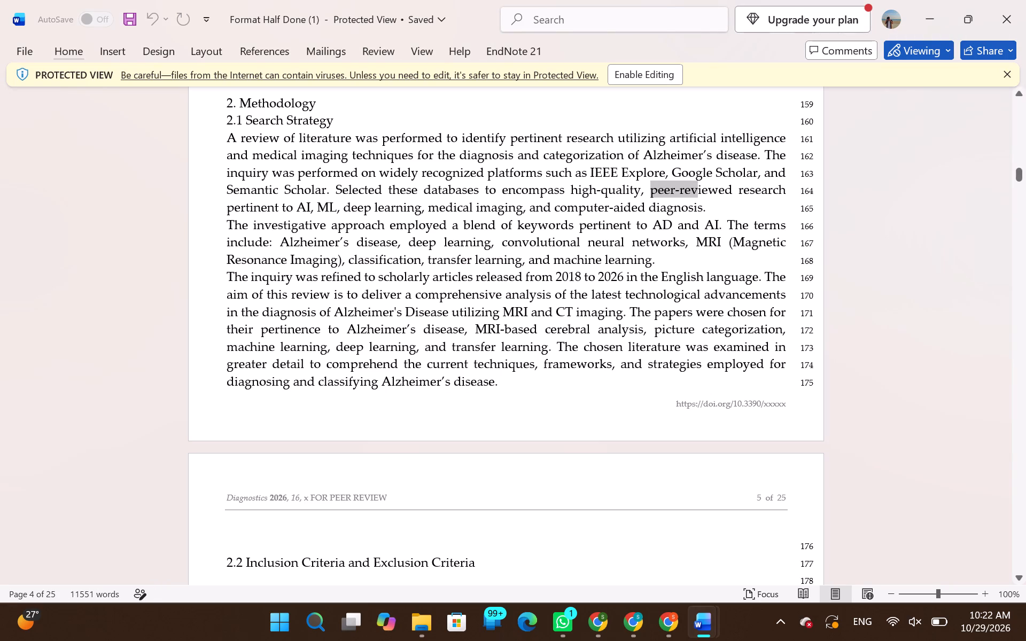
pyautogui.moveTo(697, 194); pyautogui.dragTo(758, 186)
pyautogui.hotkey('alt', 'Tab')
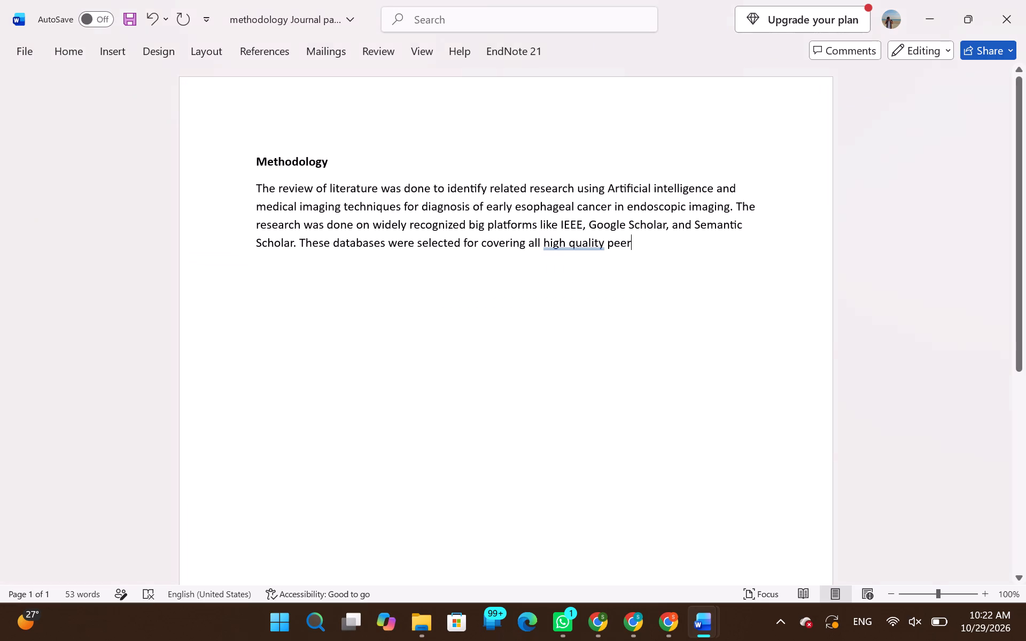
pyautogui.hotkey('ctrl', 'BackSpace')
pyautogui.write('peer reviewed')
pyautogui.press('space')
pyautogui.write('research related to AI')
# Check the topic list in 'Format Half Done (1)' and append ', ML, deep learning,' after 'AI' in the third Methodology sentence.
pyautogui.hotkey('alt', 'Tab')
pyautogui.hotkey('alt', 'Tab')
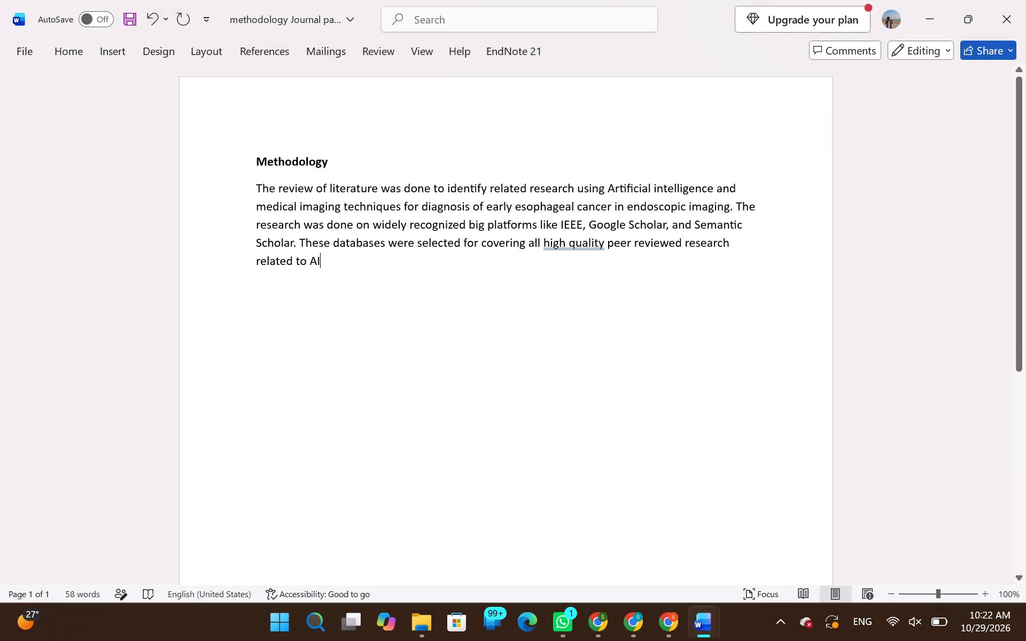
pyautogui.write(', ML,')
pyautogui.press('space')
pyautogui.hotkey('alt', 'Tab')
pyautogui.hotkey('alt', 'Tab')
pyautogui.write('deep leaeni')
pyautogui.press('BackSpace')
pyautogui.press('BackSpace')
pyautogui.press('BackSpace')
pyautogui.write('rning,')
pyautogui.press('space')
# Check the topic after 'deep learning' in 'Format Half Done (1)' and append 'medical imaging,' to the third Methodology sentence.
pyautogui.hotkey('alt', 'Tab')
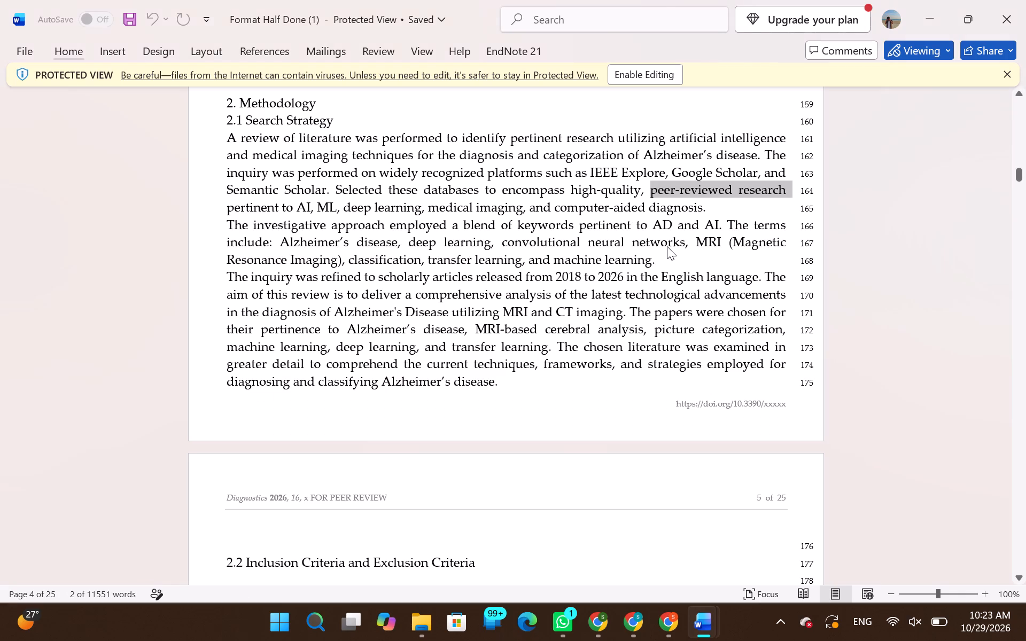
pyautogui.hotkey('alt', 'Tab')
pyautogui.write('medical imagig')
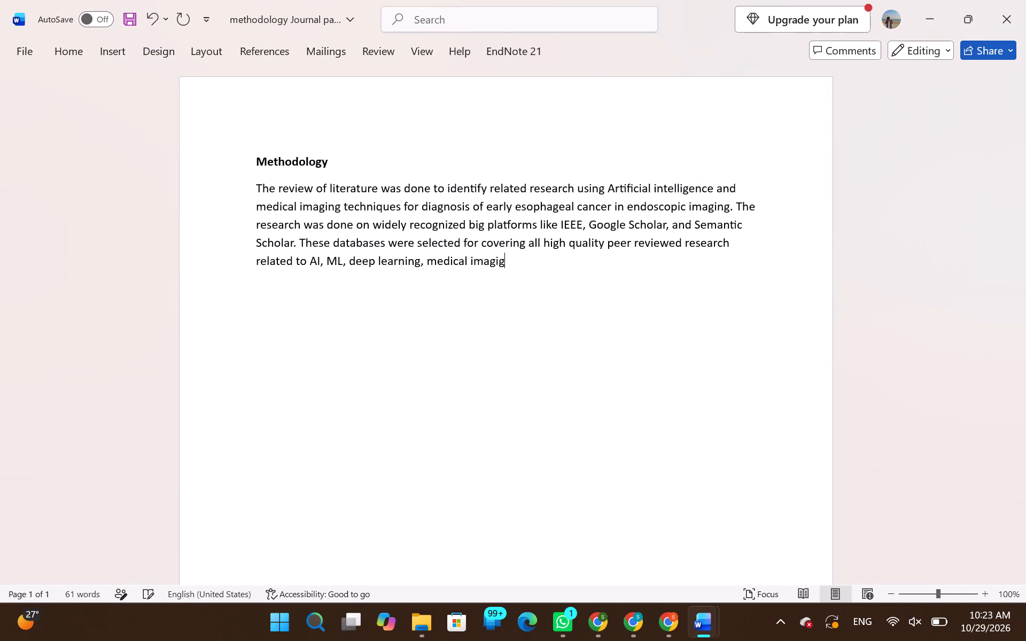
pyautogui.press('n')
pyautogui.press('BackSpace')
pyautogui.press('BackSpace')
pyautogui.press('g')
pyautogui.press('BackSpace')
pyautogui.write('ng.')
pyautogui.press('BackSpace')
pyautogui.write(',')
pyautogui.press('space')
# Check the last topic in 'Format Half Done (1)', end the third Methodology sentence with 'and computer-aided diagnosis.', and start a new paragraph.
pyautogui.hotkey('alt', 'Tab')
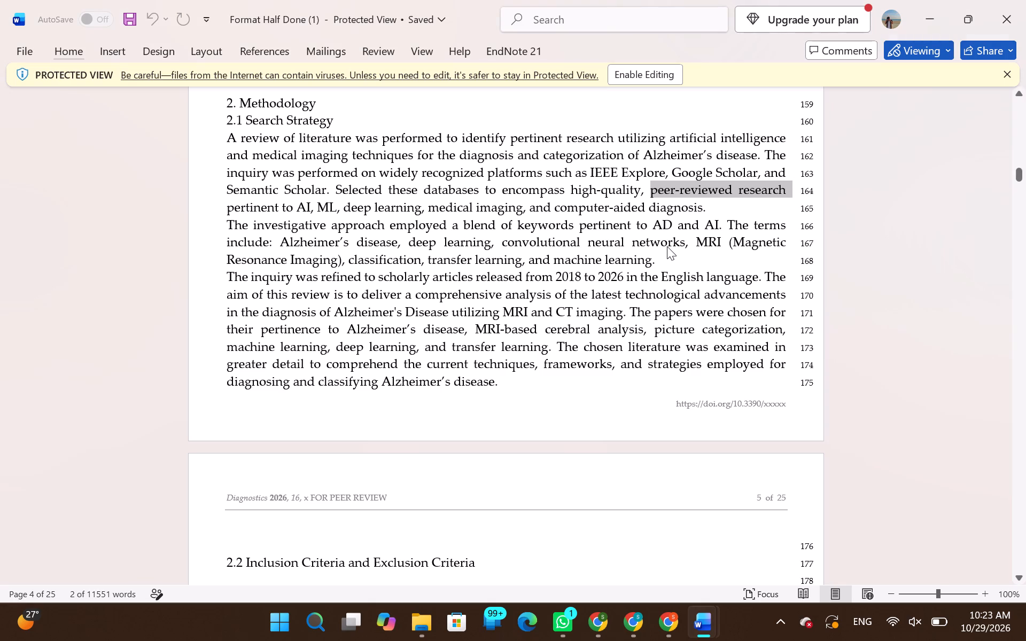
pyautogui.hotkey('alt', 'Tab')
pyautogui.write('and computer ais')
pyautogui.press('BackSpace')
pyautogui.write('ded')
pyautogui.press('space')
pyautogui.hotkey('alt', 'Tab')
pyautogui.hotkey('alt', 'Tab')
pyautogui.press('BackSpace')
pyautogui.hotkey('ctrl', 'BackSpace')
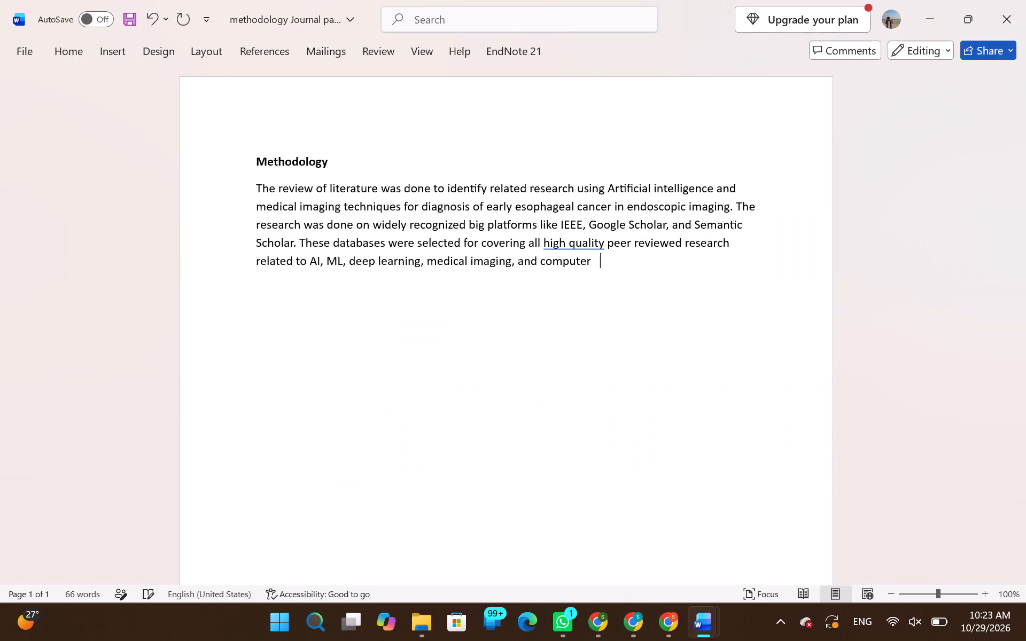
pyautogui.press('BackSpace')
pyautogui.write('-aided diagnosis')
pyautogui.press('.')
pyautogui.press('Return')
# Examine the second Search Strategy paragraph in 'Format Half Done (1)', focusing on the keyword sentence and its 'AD and AI' wording.
pyautogui.hotkey('alt', 'Tab')
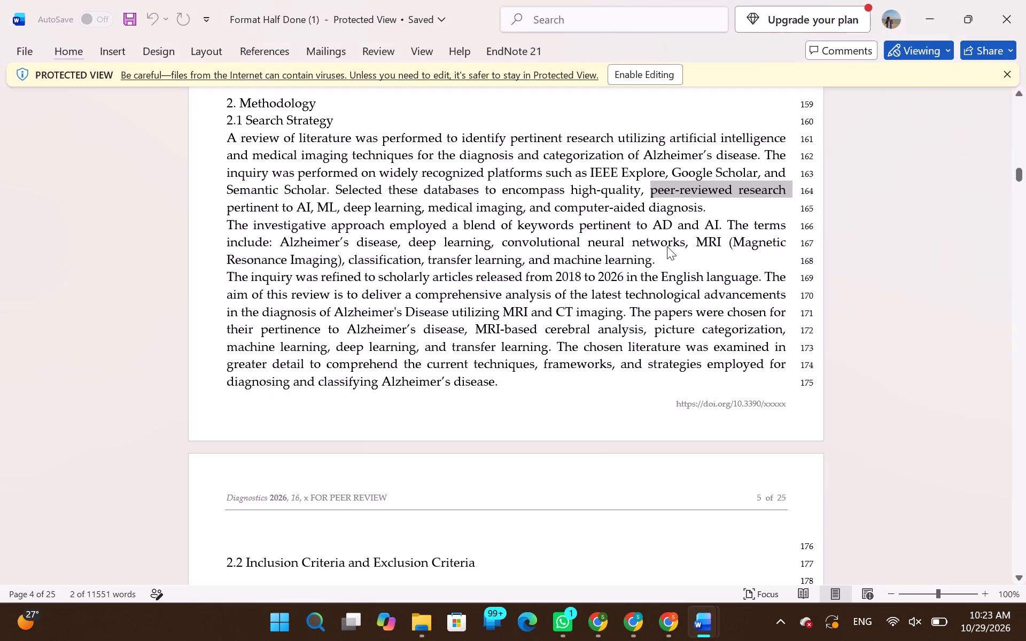
pyautogui.click(593, 244)
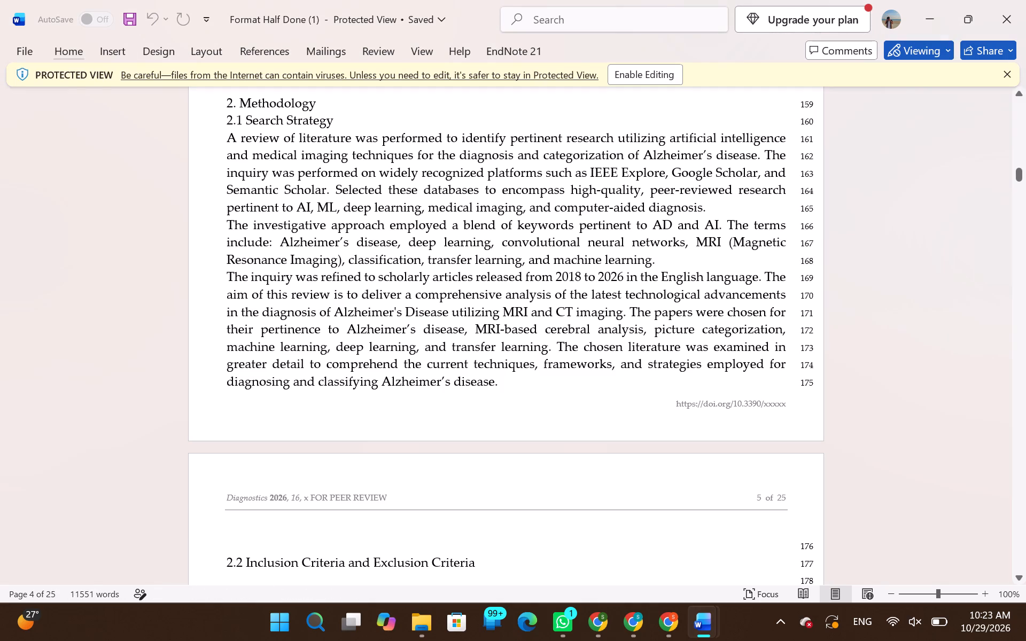
pyautogui.moveTo(230, 221); pyautogui.dragTo(517, 234)
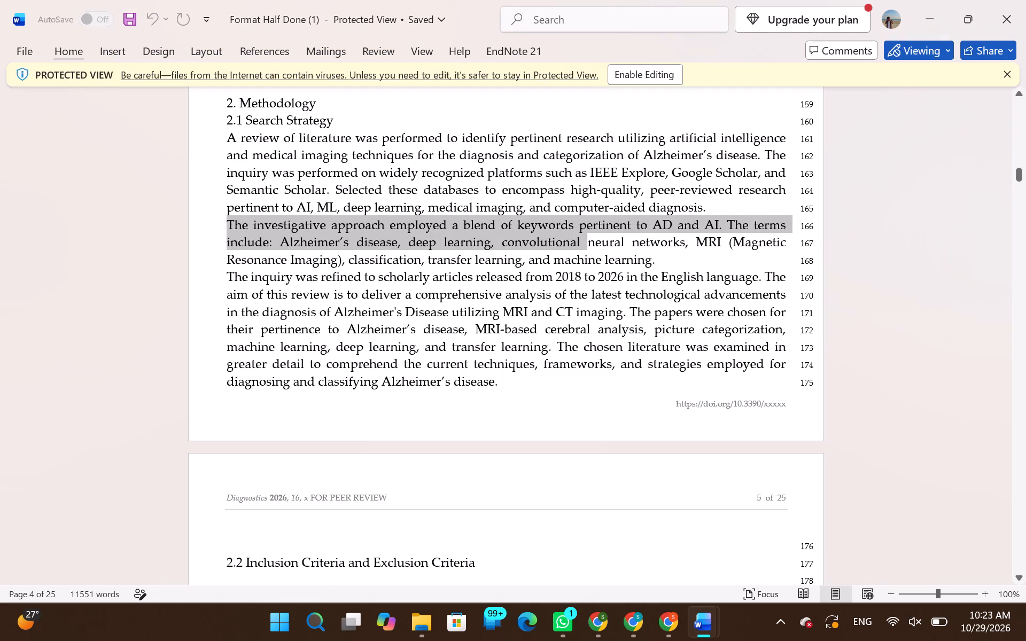
pyautogui.moveTo(517, 234); pyautogui.dragTo(601, 227)
pyautogui.click(660, 241)
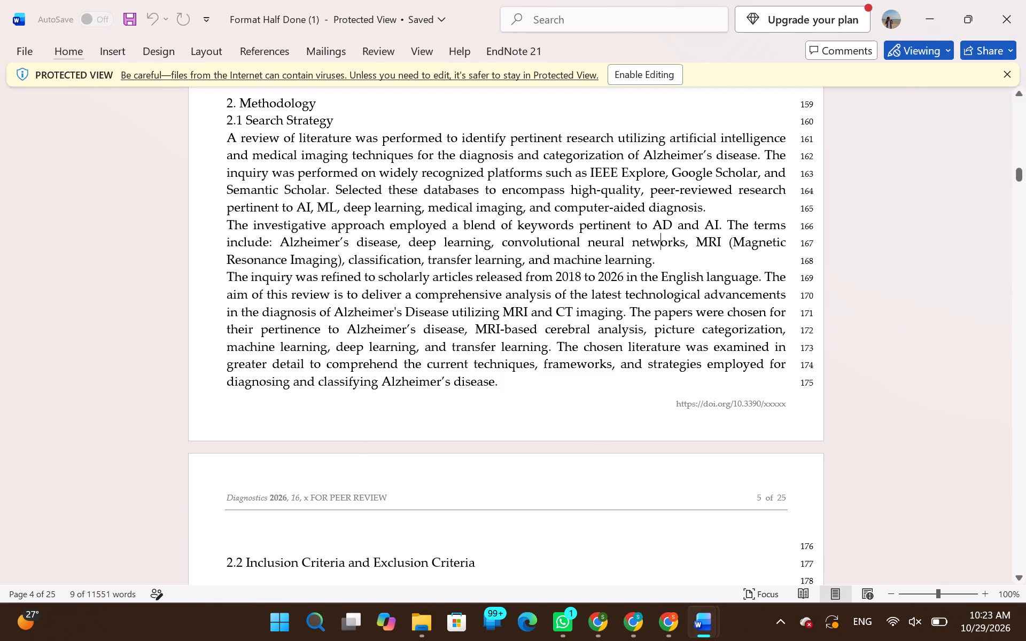
pyautogui.moveTo(718, 223); pyautogui.dragTo(666, 223)
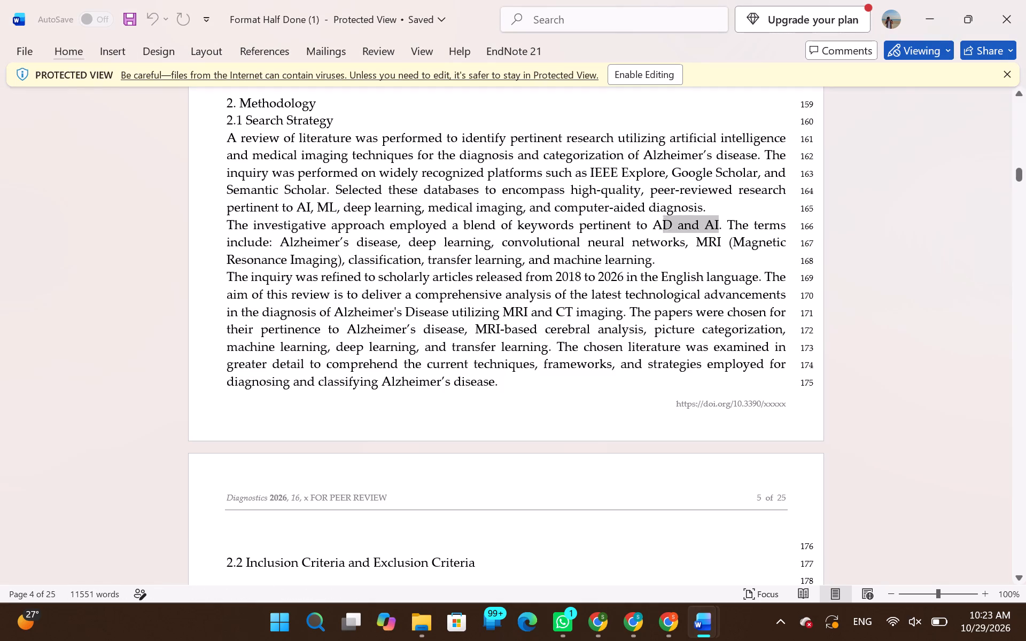
pyautogui.moveTo(666, 223); pyautogui.dragTo(654, 224)
pyautogui.click(655, 231)
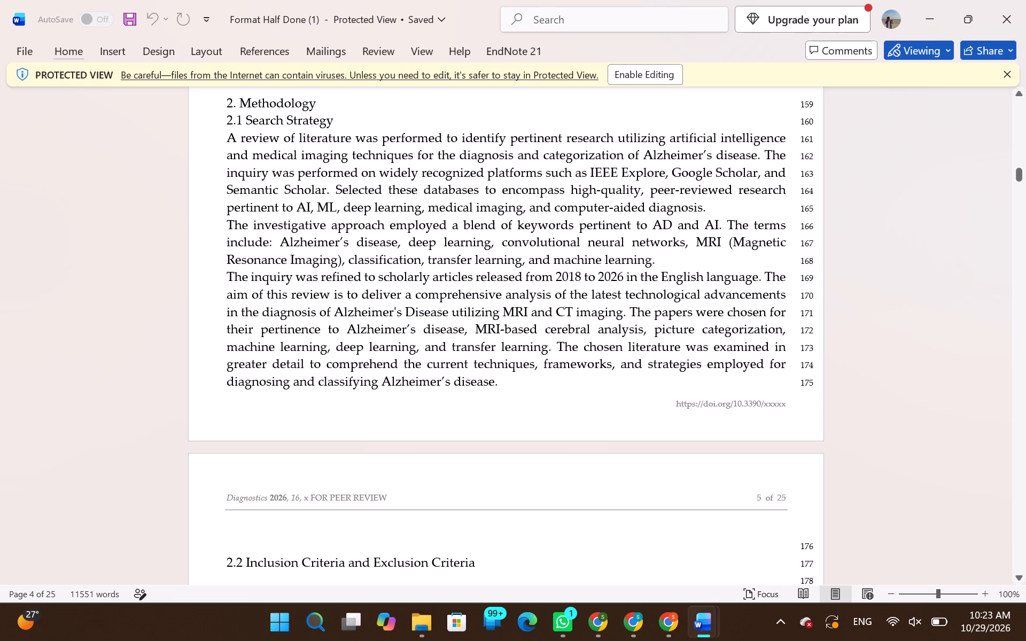
pyautogui.moveTo(718, 225); pyautogui.dragTo(661, 225)
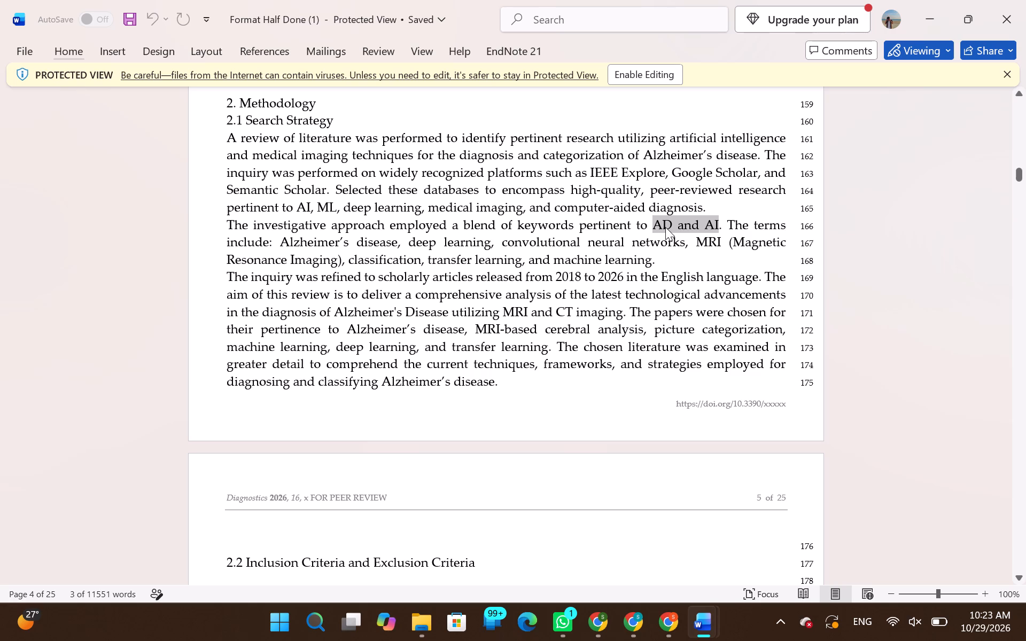
pyautogui.click(665, 227)
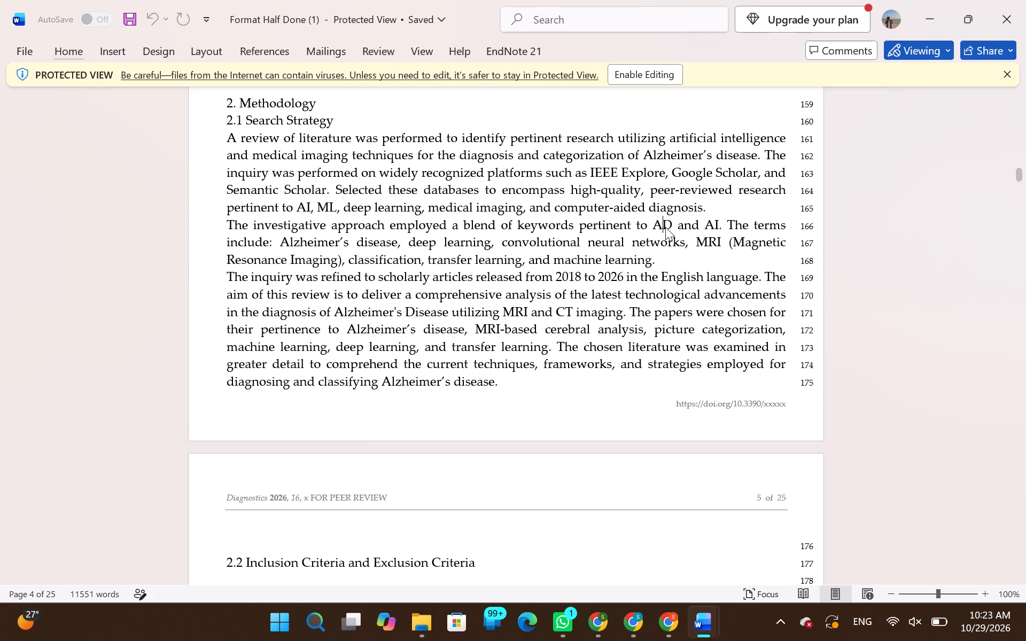
# Back in 'methodology Journal paper', correct the flagged wording in the third Methodology sentence to 'high-quality'.
pyautogui.hotkey('alt', 'Tab')
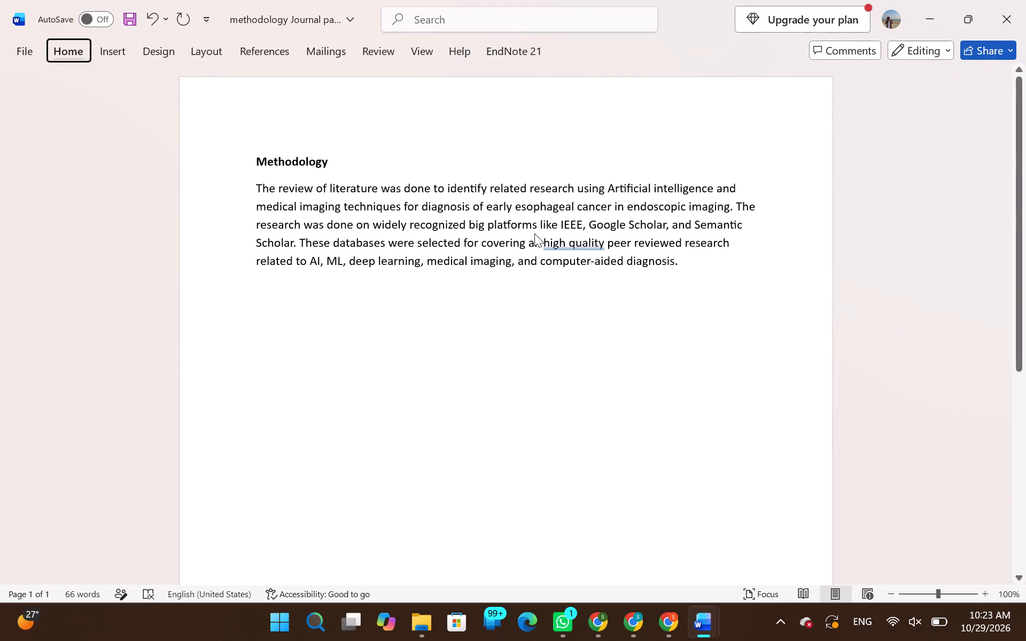
pyautogui.click(576, 245)
pyautogui.rightClick(571, 245)
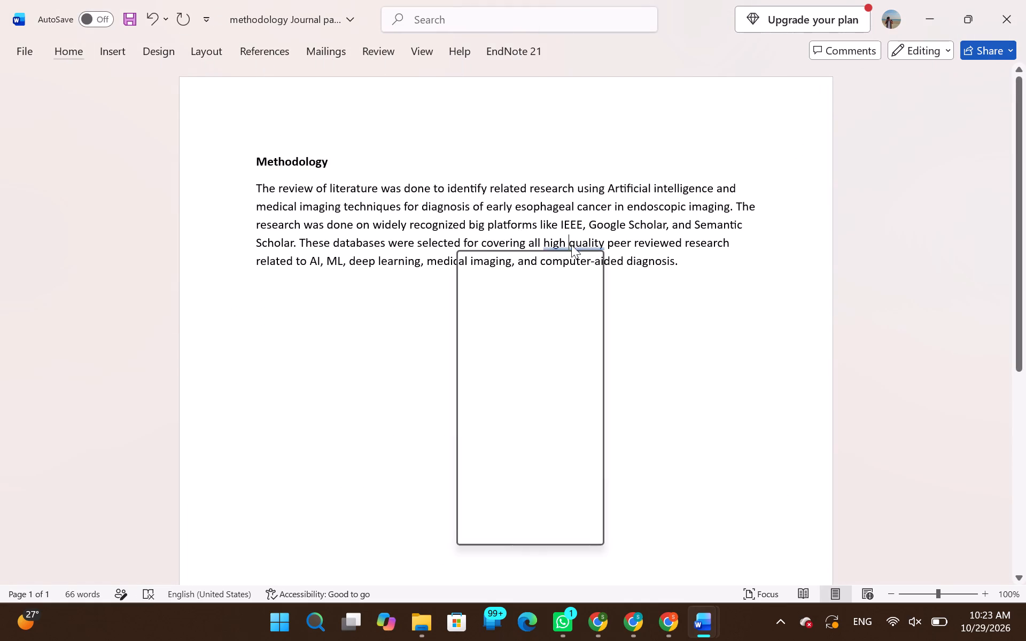
pyautogui.click(566, 256)
pyautogui.click(685, 269)
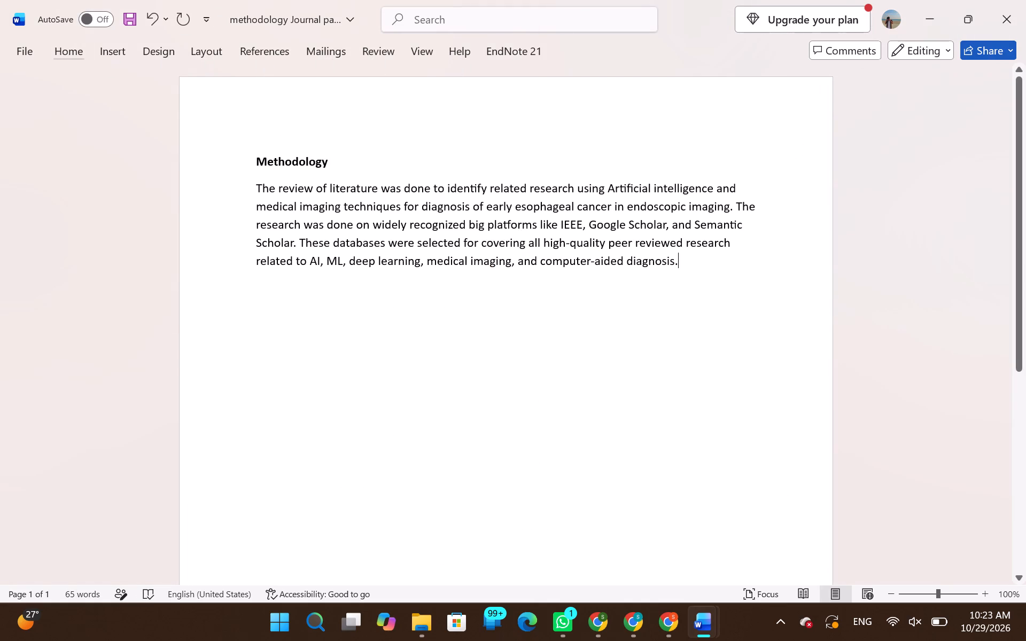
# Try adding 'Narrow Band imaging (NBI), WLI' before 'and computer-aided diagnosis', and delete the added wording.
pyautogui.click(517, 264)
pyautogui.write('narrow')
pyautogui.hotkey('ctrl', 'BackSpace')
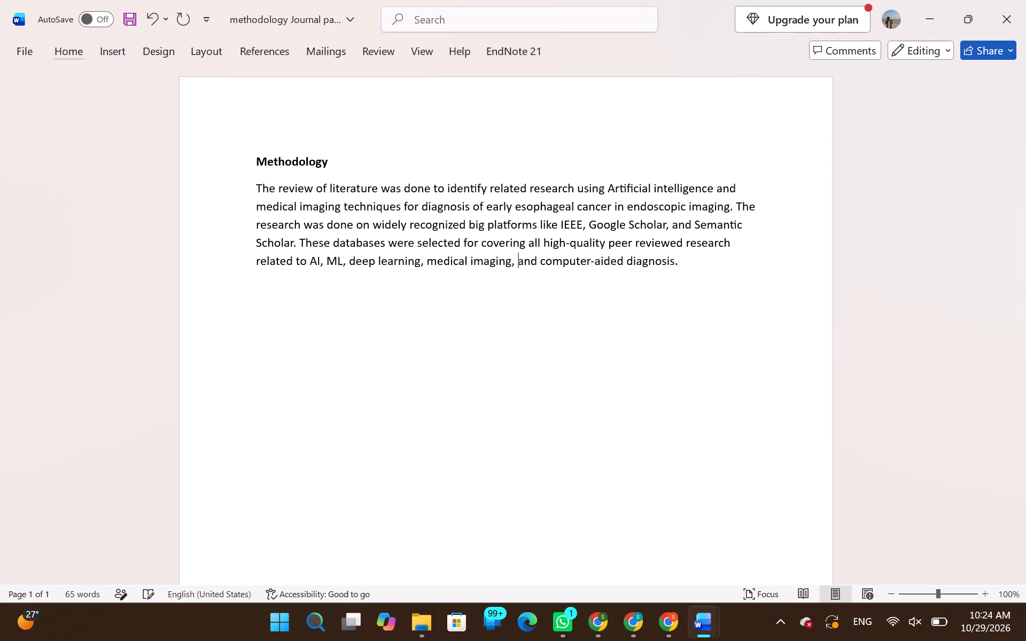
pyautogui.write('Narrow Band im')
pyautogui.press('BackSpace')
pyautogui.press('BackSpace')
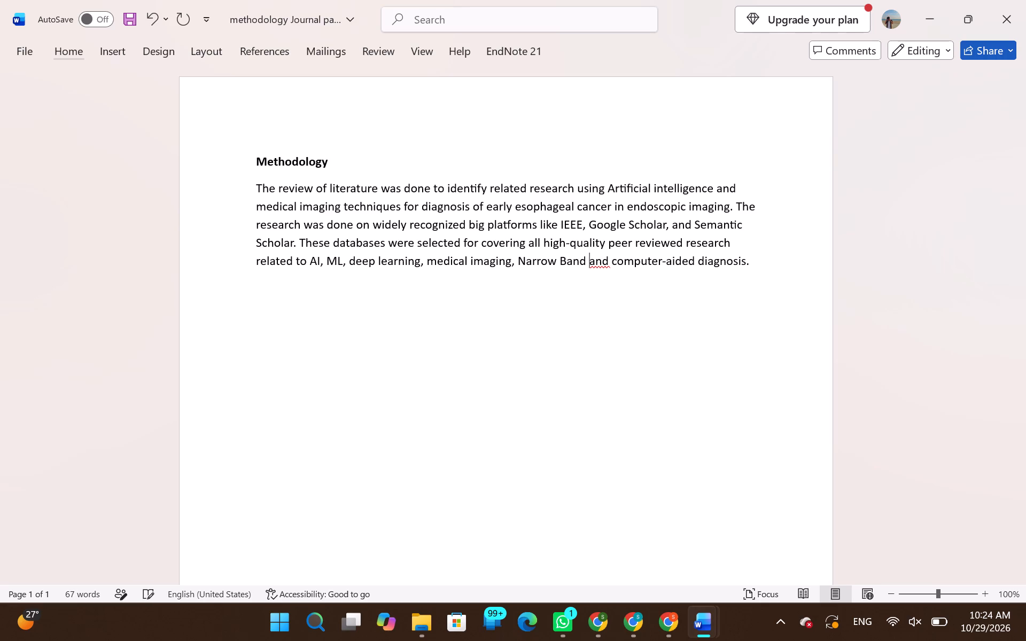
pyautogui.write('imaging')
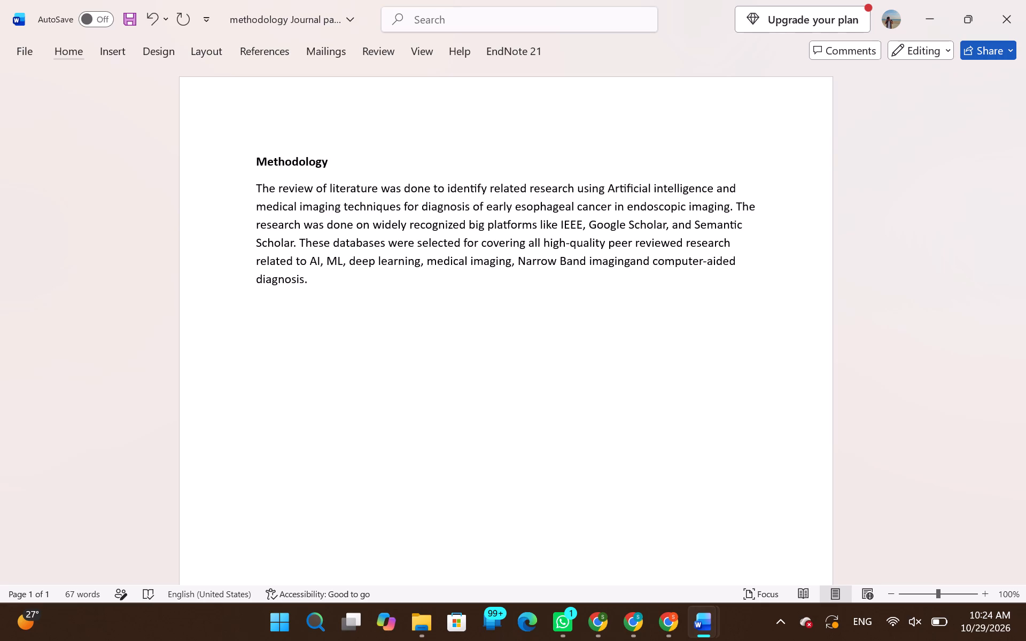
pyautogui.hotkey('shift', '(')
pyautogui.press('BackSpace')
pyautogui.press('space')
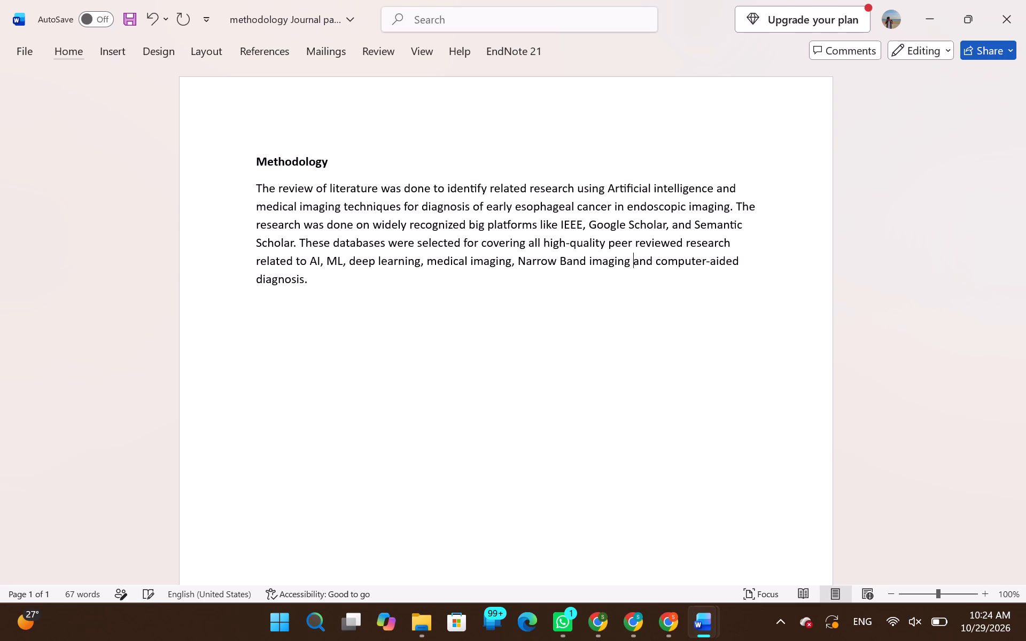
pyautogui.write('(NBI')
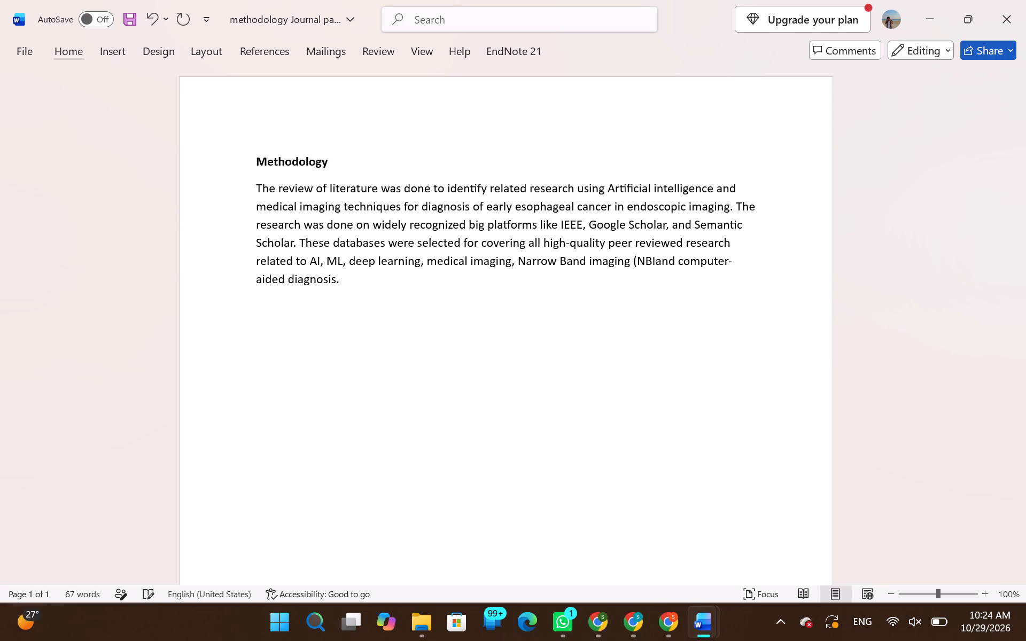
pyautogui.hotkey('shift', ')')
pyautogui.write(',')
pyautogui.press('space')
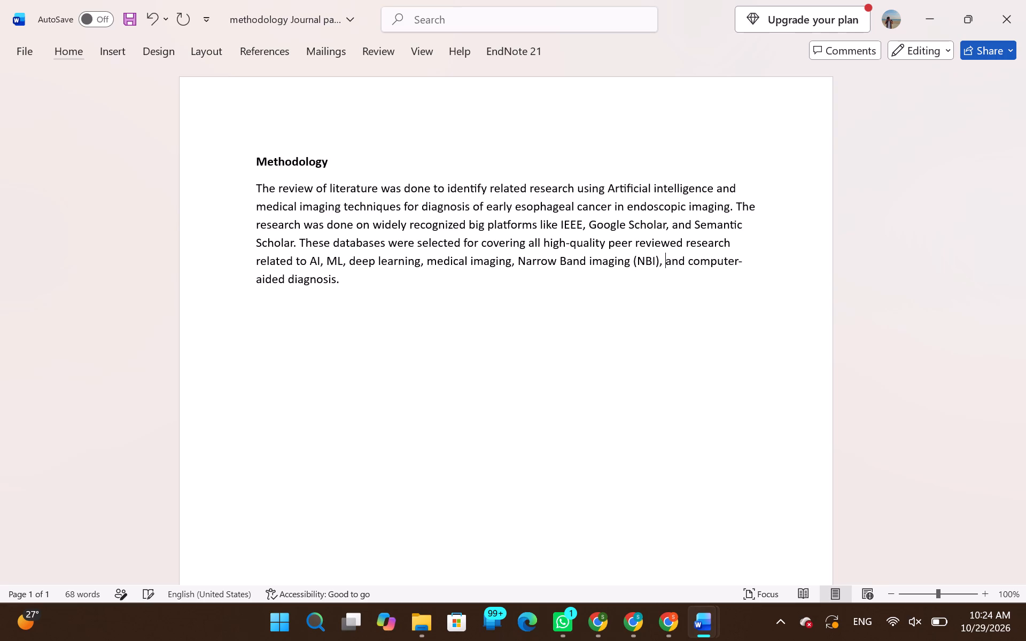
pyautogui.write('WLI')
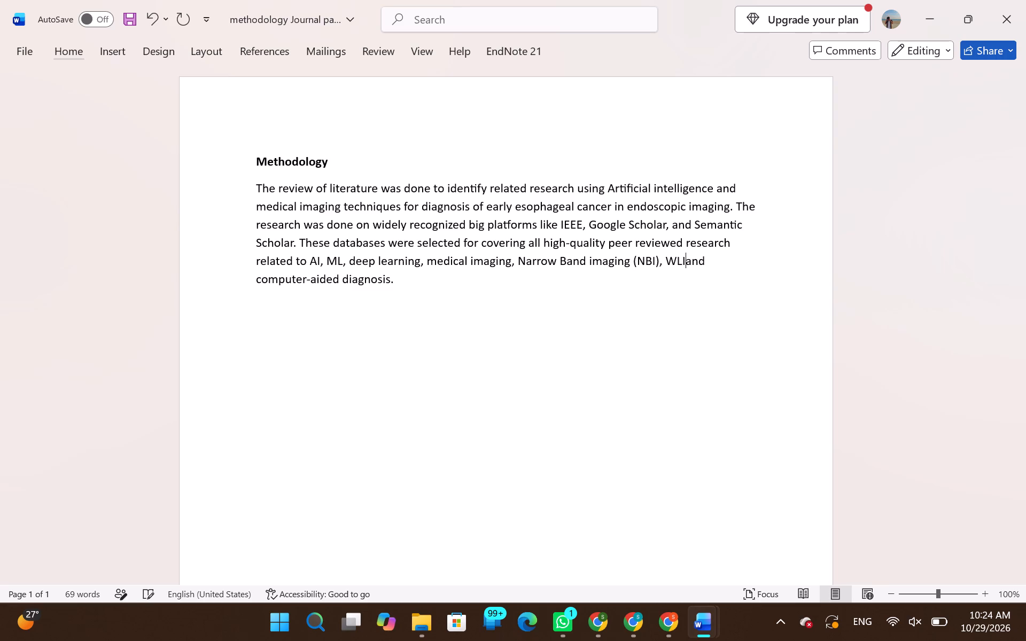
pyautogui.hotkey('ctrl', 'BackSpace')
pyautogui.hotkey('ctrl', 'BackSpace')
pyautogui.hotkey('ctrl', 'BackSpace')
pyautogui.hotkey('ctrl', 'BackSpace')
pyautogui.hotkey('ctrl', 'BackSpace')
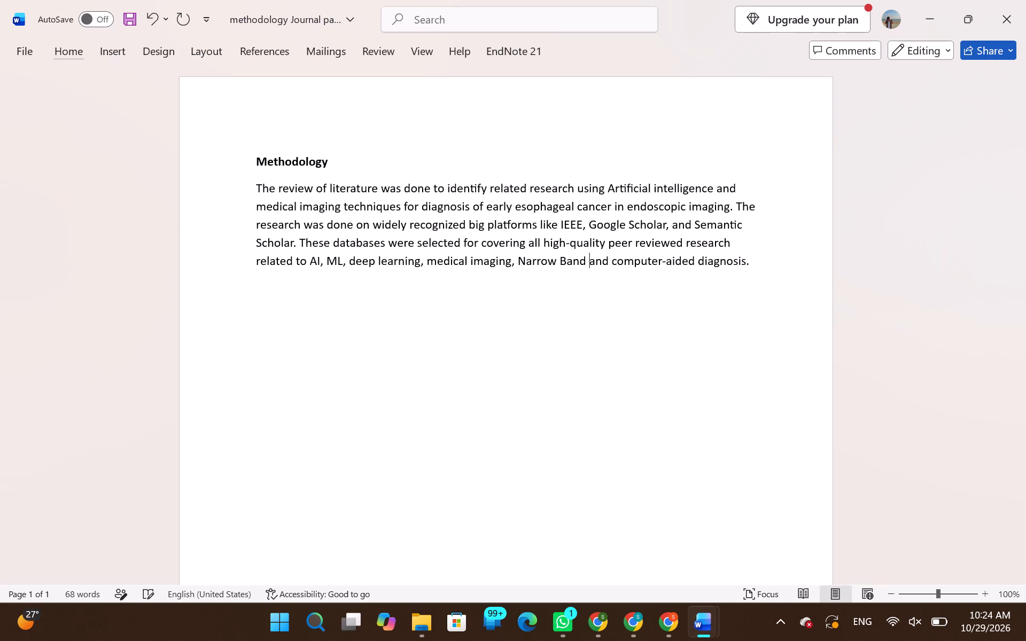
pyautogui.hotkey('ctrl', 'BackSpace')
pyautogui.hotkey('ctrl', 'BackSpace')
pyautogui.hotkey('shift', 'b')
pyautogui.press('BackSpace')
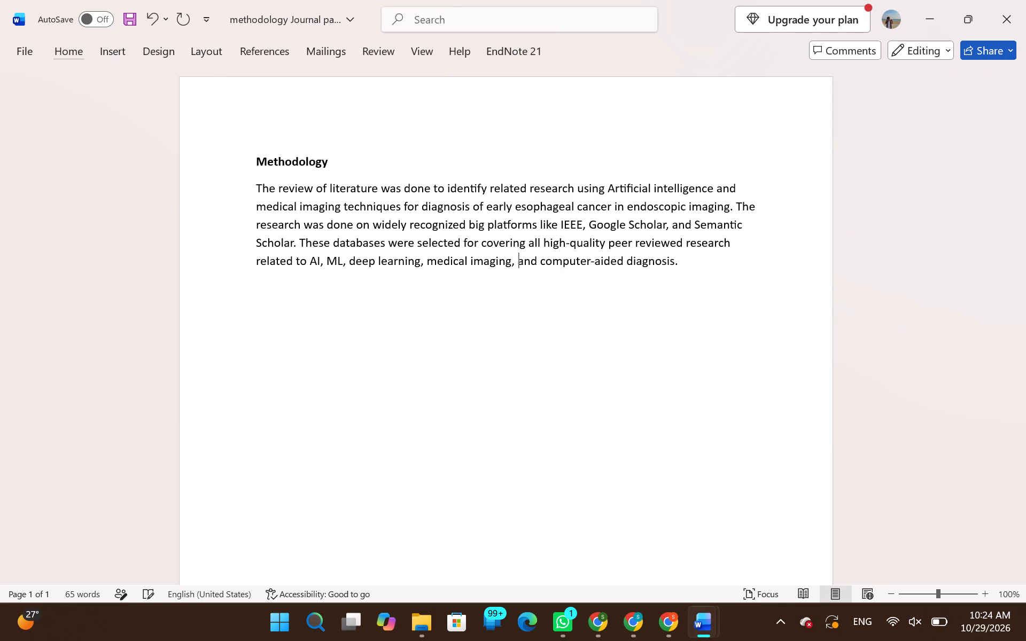
# Insert 'NBI ( Narrow Band Imaging),' after 'medical imaging,' in the third Methodology sentence.
pyautogui.write('NBI')
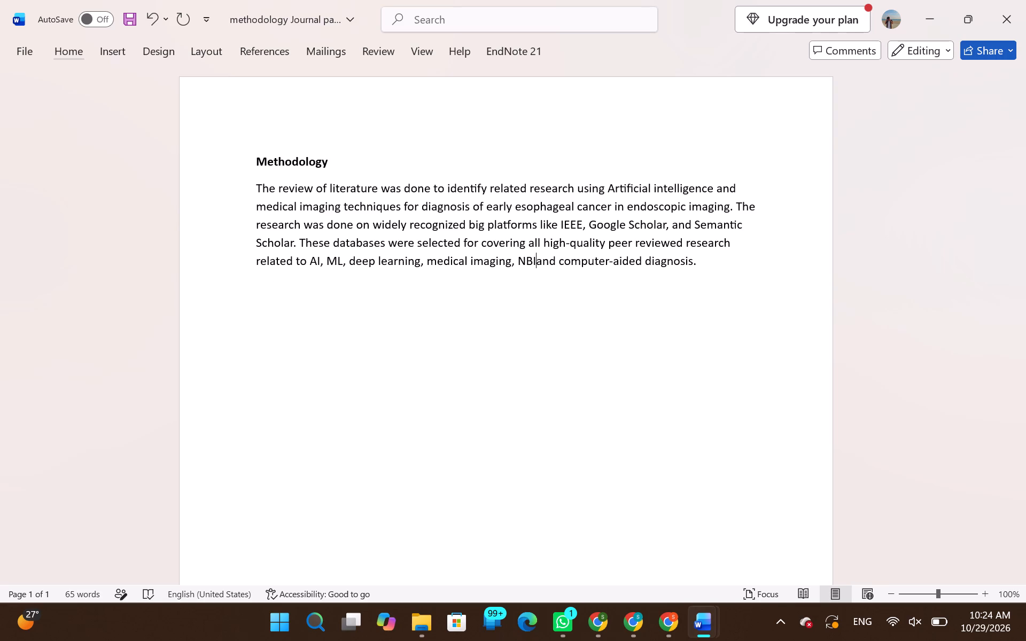
pyautogui.press('space')
pyautogui.write('(')
pyautogui.press('space')
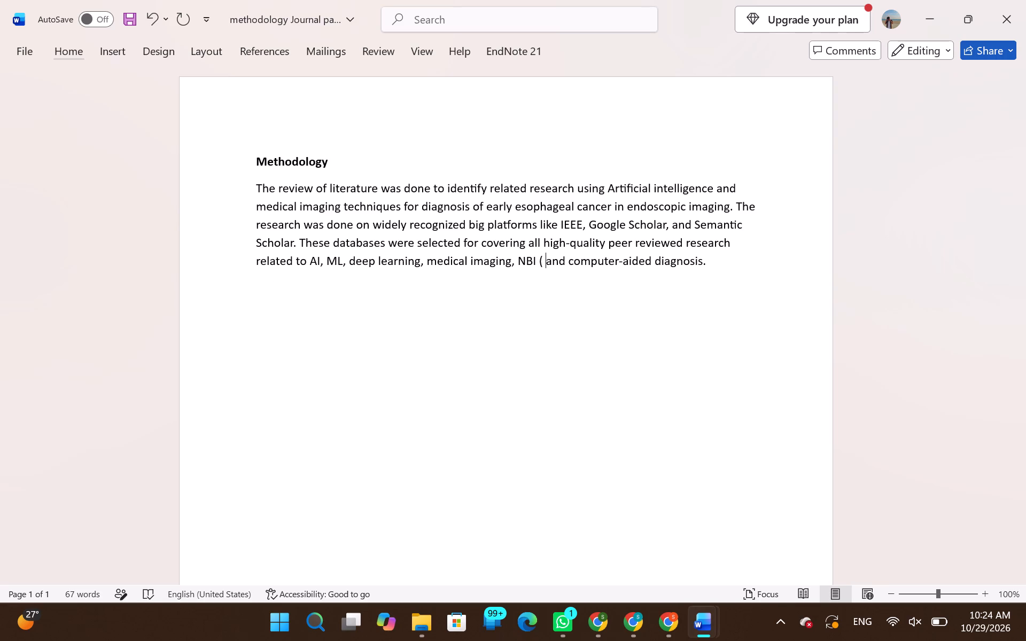
pyautogui.press('BackSpace')
pyautogui.press('space')
pyautogui.write('nam')
pyautogui.press('BackSpace')
pyautogui.write('rroe')
pyautogui.press('BackSpace')
pyautogui.press('BackSpace')
pyautogui.press('BackSpace')
pyautogui.press('BackSpace')
pyautogui.press('BackSpace')
pyautogui.press('BackSpace')
pyautogui.write('Narrow B')
pyautogui.press('BackSpace')
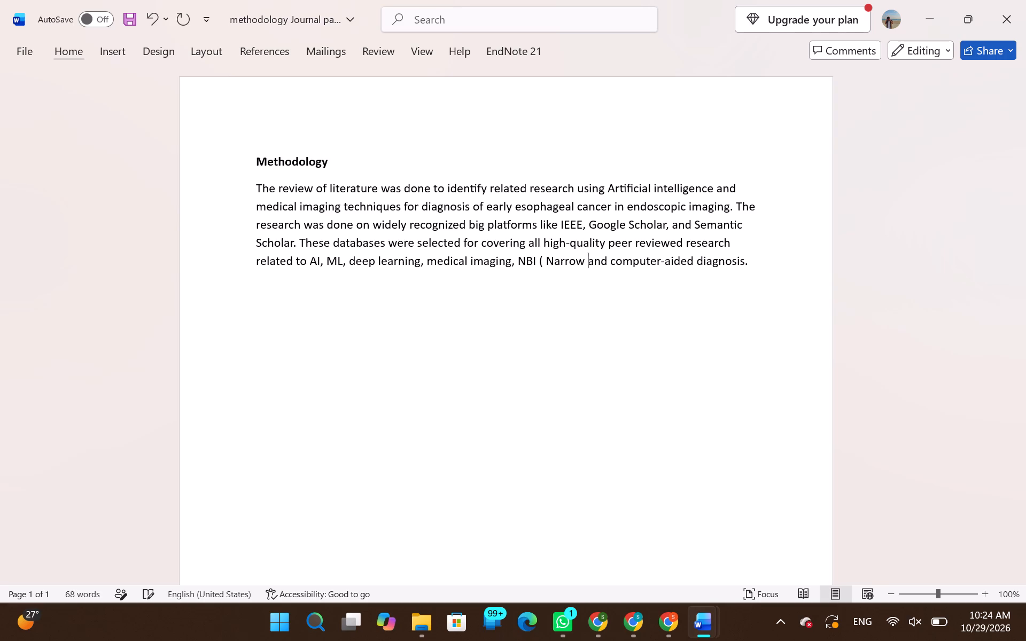
pyautogui.write('Band In')
pyautogui.press('BackSpace')
pyautogui.write('ma')
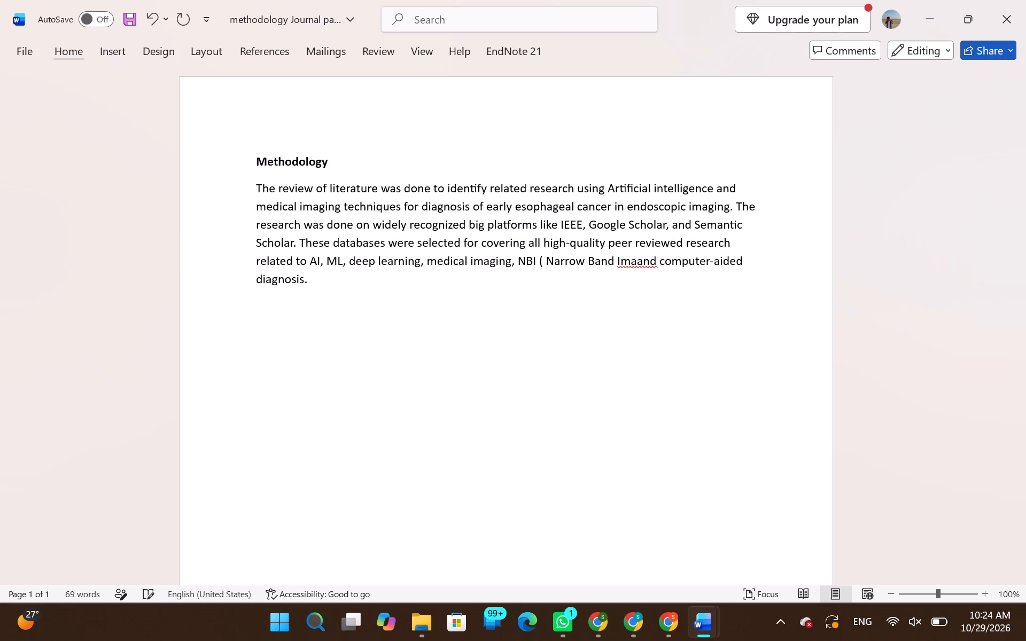
pyautogui.write('ging)')
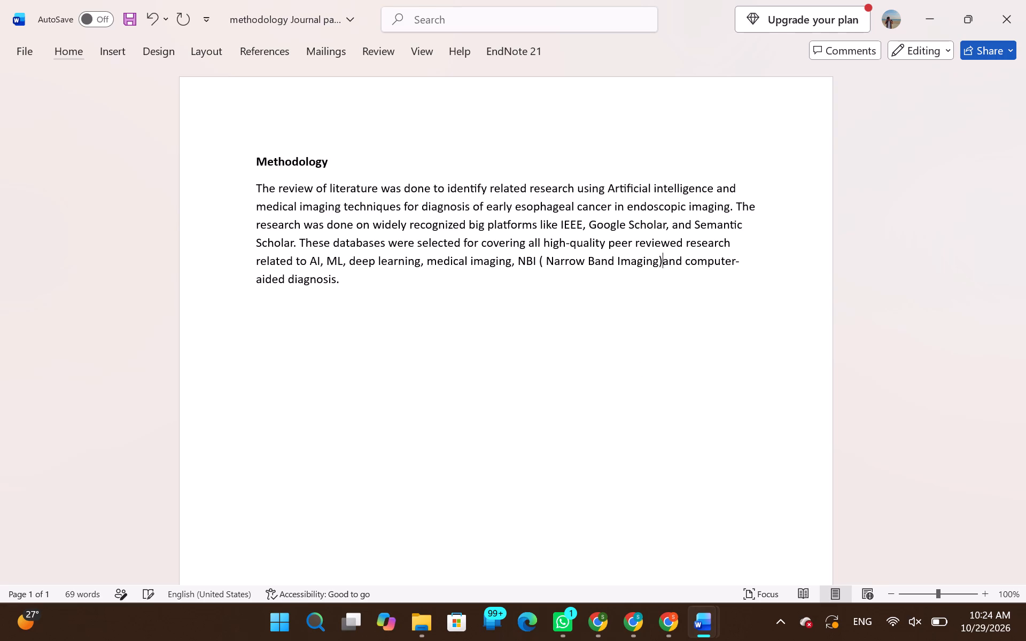
pyautogui.press('space')
pyautogui.press('BackSpace')
pyautogui.write(',')
pyautogui.press('space')
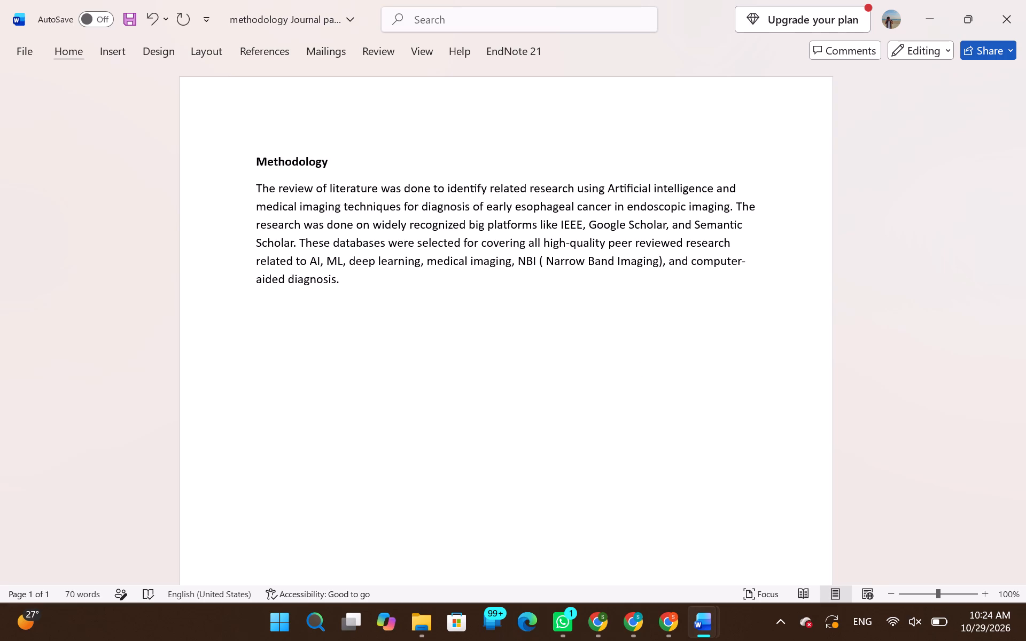
# Insert 'WLI ( White Light Image)' before 'and computer-aided diagnosis', with a space before the bracket and one space after it.
pyautogui.write('WLI(')
pyautogui.press('space')
pyautogui.write('White Light')
pyautogui.press('space')
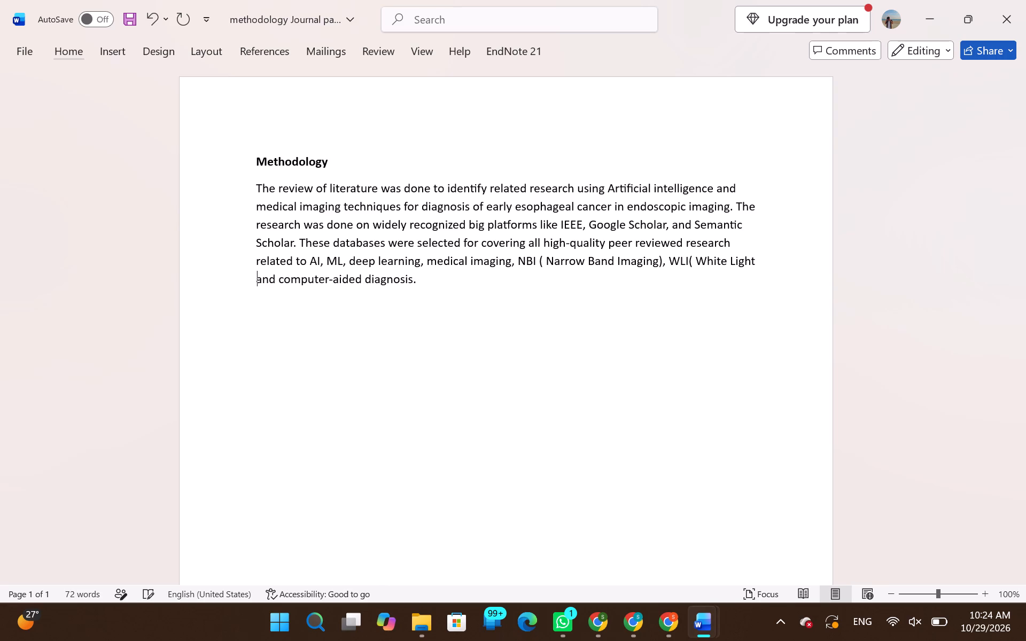
pyautogui.write('Image)')
pyautogui.press('space')
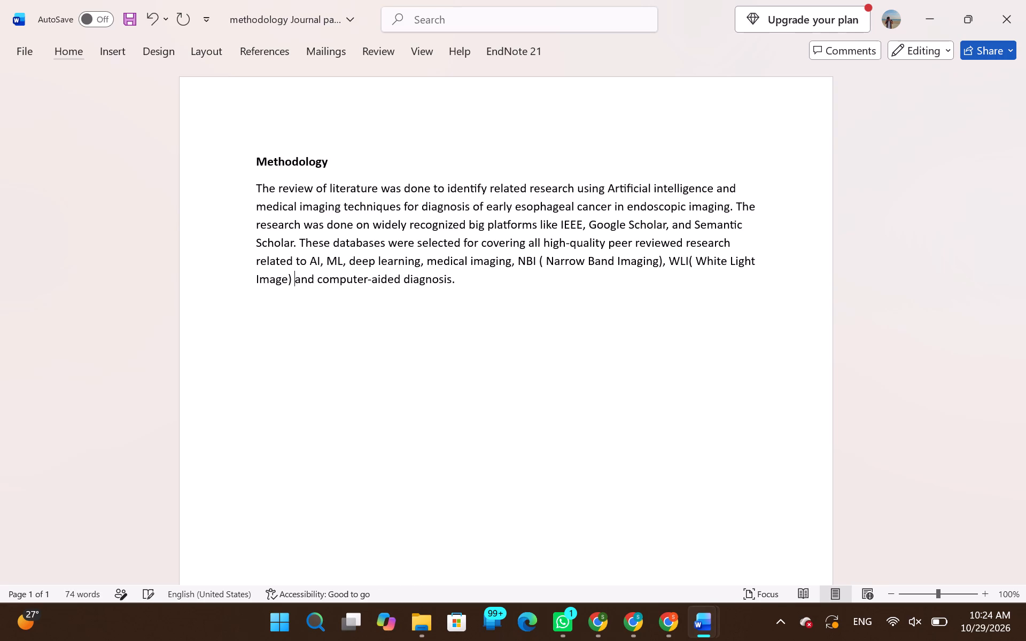
pyautogui.click(688, 262)
pyautogui.press('space')
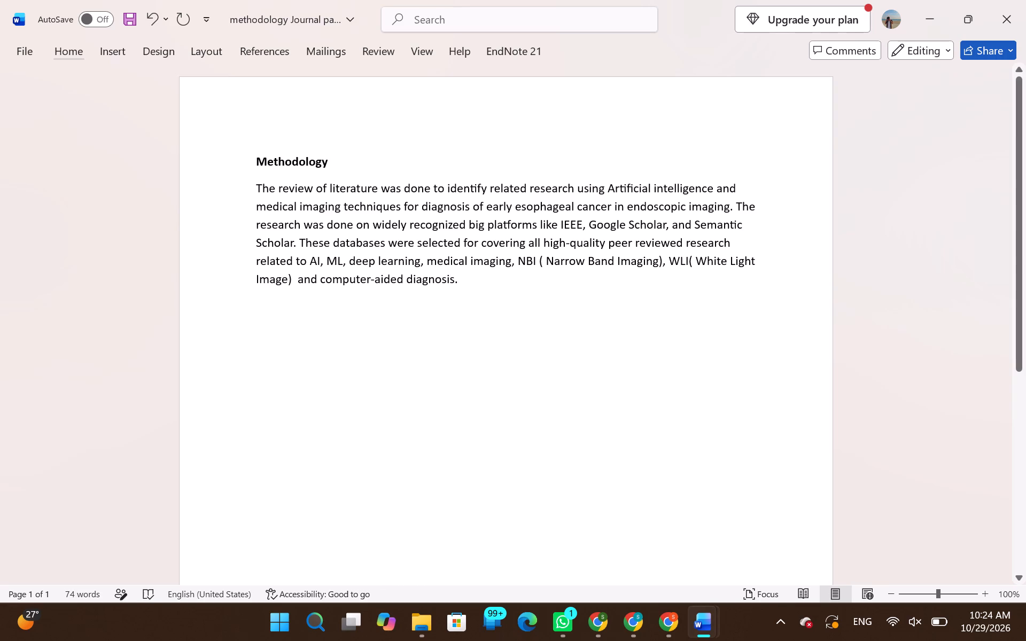
pyautogui.press('space')
pyautogui.click(513, 272)
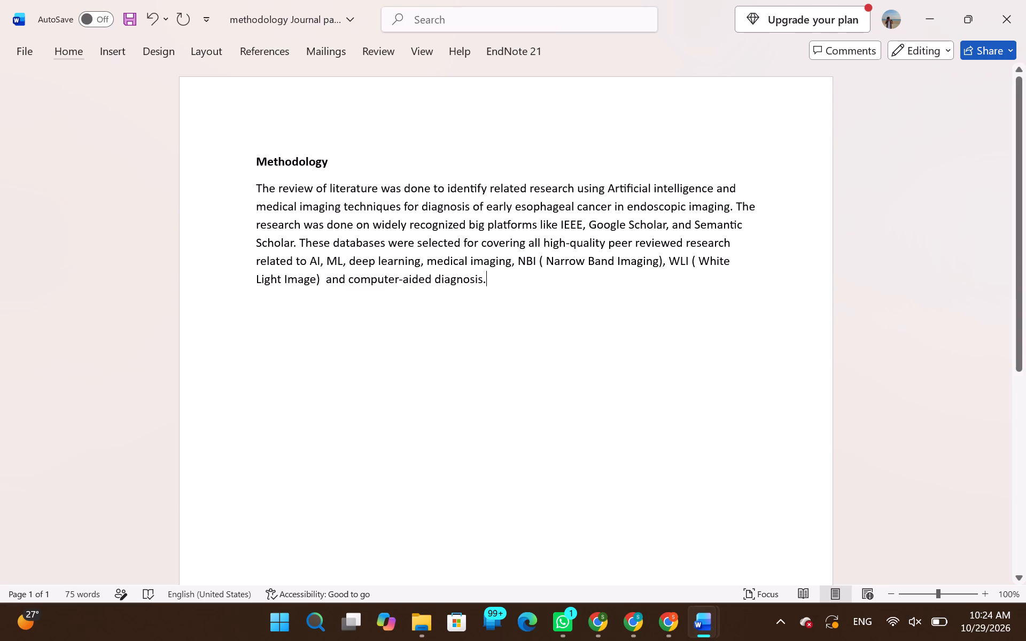
pyautogui.click(318, 275)
pyautogui.click(321, 277)
pyautogui.press('space')
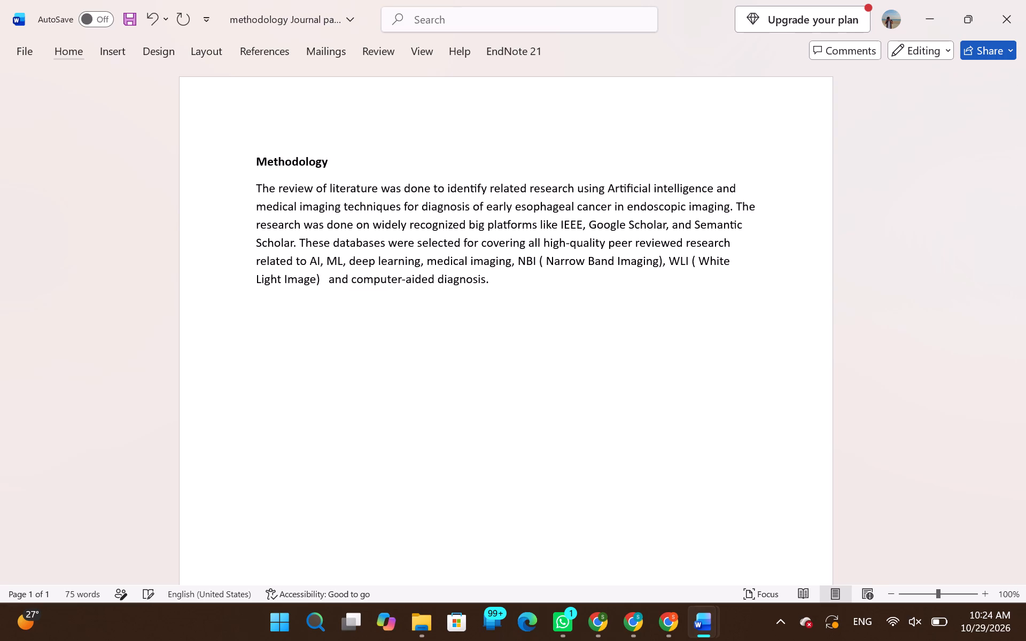
pyautogui.press('BackSpace')
pyautogui.press('Delete')
# Start a new paragraph after 'computer-aided diagnosis.' and return to the Search Strategy text in 'Format Half Done (1)'.
pyautogui.click(456, 277)
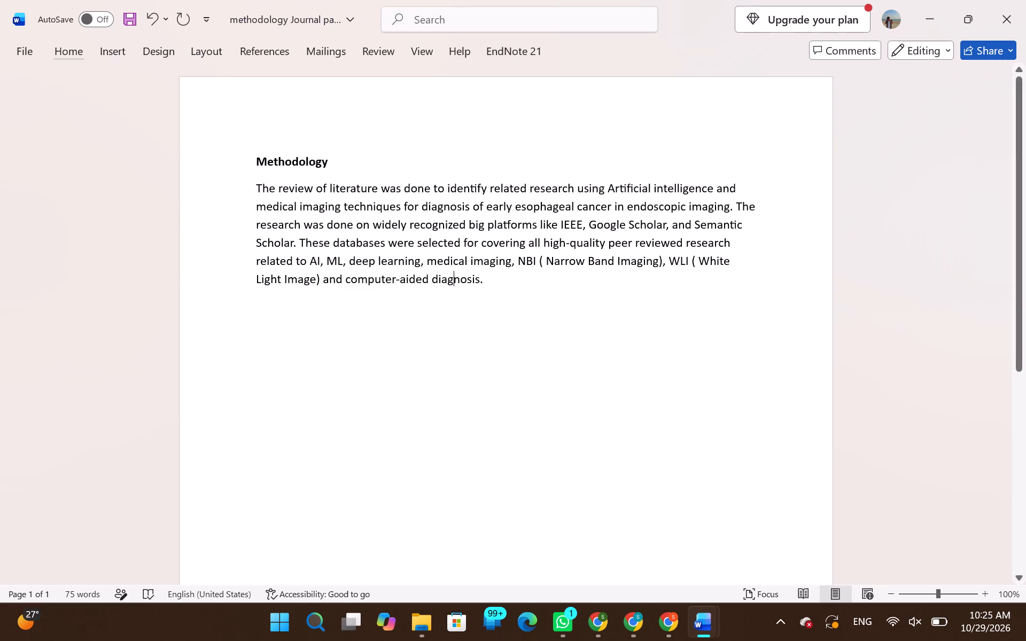
pyautogui.click(499, 288)
pyautogui.hotkey('alt', 'Tab')
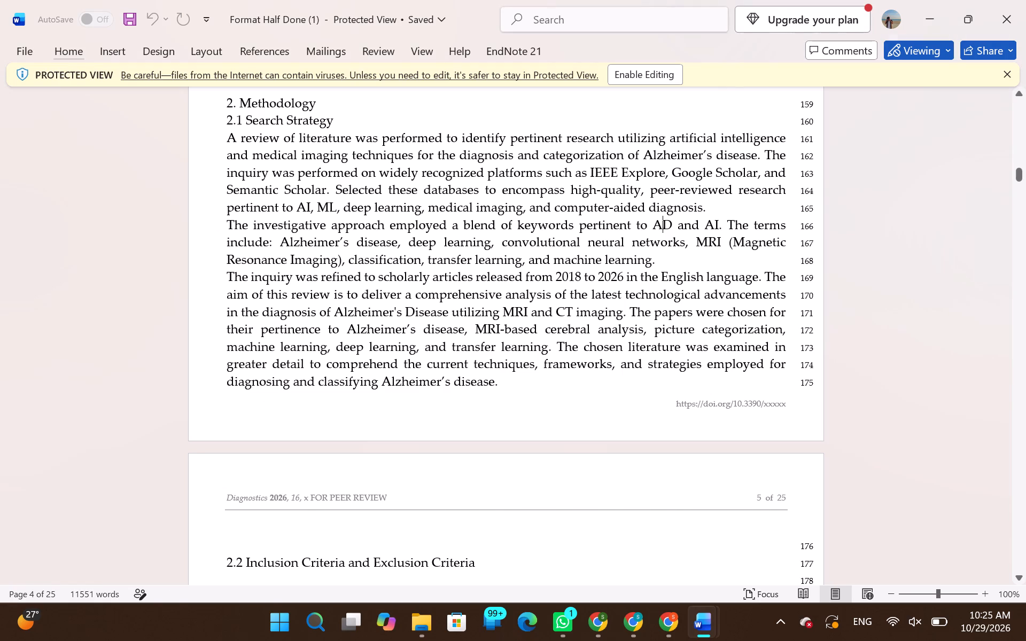
pyautogui.hotkey('alt', 'Tab')
pyautogui.press('Return')
pyautogui.hotkey('alt', 'Tab')
# Consult the keywords paragraph in 'Format Half Done (1)' and begin the second Methodology paragraph in 'methodology Journal paper' with 'The'.
pyautogui.moveTo(226, 223); pyautogui.dragTo(530, 236)
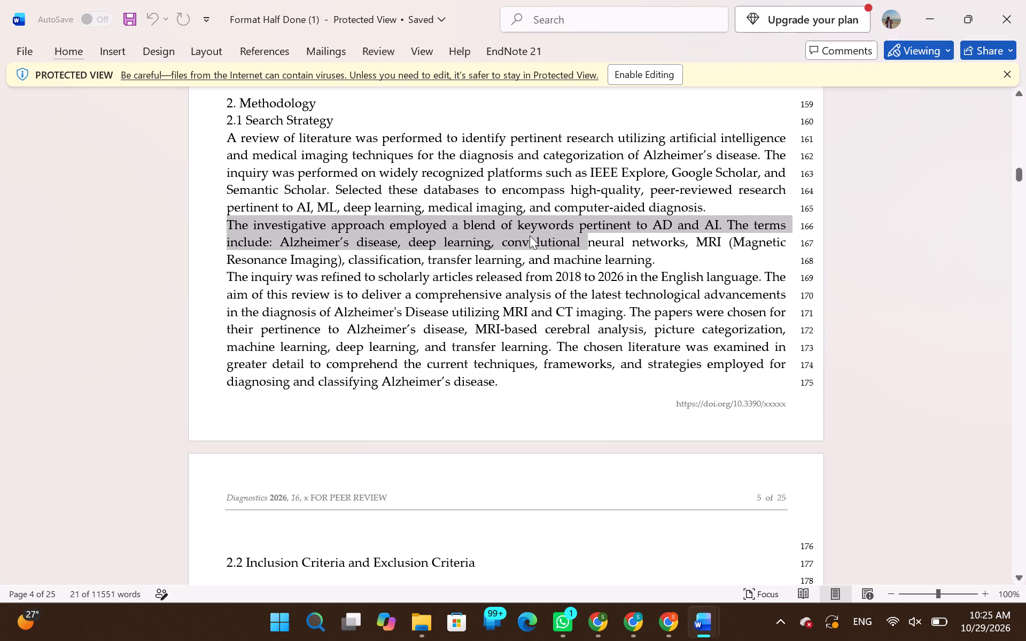
pyautogui.click(559, 234)
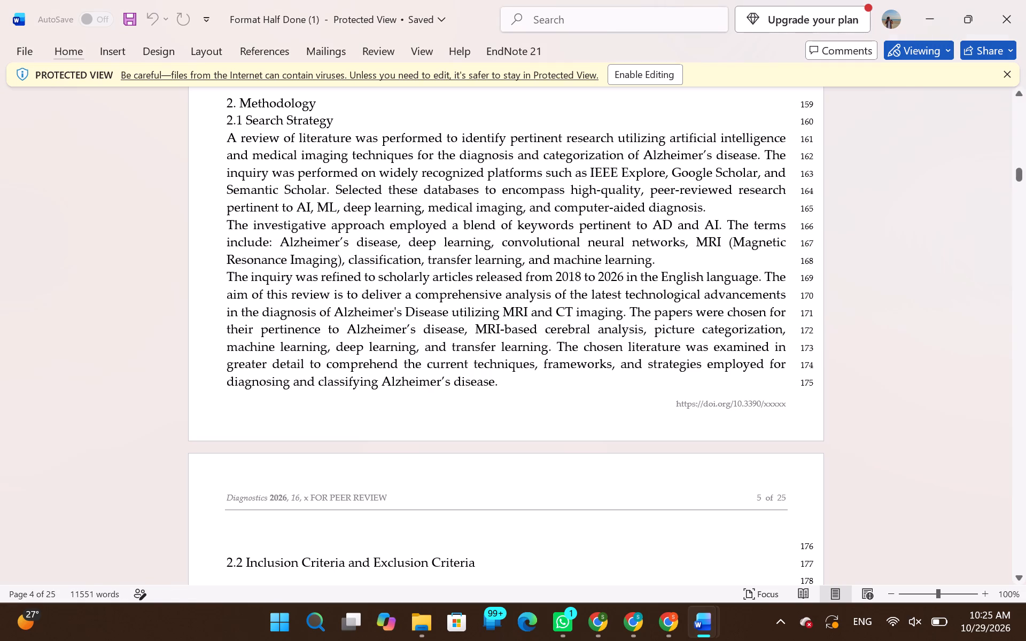
pyautogui.hotkey('alt', 'Tab')
pyautogui.write('The')
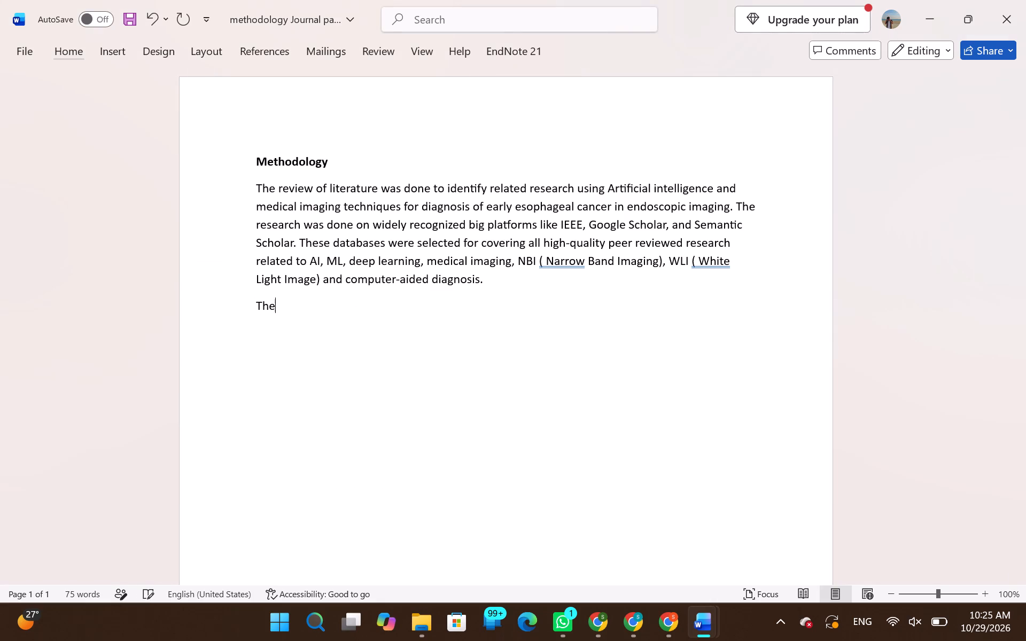
pyautogui.press('space')
pyautogui.hotkey('alt', 'Tab')
pyautogui.hotkey('alt', 'Tab')
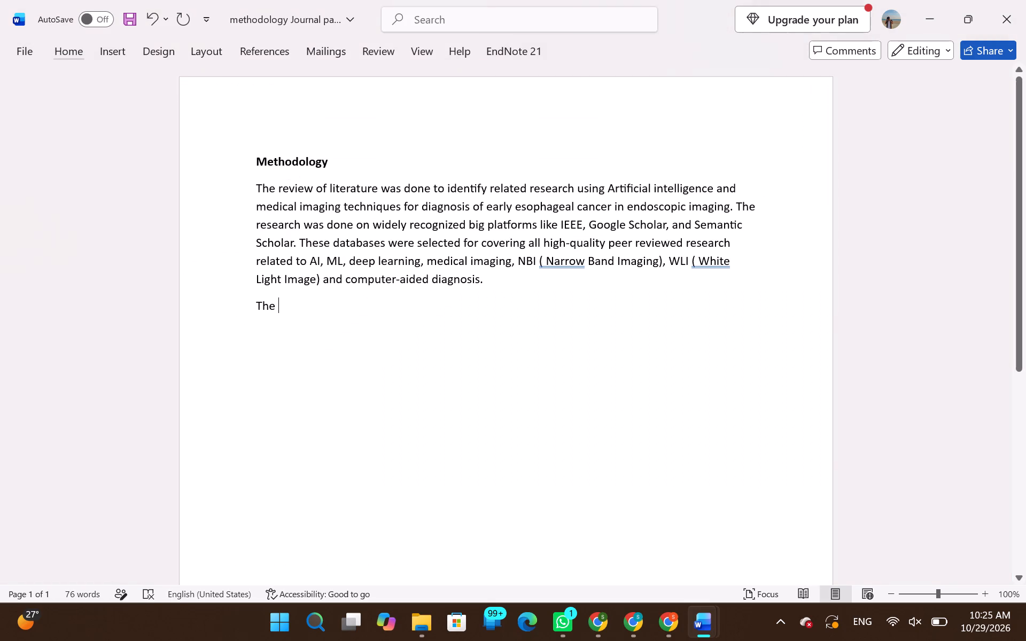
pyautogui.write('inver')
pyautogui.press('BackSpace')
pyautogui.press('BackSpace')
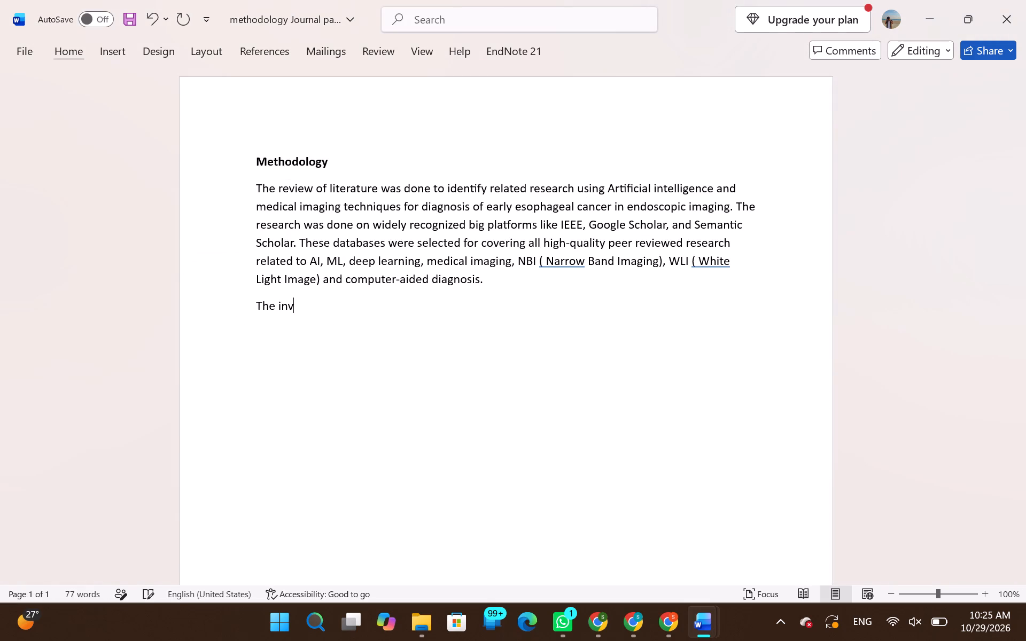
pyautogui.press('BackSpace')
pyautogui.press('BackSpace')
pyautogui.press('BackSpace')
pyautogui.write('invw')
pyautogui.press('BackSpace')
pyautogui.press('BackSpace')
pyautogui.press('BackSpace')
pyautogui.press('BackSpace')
# Continue the second paragraph's opening with 'research approach' after 'The', checking the wording against the reference paper's Search Strategy.
pyautogui.hotkey('alt', 'Tab')
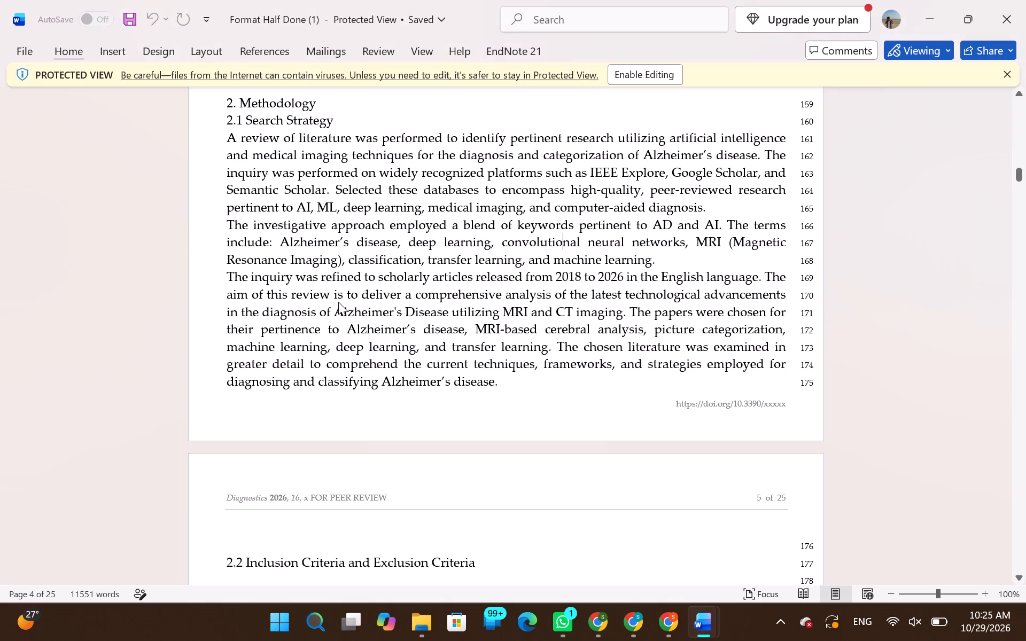
pyautogui.hotkey('alt', 'Tab')
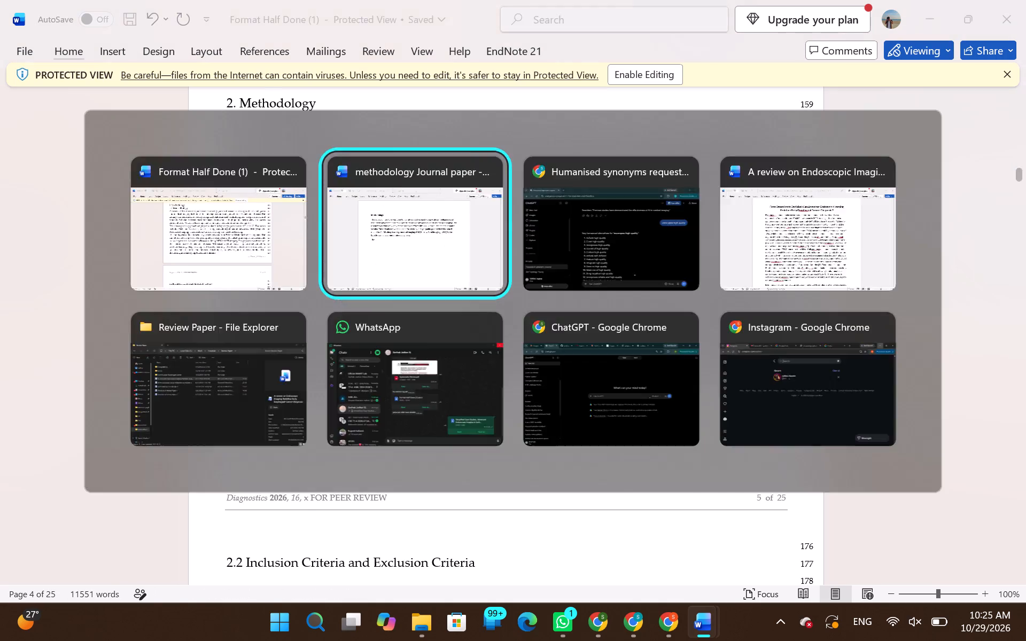
pyautogui.write('research approad')
pyautogui.press('BackSpace')
pyautogui.write('cb')
pyautogui.press('BackSpace')
pyautogui.write('h e')
pyautogui.press('BackSpace')
pyautogui.write('was')
pyautogui.hotkey('alt', 'Tab')
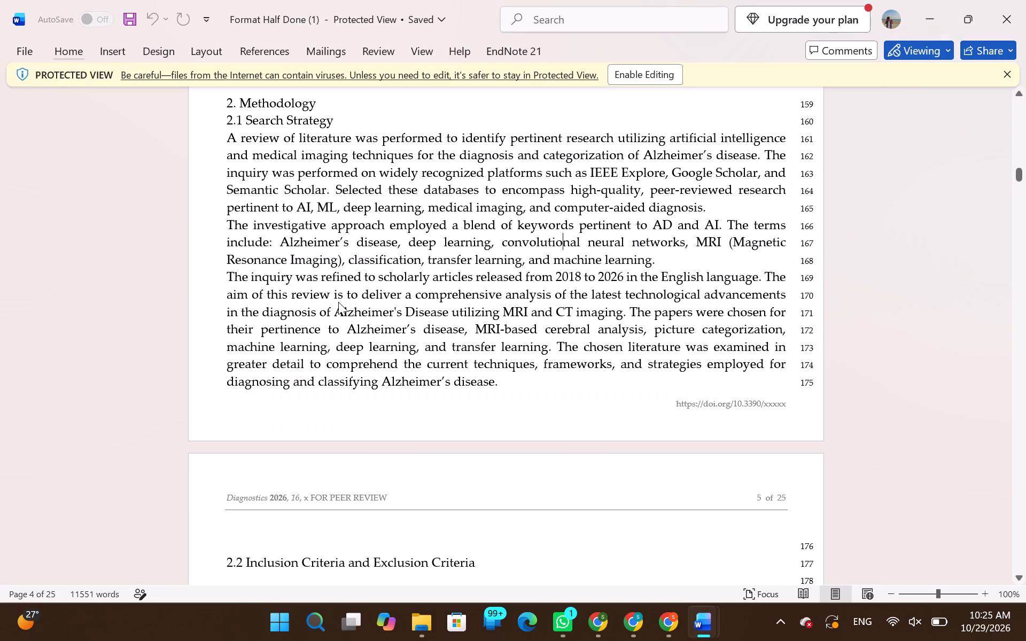
pyautogui.hotkey('alt', 'Tab')
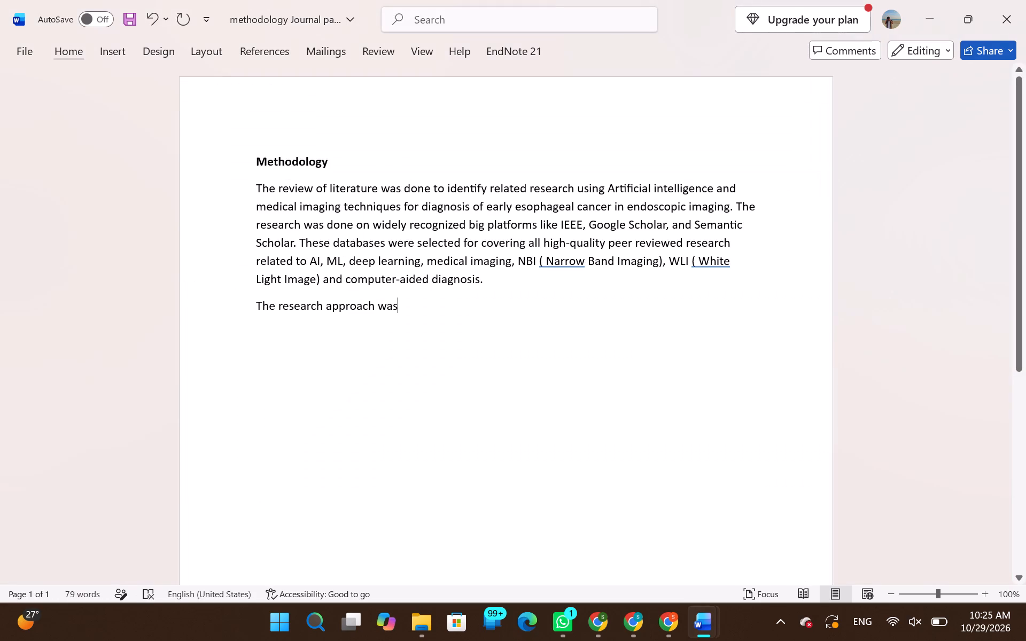
pyautogui.hotkey('ctrl', 'BackSpace')
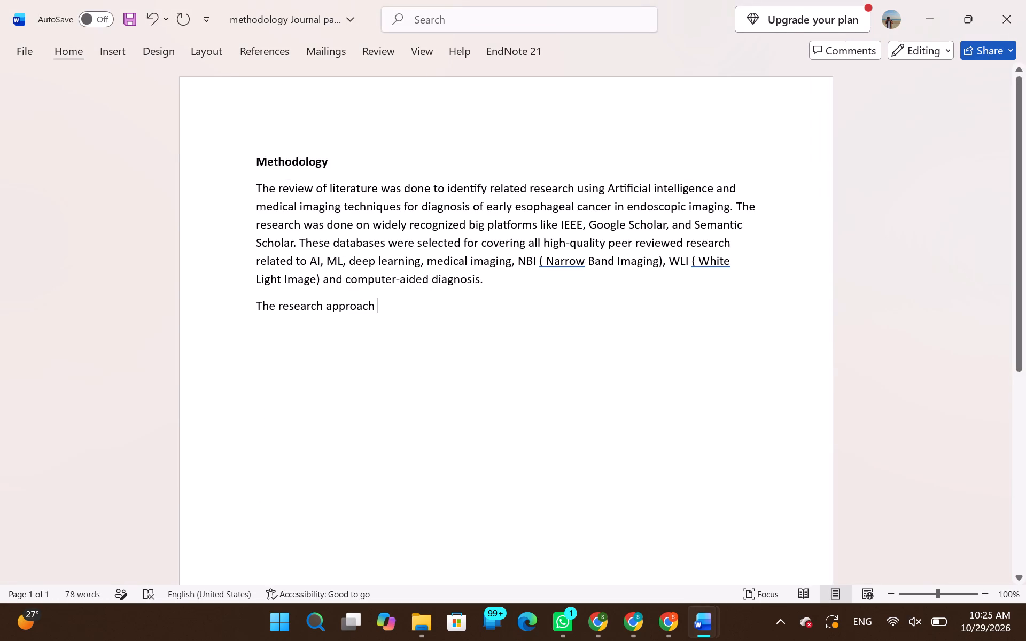
# Extend the sentence after 'The research approach' with 'included the combination of keywords'.
pyautogui.write('included he')
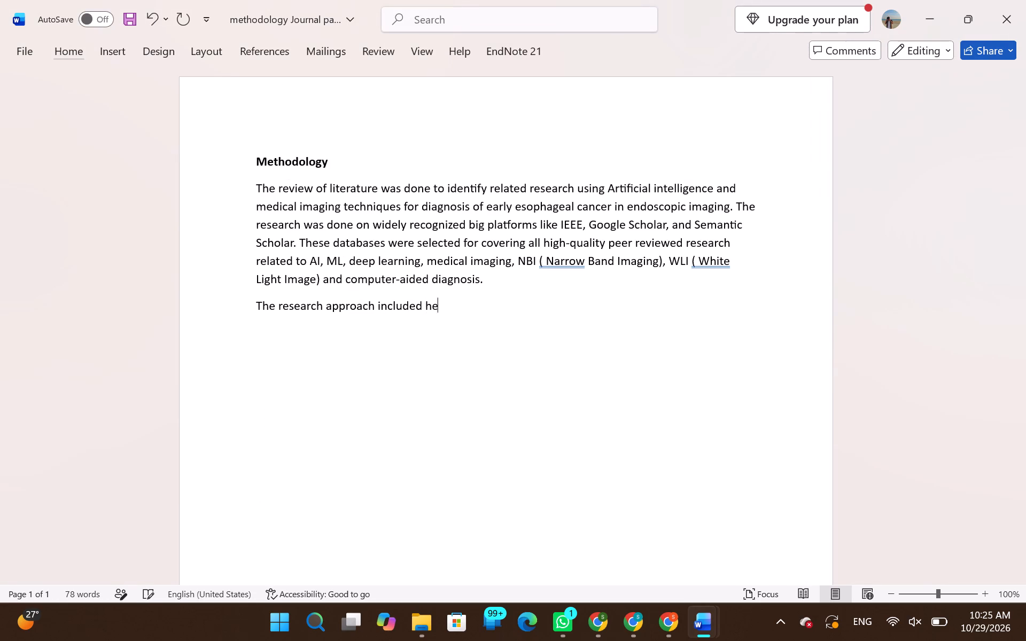
pyautogui.press('space')
pyautogui.hotkey('alt', 'Tab')
pyautogui.hotkey('alt', 'Tab')
pyautogui.hotkey('ctrl', 'BackSpace')
pyautogui.write('the')
pyautogui.press('space')
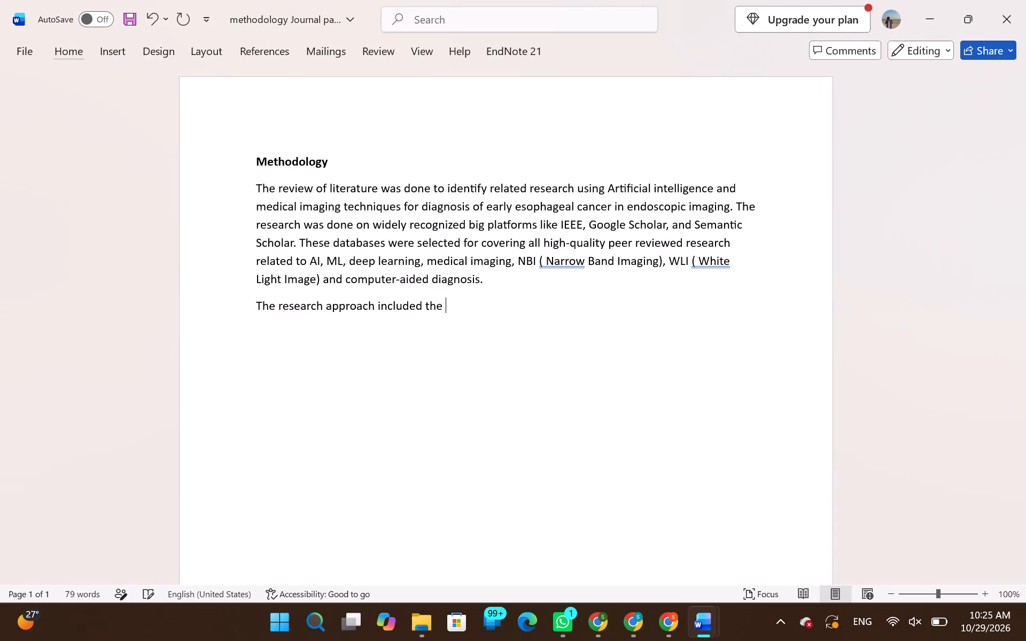
pyautogui.write('com')
pyautogui.write('bination of keywords')
pyautogui.press('space')
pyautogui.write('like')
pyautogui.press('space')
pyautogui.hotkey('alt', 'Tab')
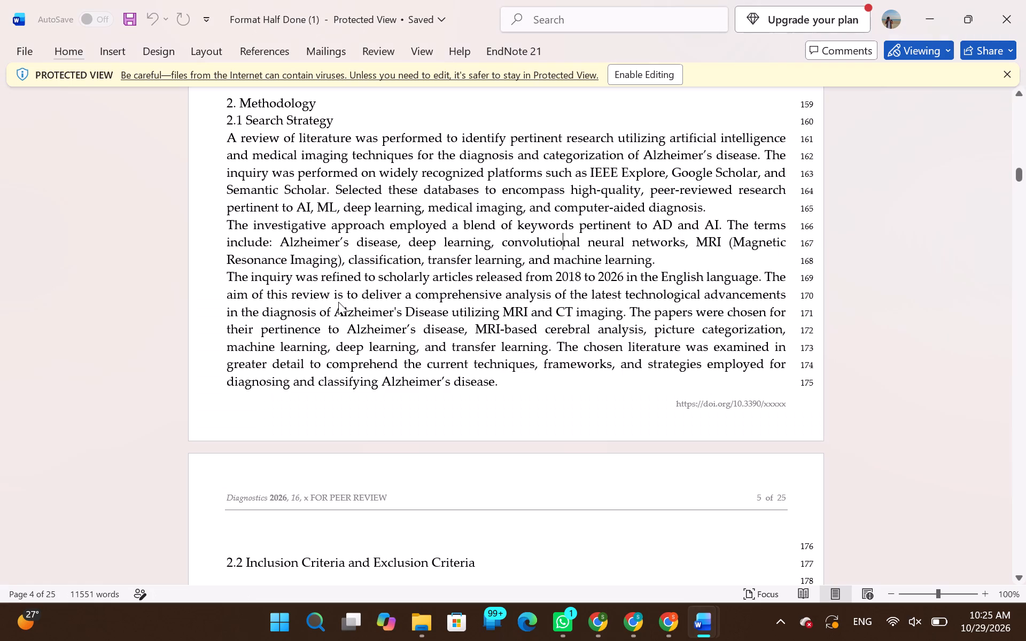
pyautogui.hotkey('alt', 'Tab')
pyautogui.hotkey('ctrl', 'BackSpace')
# Switch to the 'Humanised synonyms request' chat in ChatGPT and ask for synonyms of 'pertinent'.
pyautogui.hotkey('alt', 'Tab')
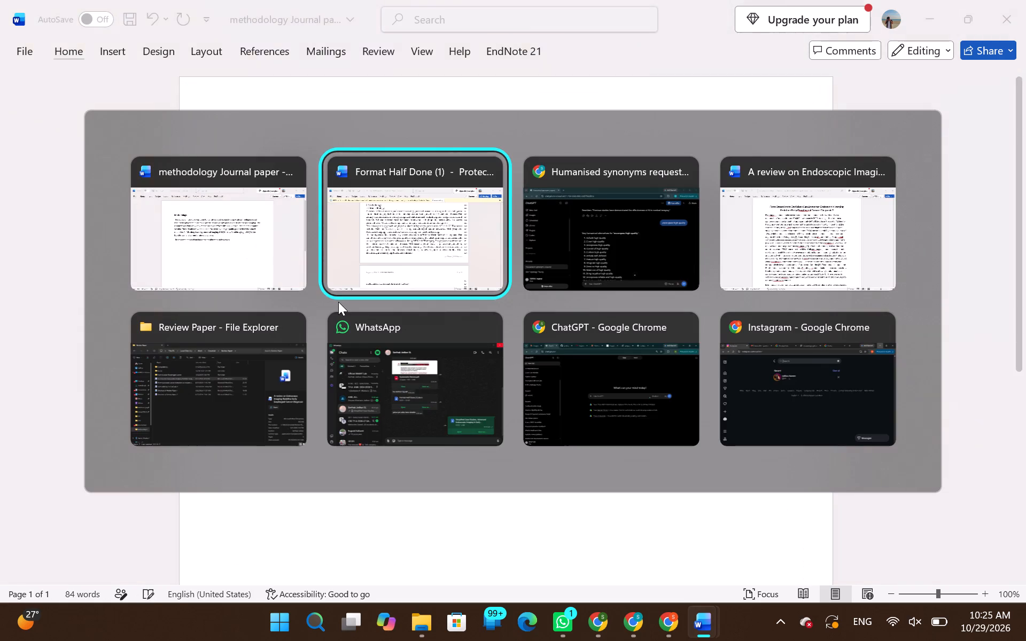
pyautogui.hotkey('alt', 'Tab')
pyautogui.write('pertinent')
pyautogui.press('Return')
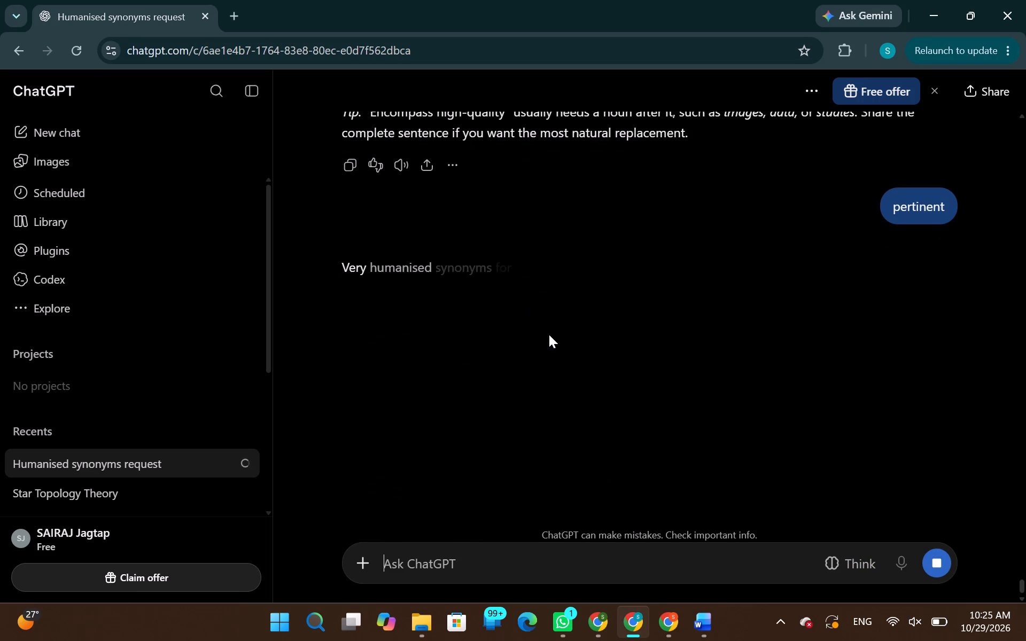
# Return to 'methodology Journal paper' and continue the sentence after 'keywords' with 'related to Endoscopy,'.
pyautogui.hotkey('alt', 'Tab')
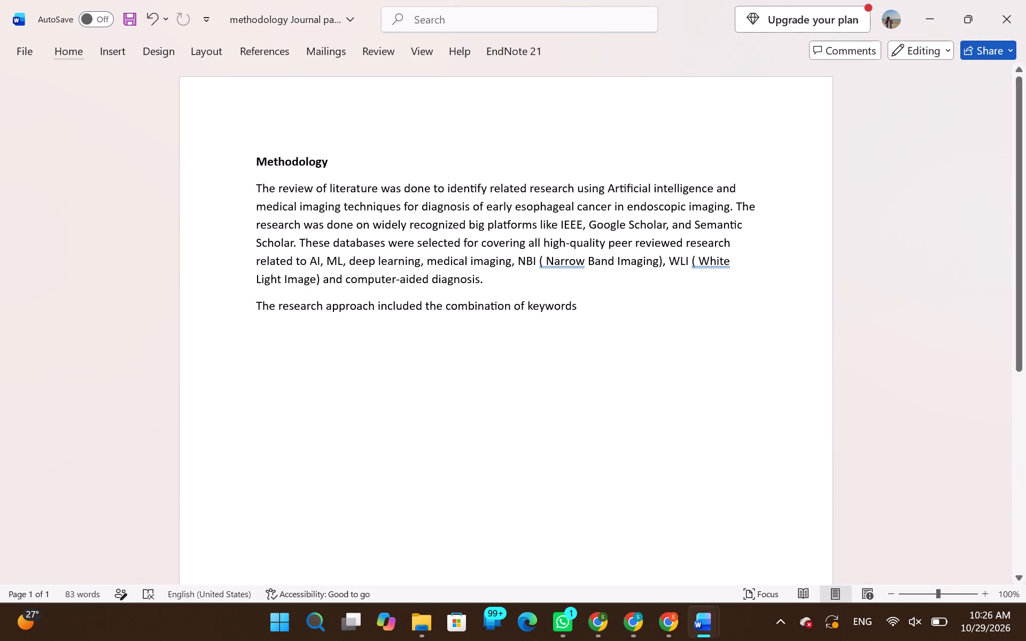
pyautogui.write('rea')
pyautogui.press('BackSpace')
pyautogui.write('lated to')
pyautogui.press('space')
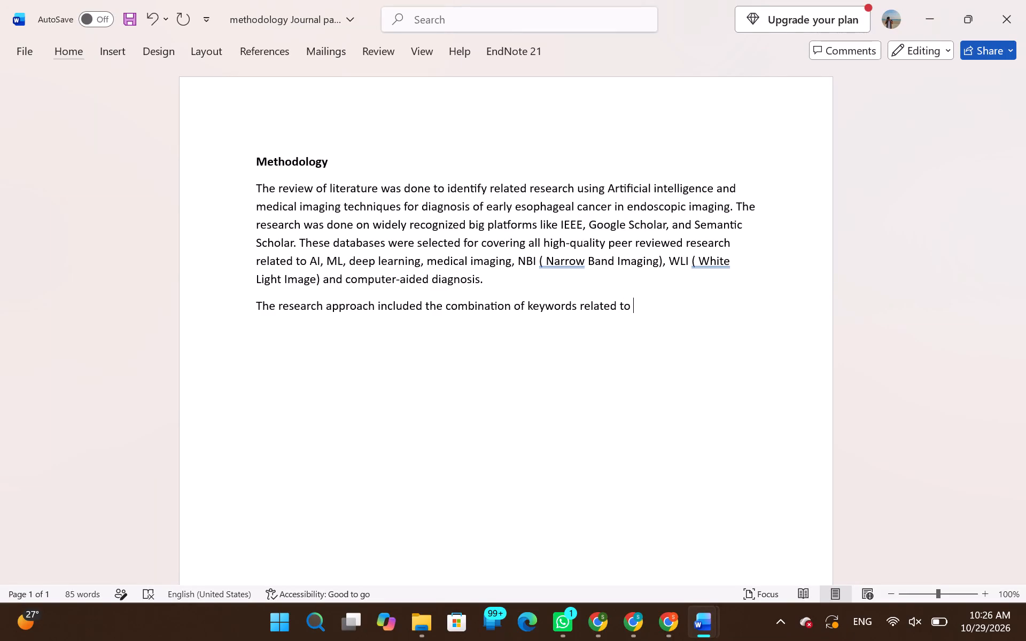
pyautogui.write('Endo')
pyautogui.write('scopi')
pyautogui.press('BackSpace')
pyautogui.write('y,')
pyautogui.press('space')
# Add 'Esophageal Cancer,' to the keyword list after 'Endoscopy,'.
pyautogui.hotkey('shift', 'e')
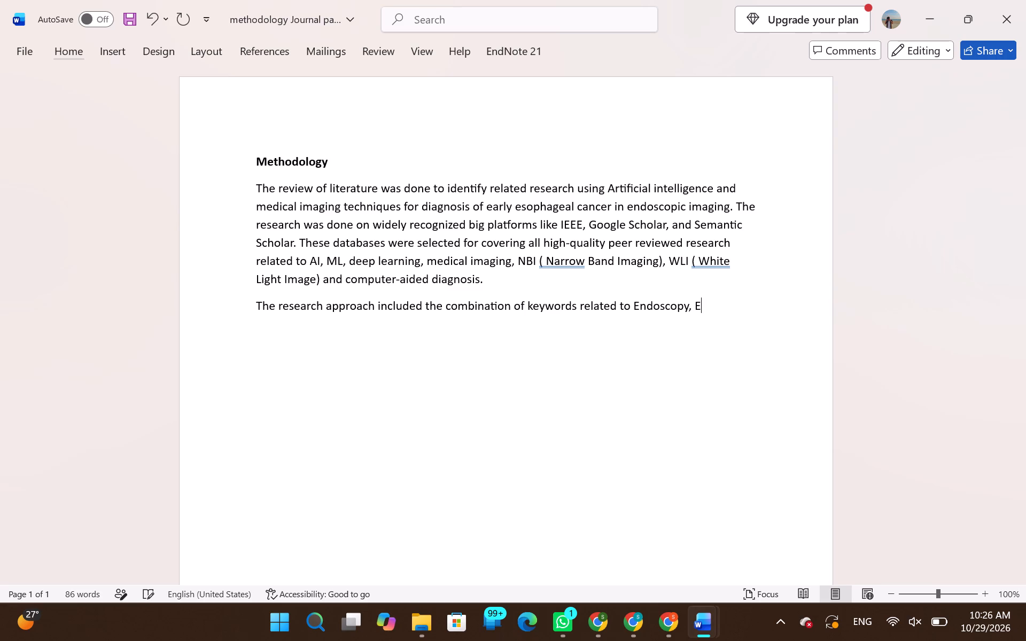
pyautogui.press('BackSpace')
pyautogui.hotkey('shift', 'e')
pyautogui.write('so')
pyautogui.write('phha')
pyautogui.press('BackSpace')
pyautogui.press('BackSpace')
pyautogui.press('BackSpace')
pyautogui.write('hage')
pyautogui.write('ad')
pyautogui.press('BackSpace')
pyautogui.write('l')
pyautogui.press('space')
pyautogui.write('Cancer,')
pyautogui.press('space')
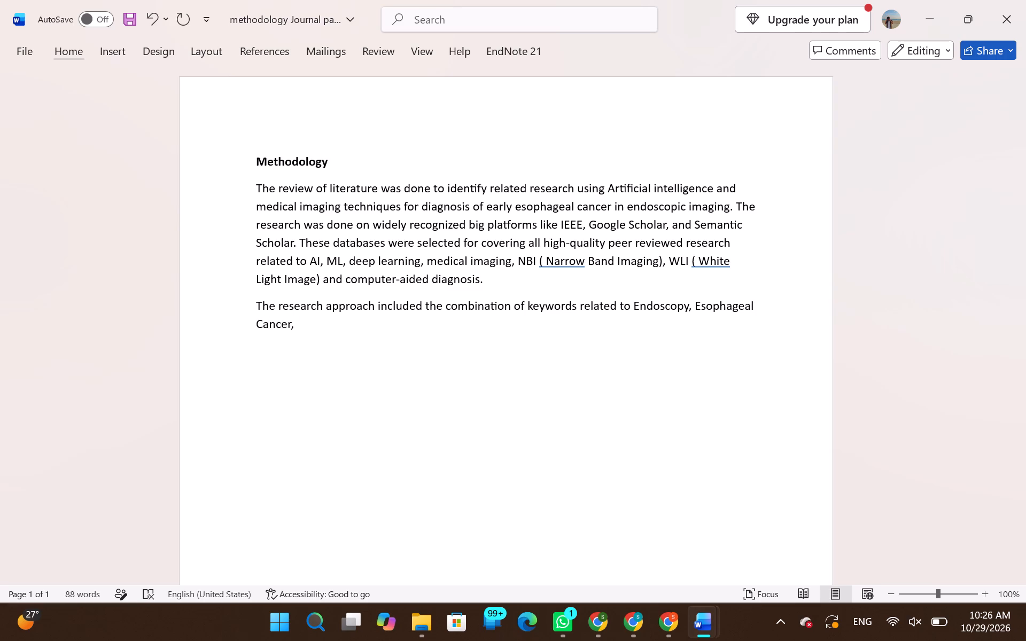
# Complete the keyword sentence with 'NBI, WLI and AI.', rechecking the reference paper's keywords paragraph.
pyautogui.write('NBI,')
pyautogui.press('space')
pyautogui.write('WLI')
pyautogui.hotkey('alt', 'Tab')
pyautogui.hotkey('alt', 'Tab')
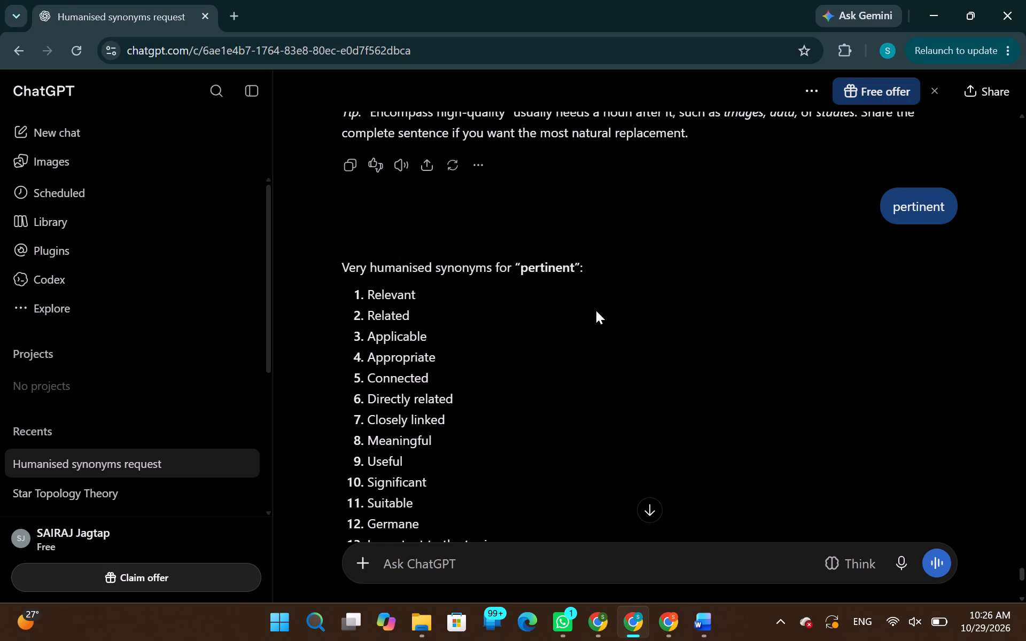
pyautogui.hotkey('alt', 'Tab')
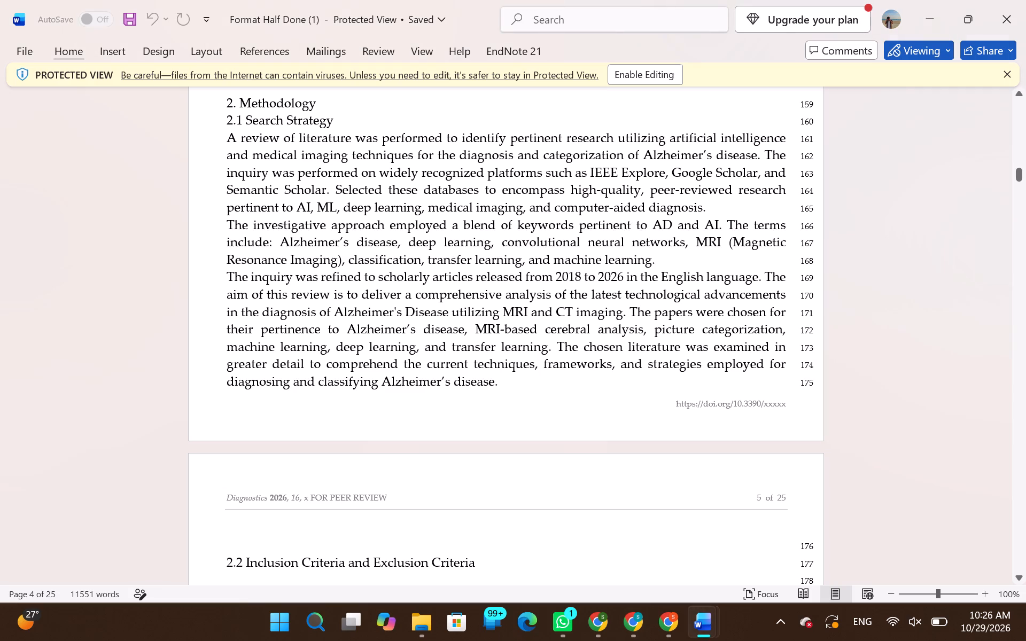
pyautogui.hotkey('alt', 'Tab')
pyautogui.hotkey('alt', 'Tab')
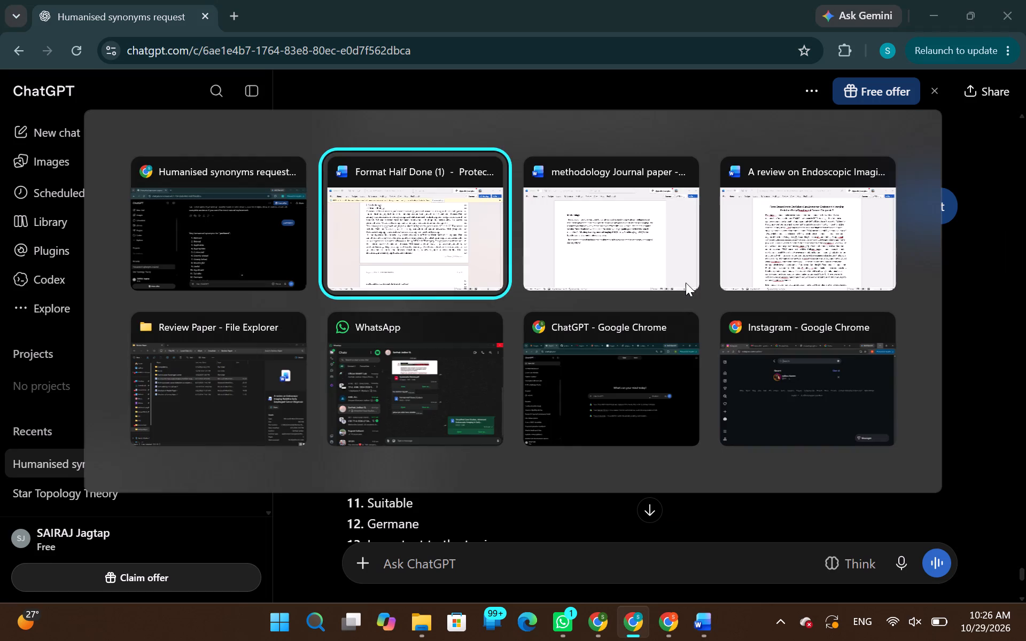
pyautogui.hotkey('alt', 'Tab')
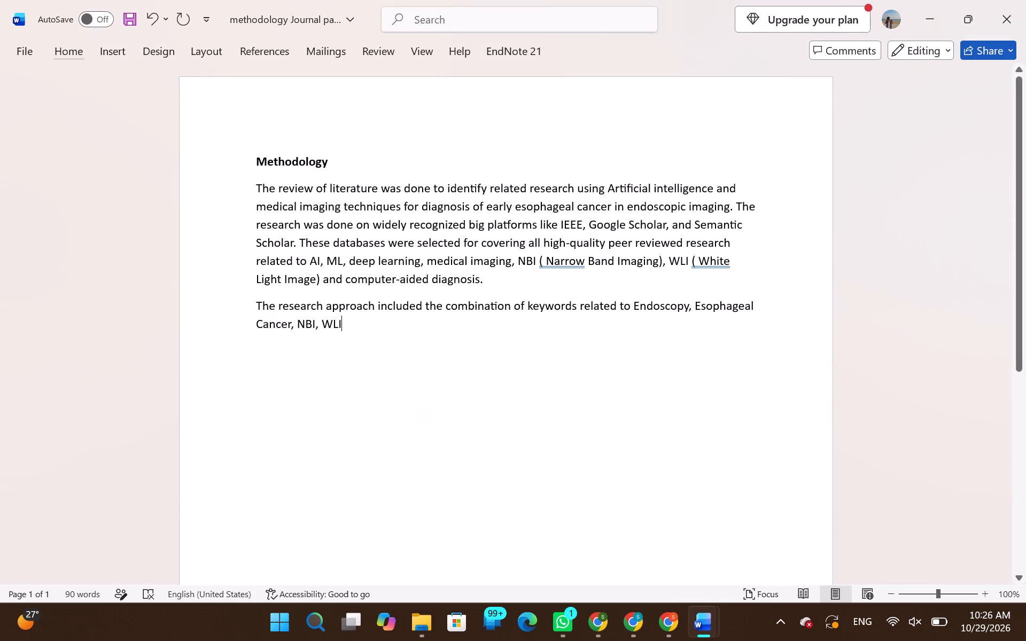
pyautogui.press('space')
pyautogui.write('and AI')
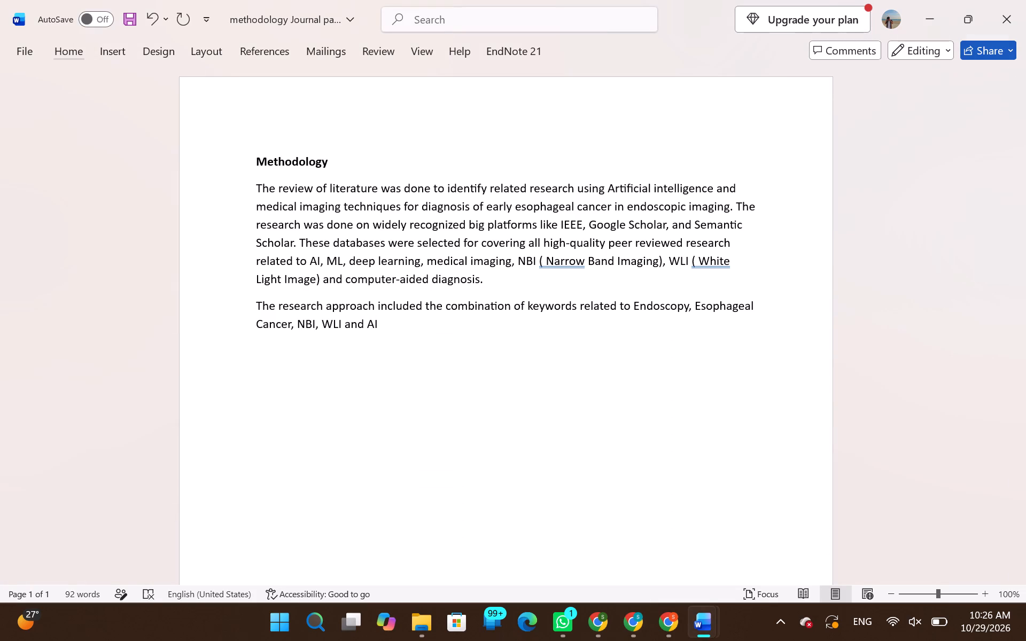
pyautogui.write('.')
pyautogui.press('space')
# Recheck the reference paper's keywords paragraph and start the next sentence of 'methodology Journal paper' with 'The terms included:'.
pyautogui.hotkey('alt', 'Tab')
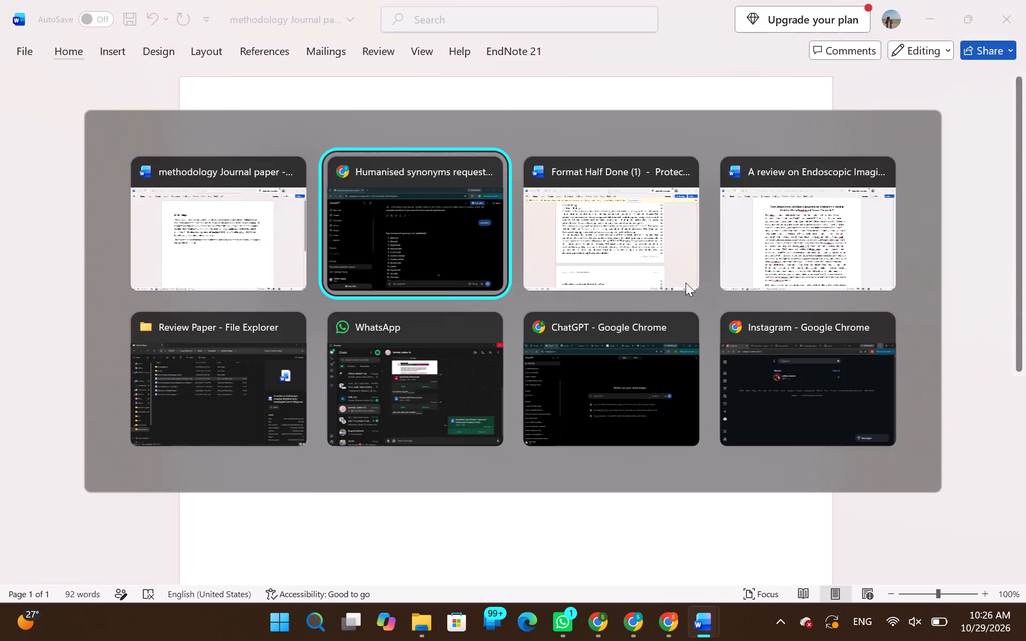
pyautogui.hotkey('alt', 'Tab')
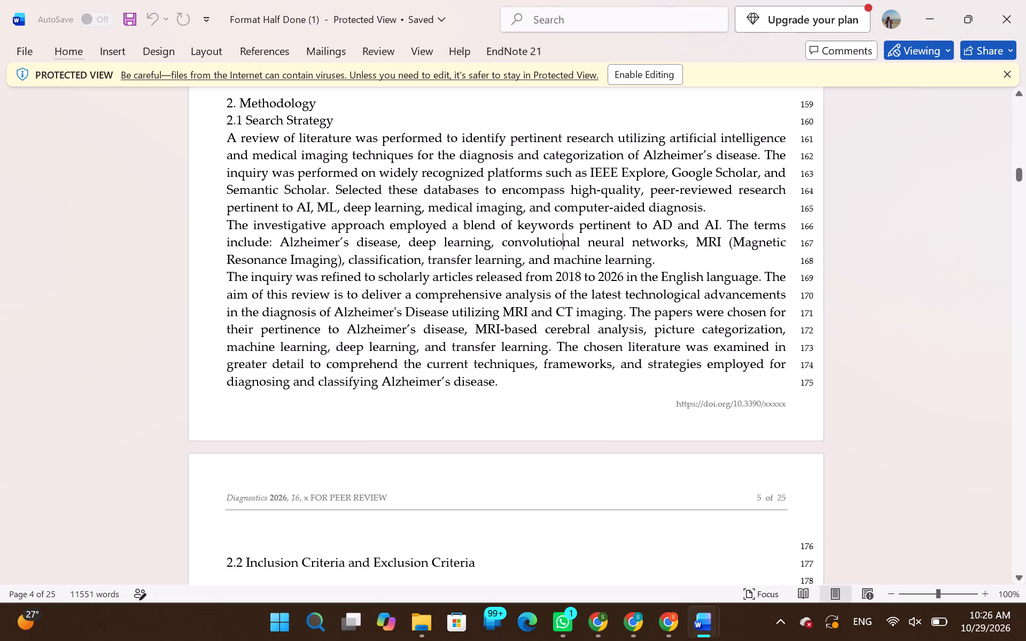
pyautogui.hotkey('alt', 'Tab')
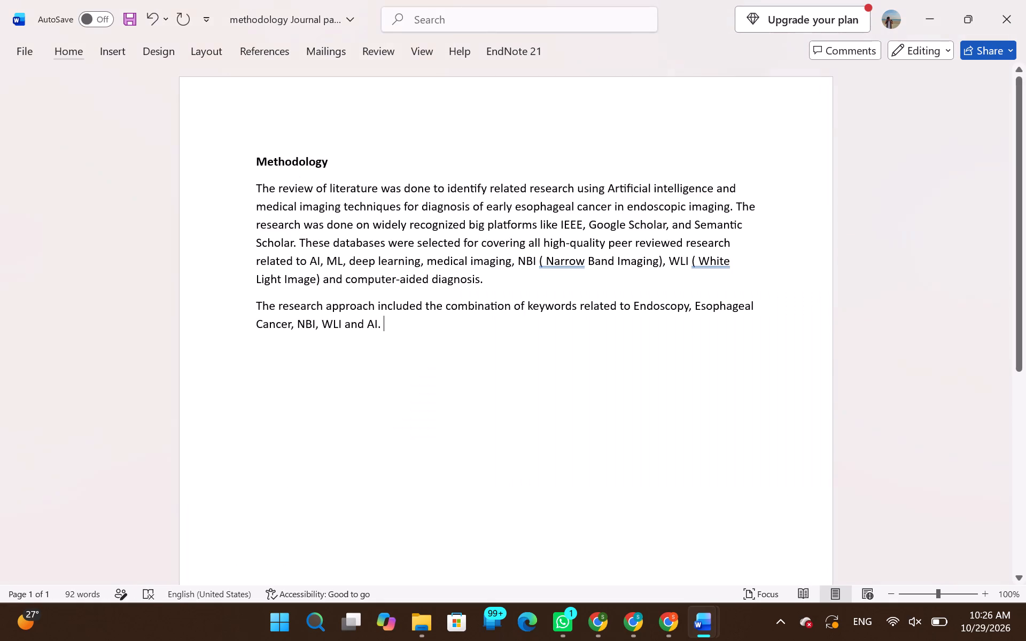
pyautogui.write('The terms included')
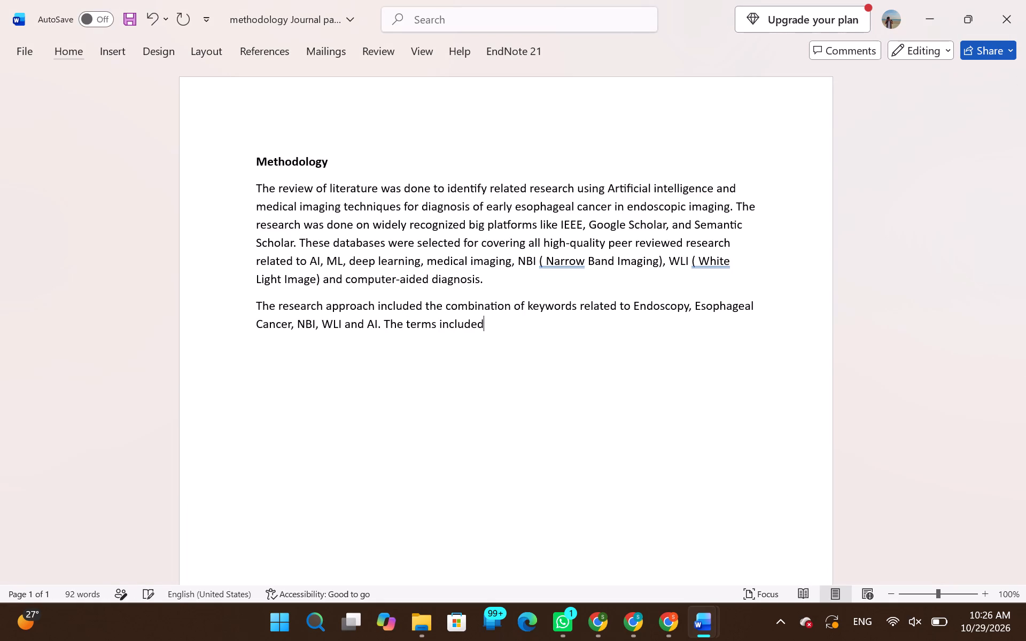
pyautogui.write(':')
pyautogui.press('space')
# List 'Esophageal Cancer, Endoscopy,' as the first search terms after 'The terms included:', consulting the reference paper's term list.
pyautogui.hotkey('alt', 'Tab')
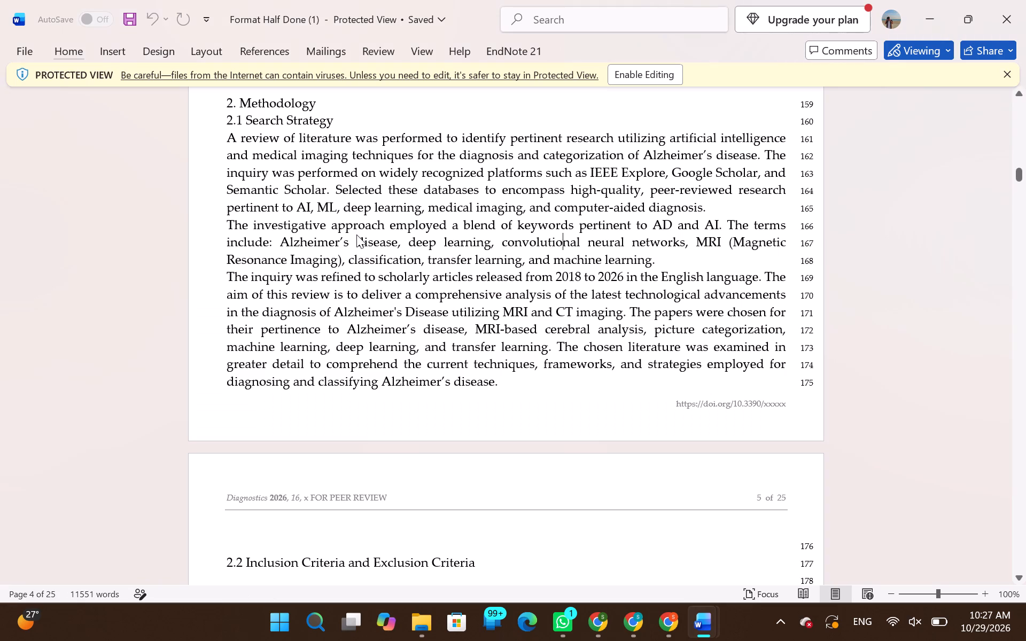
pyautogui.hotkey('alt', 'Tab')
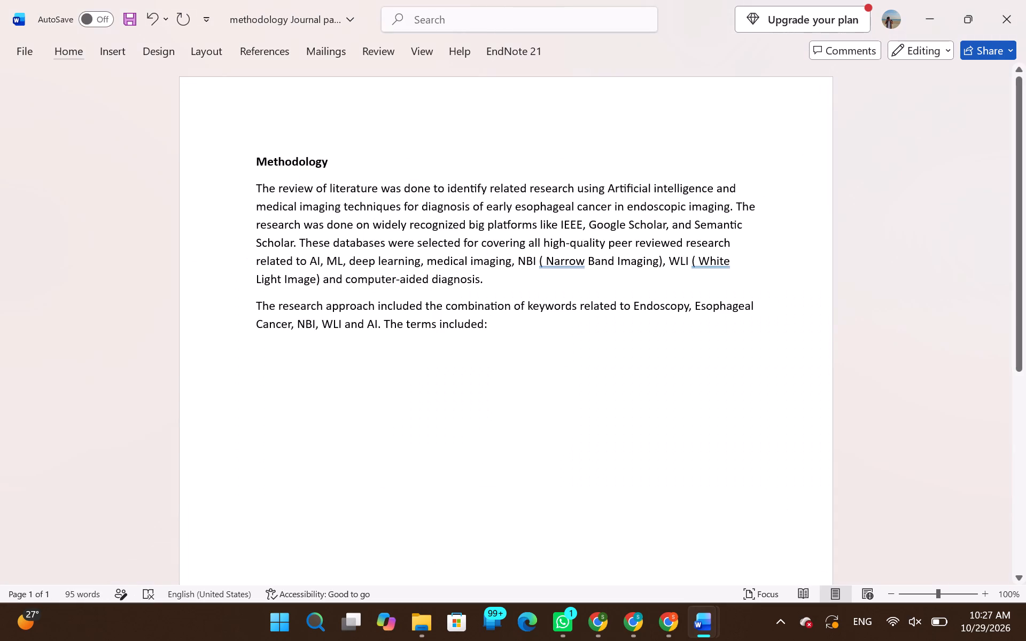
pyautogui.hotkey('shift', 'e')
pyautogui.write('sophageal')
pyautogui.press('space')
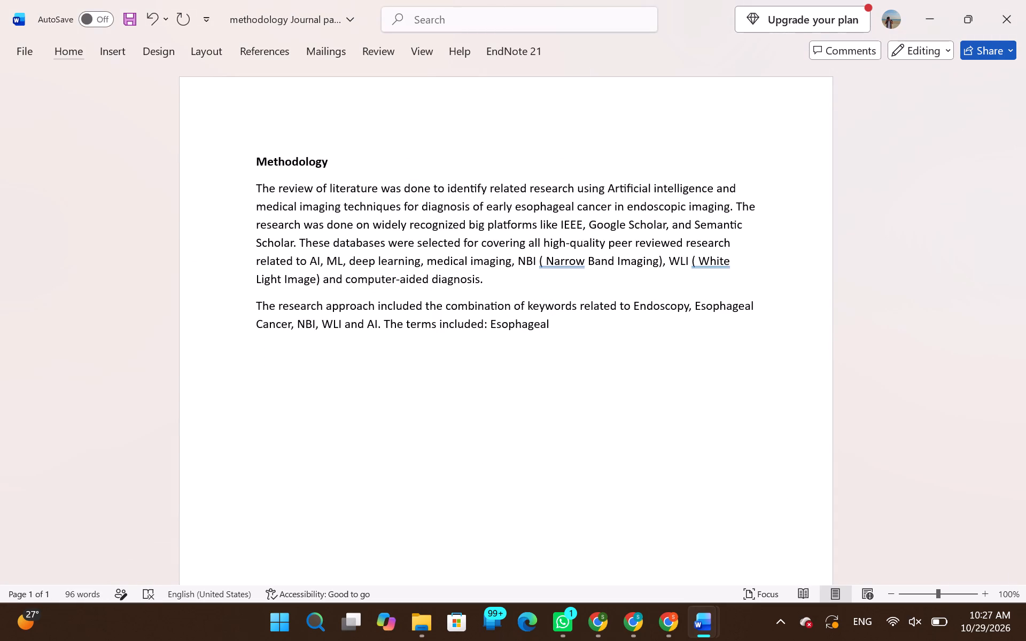
pyautogui.write('Cna')
pyautogui.press('BackSpace')
pyautogui.press('BackSpace')
pyautogui.write('ancer,')
pyautogui.press('space')
pyautogui.write('Endo')
pyautogui.write('scop')
pyautogui.write('ic img')
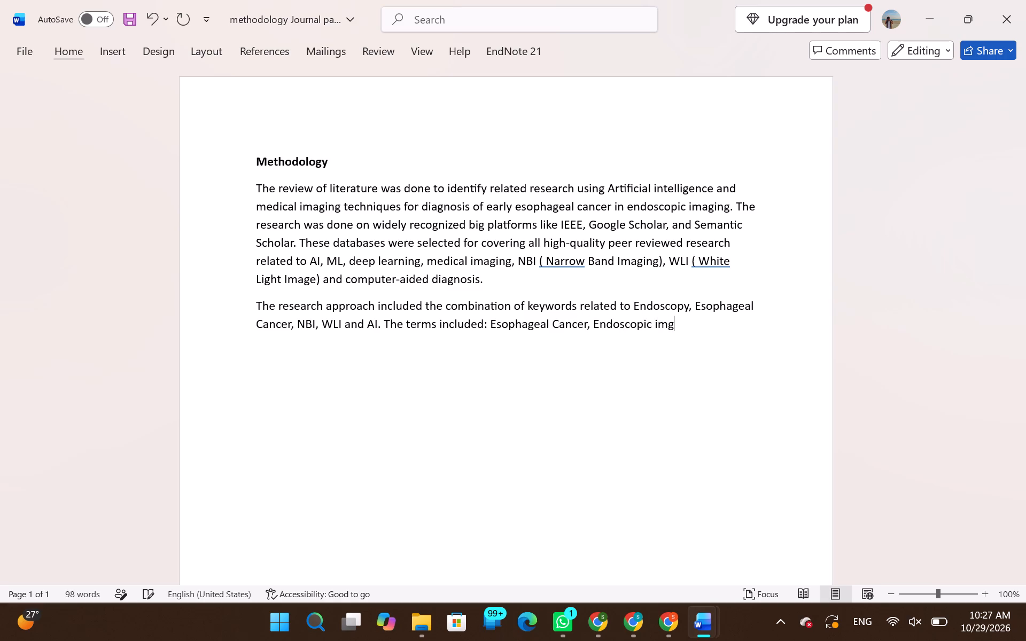
pyautogui.press('BackSpace')
pyautogui.press('BackSpace')
pyautogui.press('BackSpace')
pyautogui.press('BackSpace')
pyautogui.press('BackSpace')
pyautogui.press('BackSpace')
pyautogui.write('y,')
pyautogui.press('space')
# Add 'Artificial Intelligence, Deep learning,' to the search terms after 'Endoscopy,', checking the terms in the reference paper.
pyautogui.write('Artificial')
pyautogui.press('space')
pyautogui.write('Intelligence,')
pyautogui.press('space')
pyautogui.hotkey('alt', 'Tab')
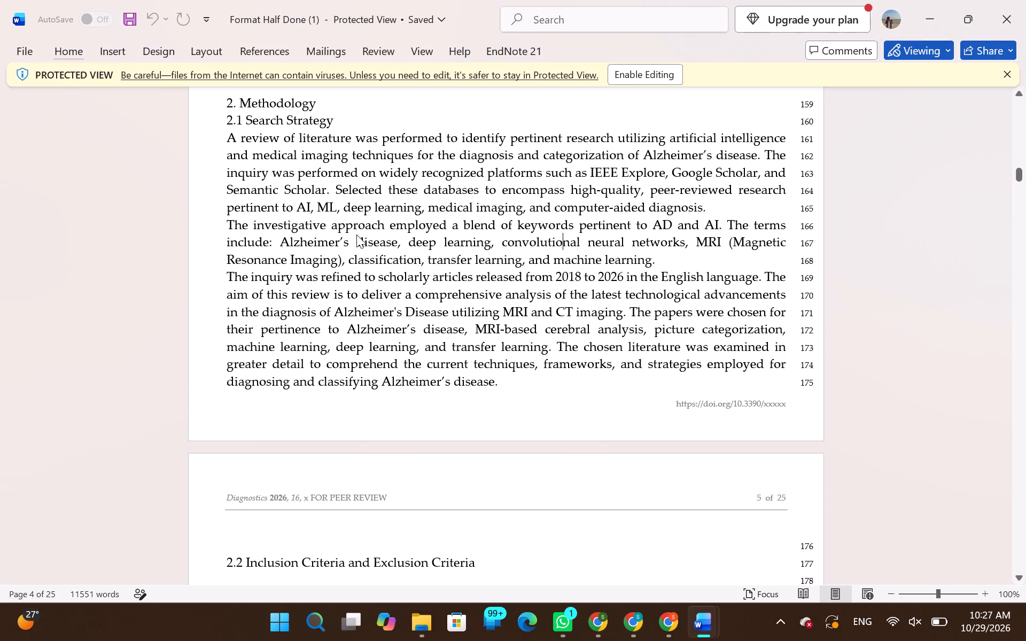
pyautogui.hotkey('alt', 'Tab')
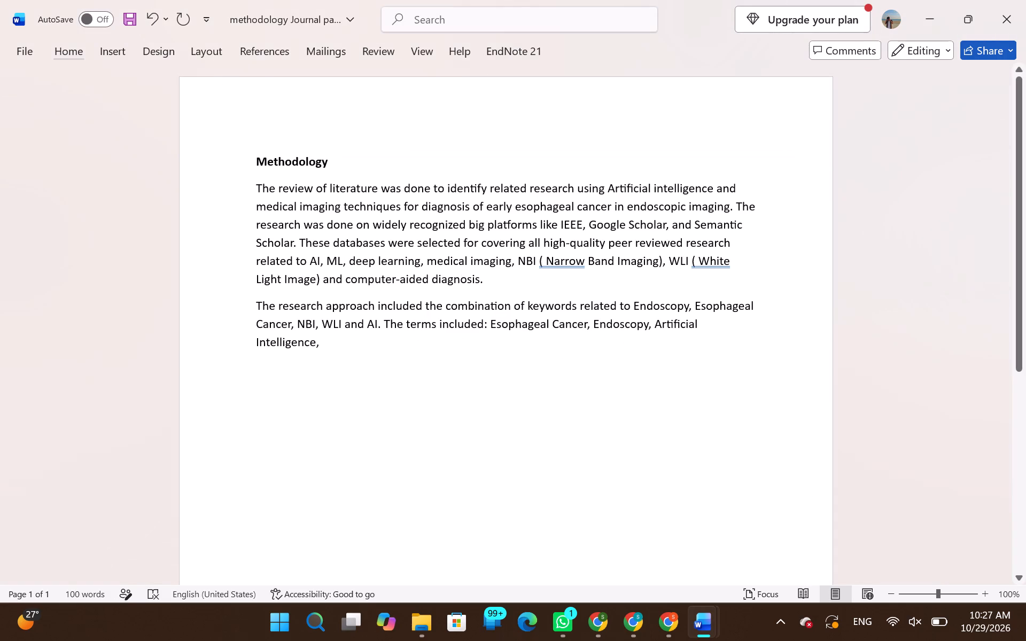
pyautogui.write('Deep')
pyautogui.press('space')
pyautogui.write('learning,')
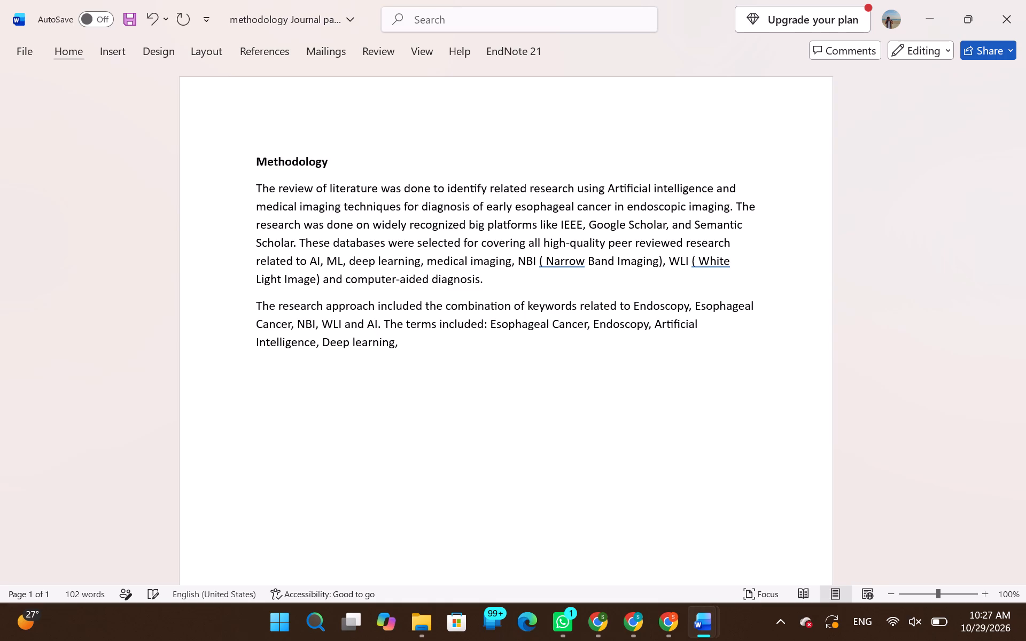
pyautogui.press('space')
# Add the convolutional neural network term, followed by a comma, to the search terms after 'Deep learning,'.
pyautogui.write('Ci')
pyautogui.press('BackSpace')
pyautogui.write('on')
pyautogui.write('vonu')
pyautogui.press('BackSpace')
pyautogui.write('utional nu')
pyautogui.press('BackSpace')
pyautogui.write('eu')
pyautogui.hotkey('ctrl', 'BackSpace')
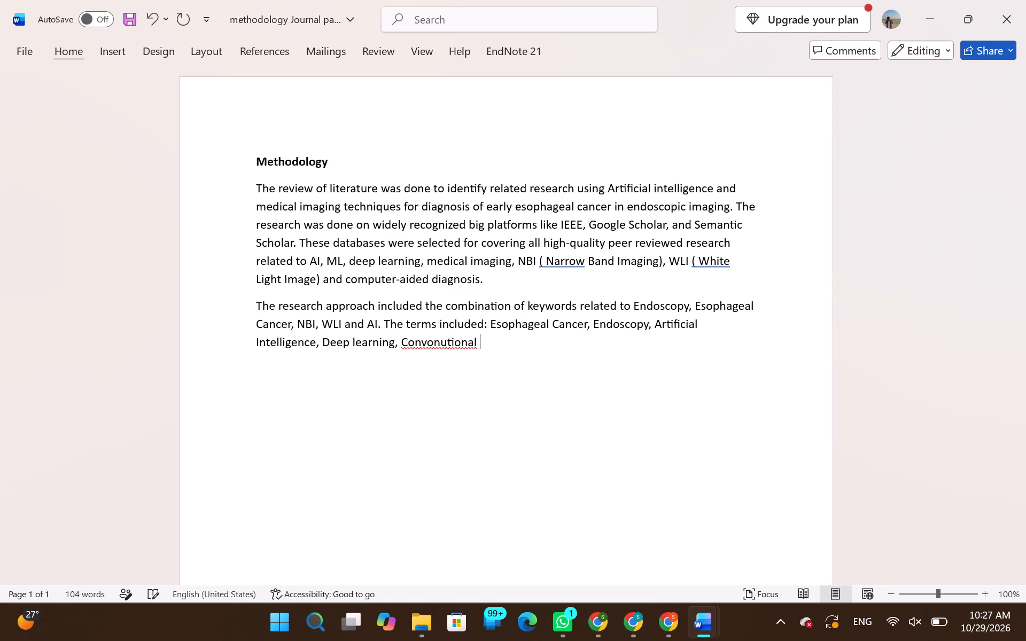
pyautogui.write('Neural Nete')
pyautogui.press('BackSpace')
pyautogui.write('wri')
pyautogui.press('BackSpace')
pyautogui.press('BackSpace')
pyautogui.write('ork,')
pyautogui.press('space')
# Correct the misspelled word before 'Neural Network' to 'Convolutional' using the spelling suggestion.
pyautogui.hotkey('alt', 'Tab')
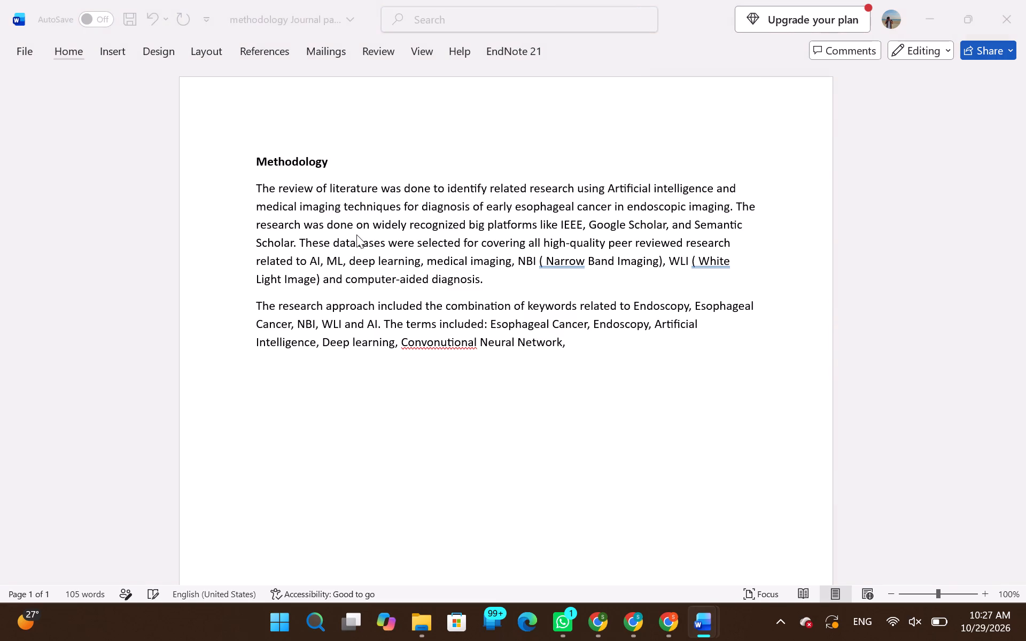
pyautogui.hotkey('alt', 'Tab')
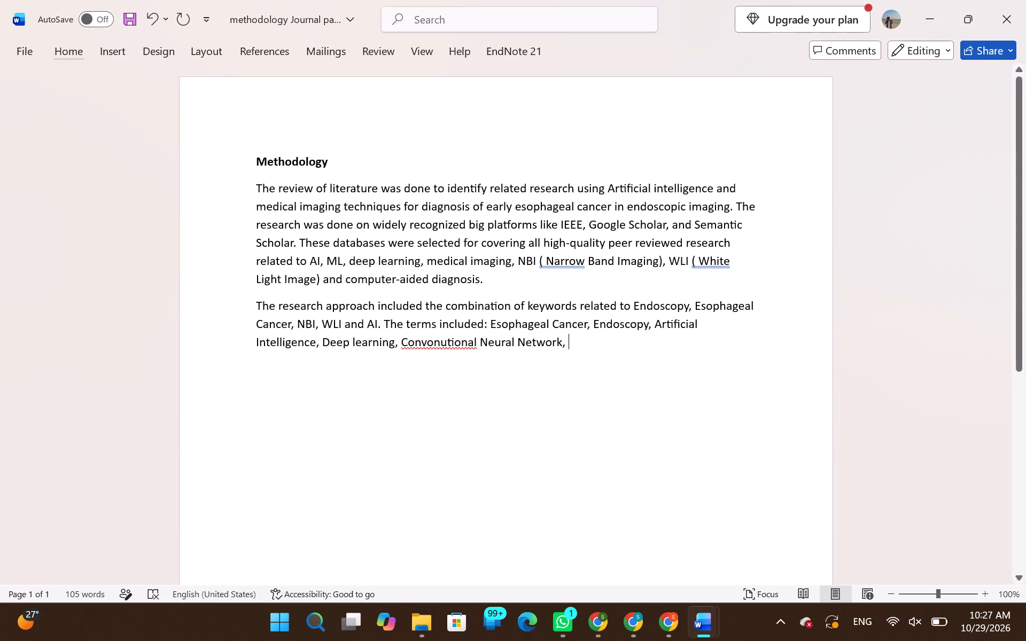
pyautogui.rightClick(429, 341)
pyautogui.click(348, 268)
# Check the remaining terms in the reference paper and add 'classification, machine learning,' after 'Convolutional Neural Network,'.
pyautogui.hotkey('alt', 'Tab')
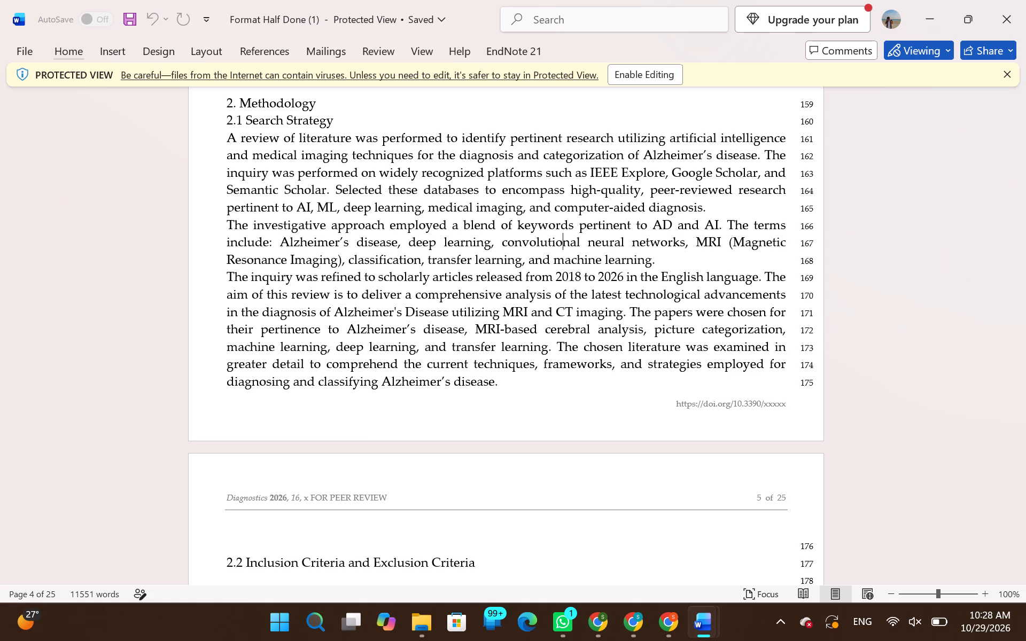
pyautogui.click(696, 248)
pyautogui.click(625, 284)
pyautogui.click(650, 260)
pyautogui.hotkey('alt', 'Tab')
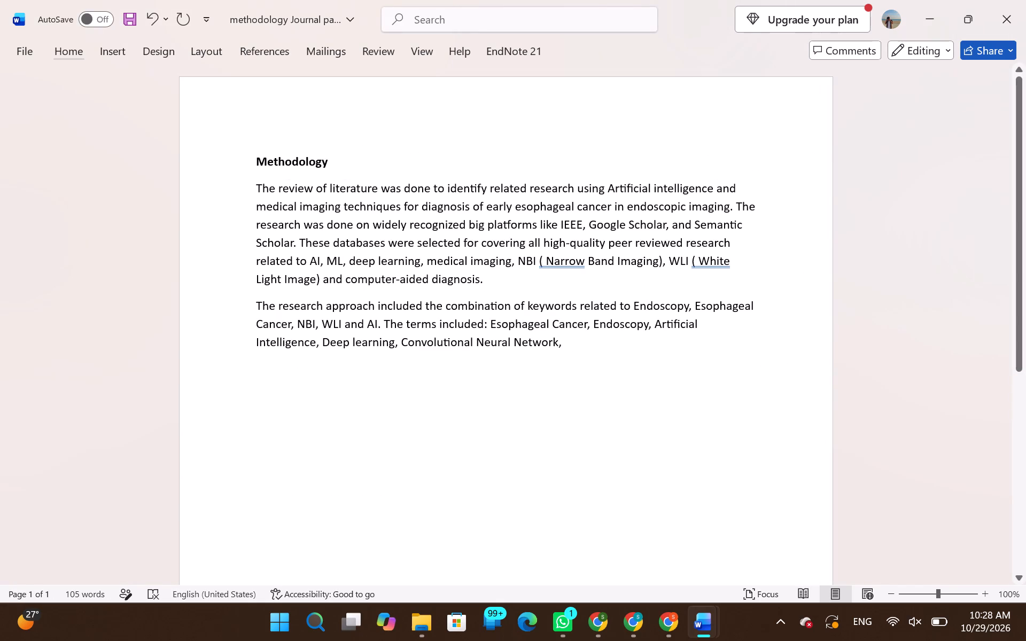
pyautogui.click(578, 341)
pyautogui.write('classification')
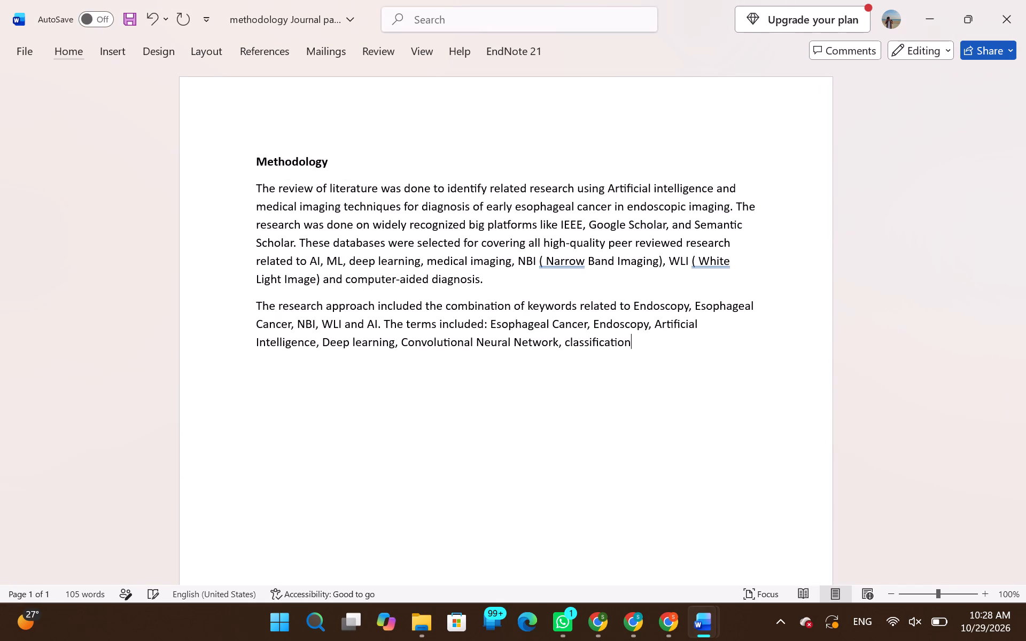
pyautogui.write(',')
pyautogui.press('space')
pyautogui.write('machine learning,')
pyautogui.press('space')
# Look through the opening pages of the 'A review on Endoscopic Imaging' paper for further esophageal cancer and endoscopy search terms.
pyautogui.hotkey('alt', 'Tab')
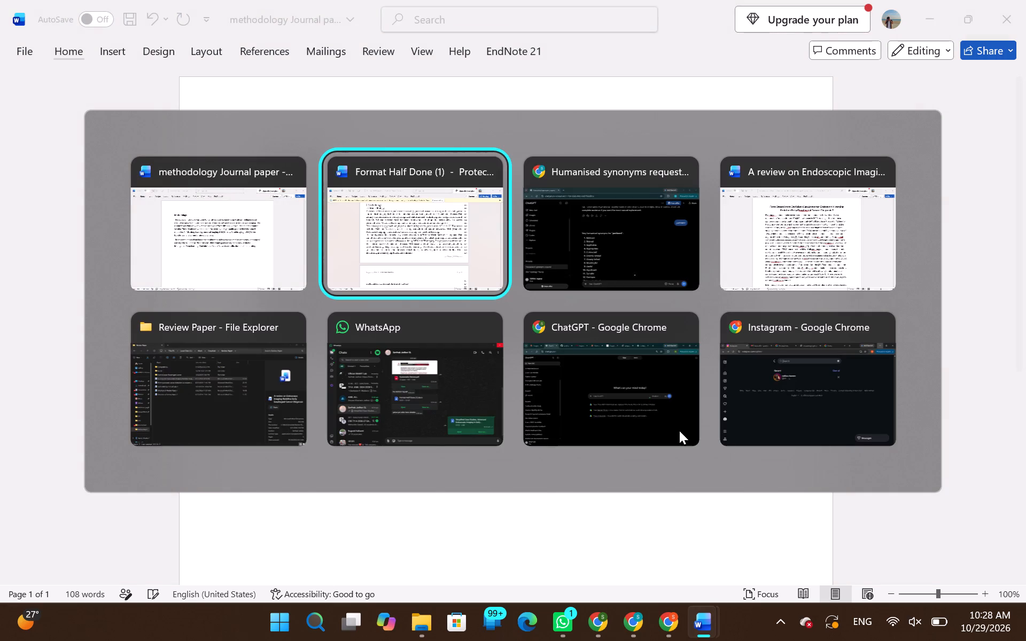
pyautogui.hotkey('alt', 'Tab')
pyautogui.hotkey('alt', 'Tab')
pyautogui.hotkey('alt', 'Tab')
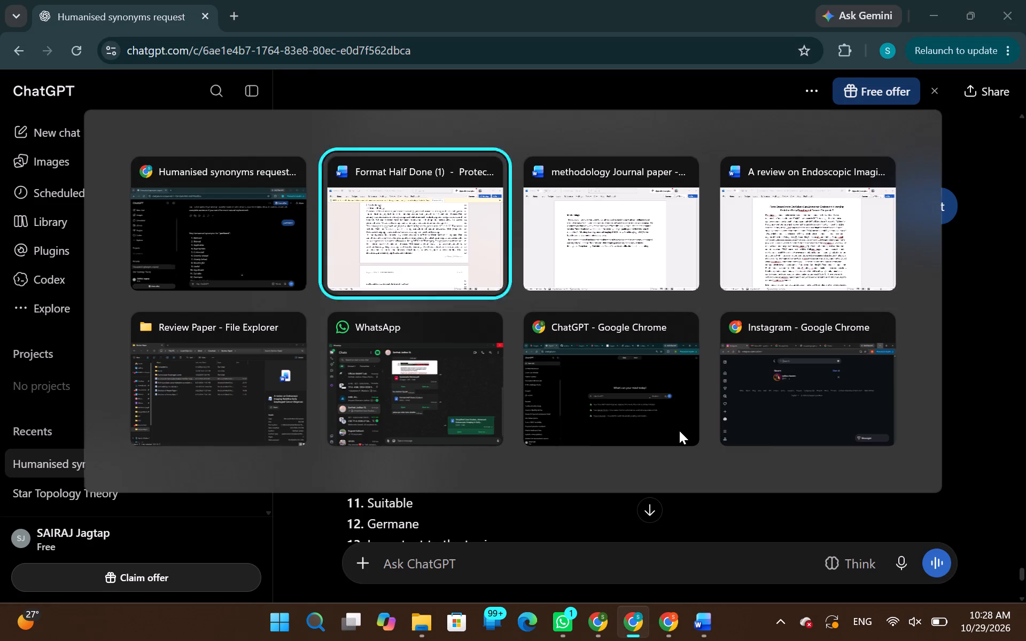
pyautogui.hotkey('alt', 'Tab')
pyautogui.hotkey('alt', 'Tab')
pyautogui.scroll(-2, 679, 332)
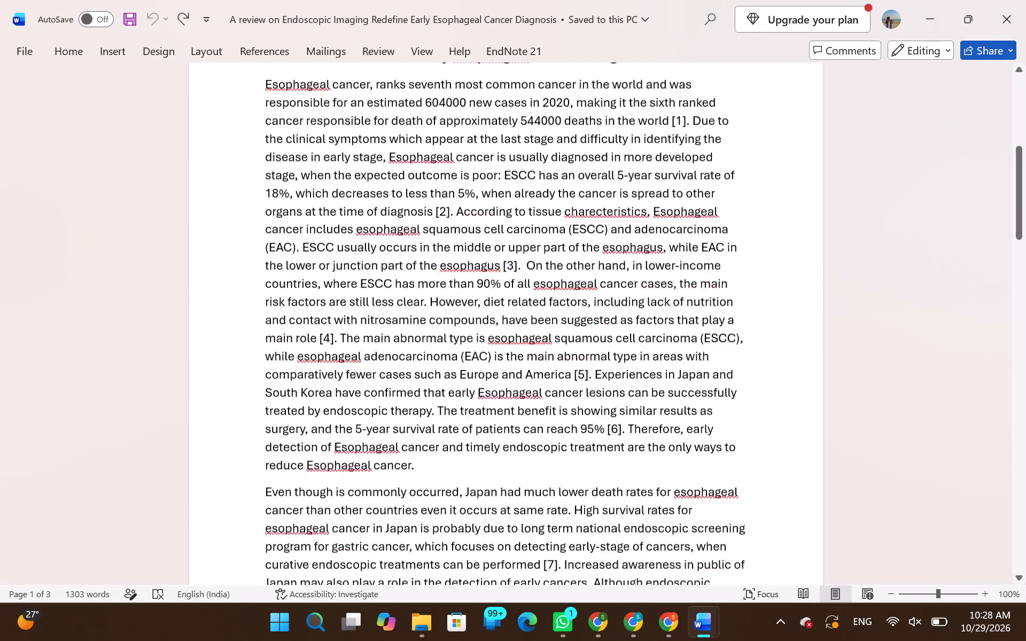
pyautogui.scroll(-1, 679, 332)
pyautogui.scroll(1, 679, 332)
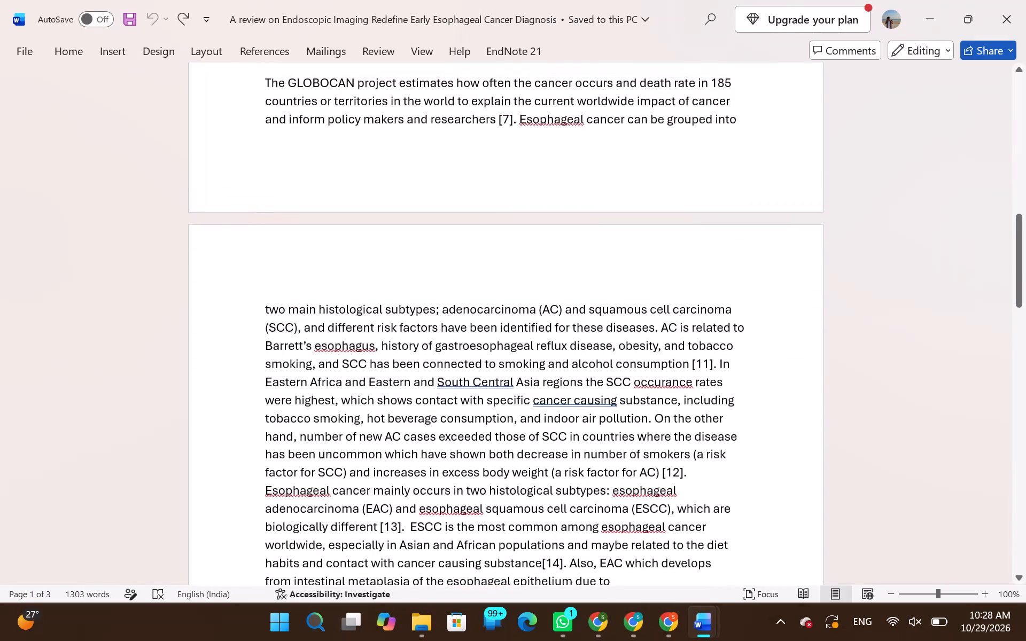
pyautogui.scroll(1, 679, 332)
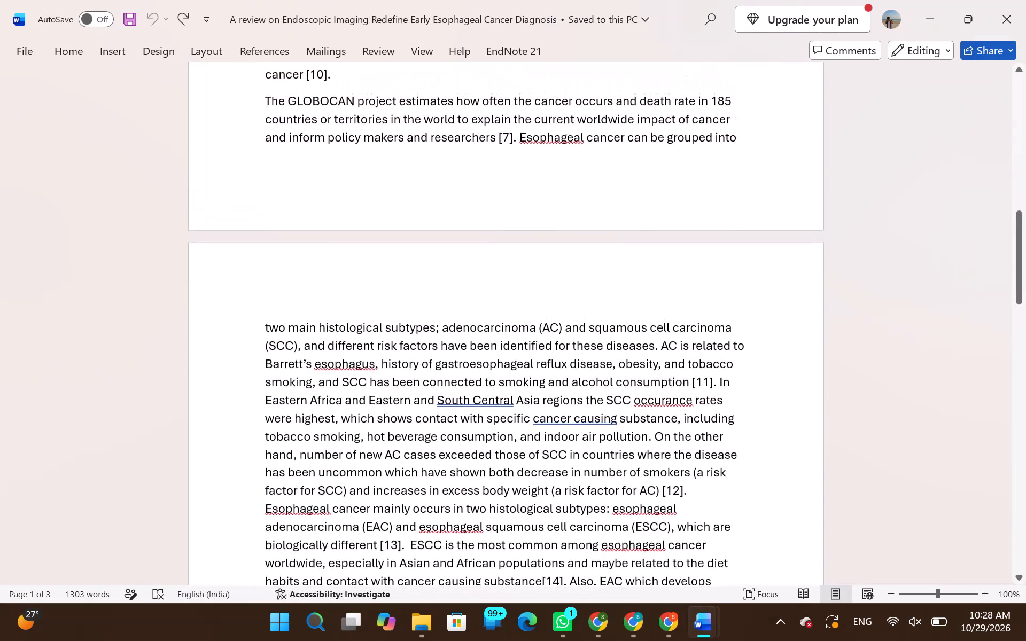
pyautogui.scroll(2, 679, 332)
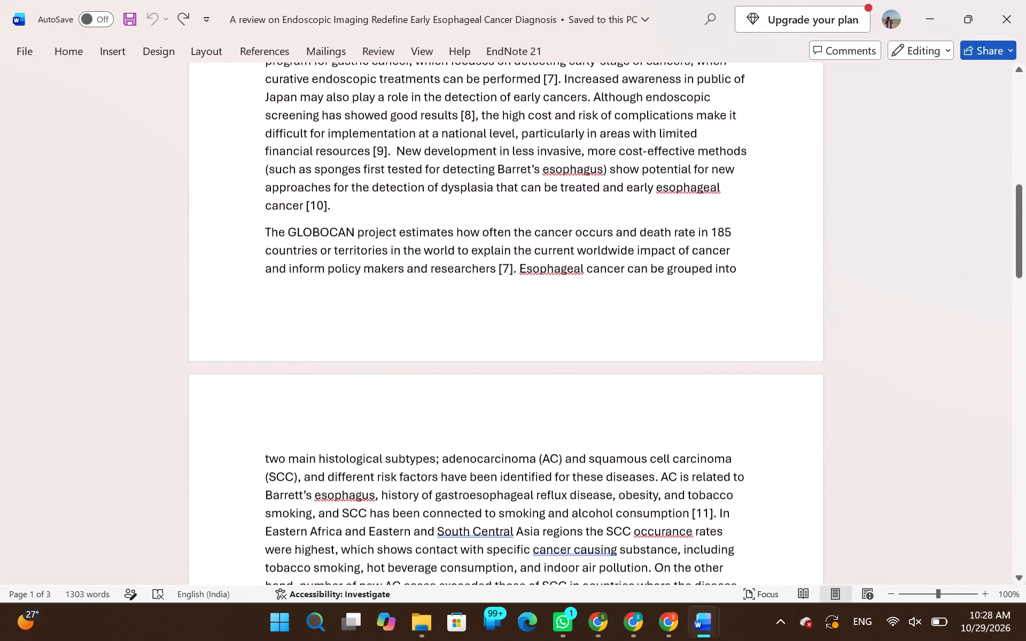
pyautogui.scroll(2, 679, 332)
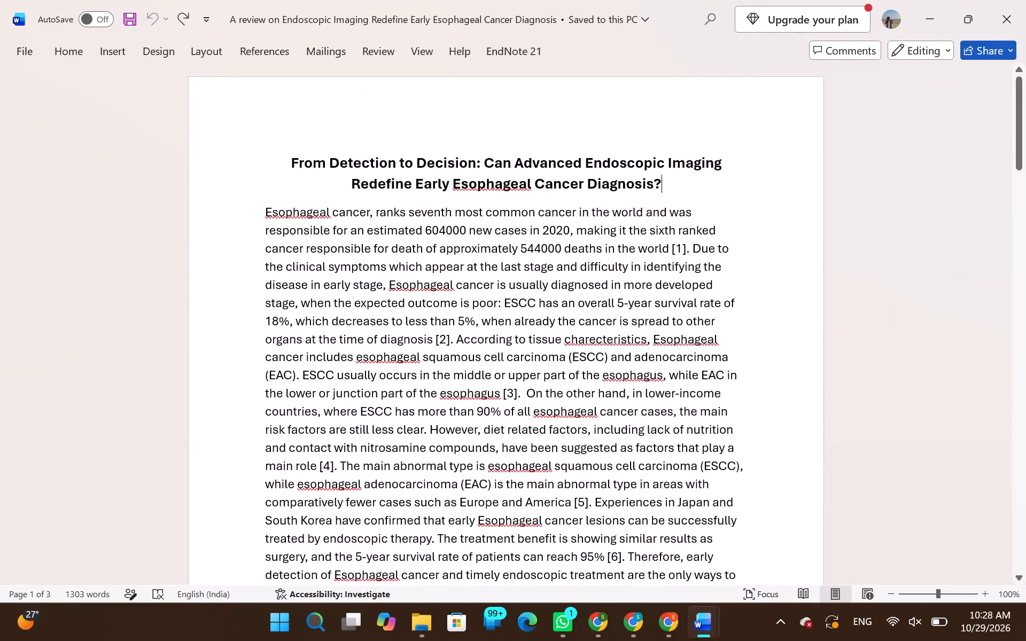
pyautogui.scroll(-2, 619, 327)
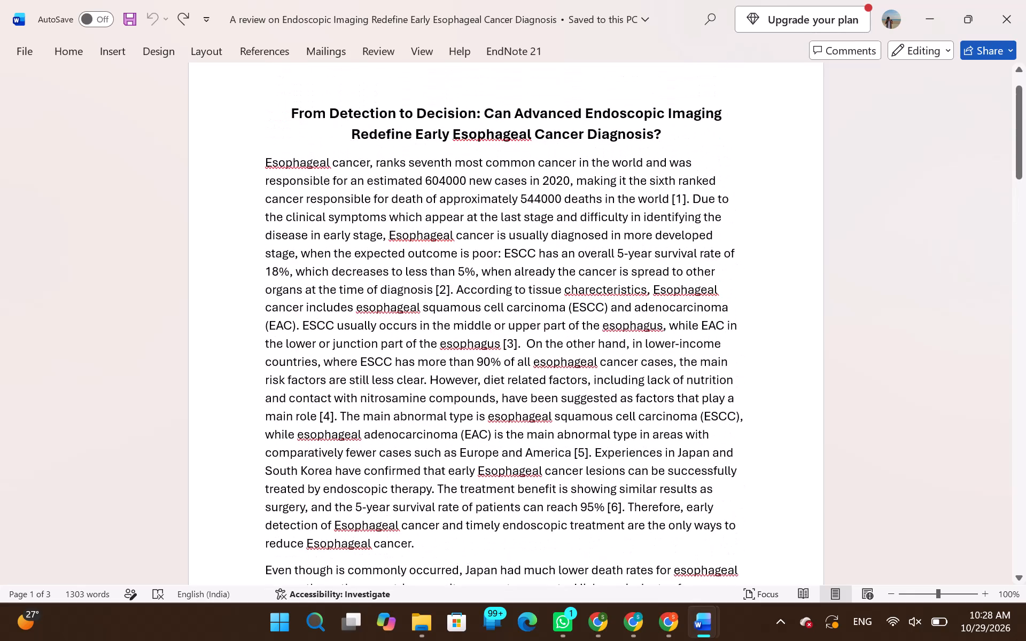
pyautogui.scroll(-1, 549, 343)
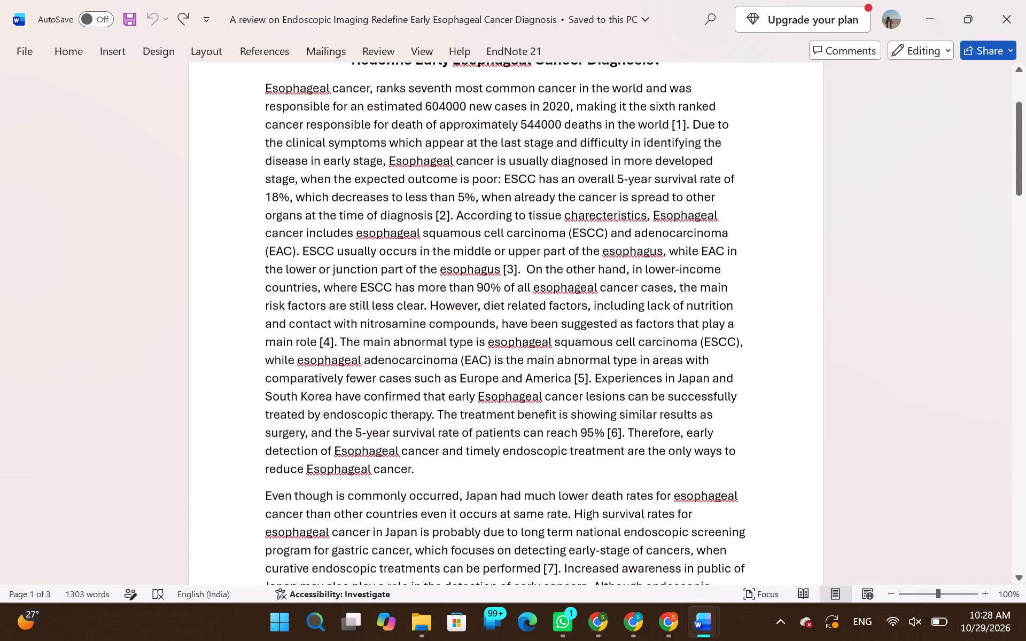
pyautogui.scroll(-1, 549, 343)
pyautogui.hotkey('alt', 'Tab')
pyautogui.hotkey('alt', 'Tab')
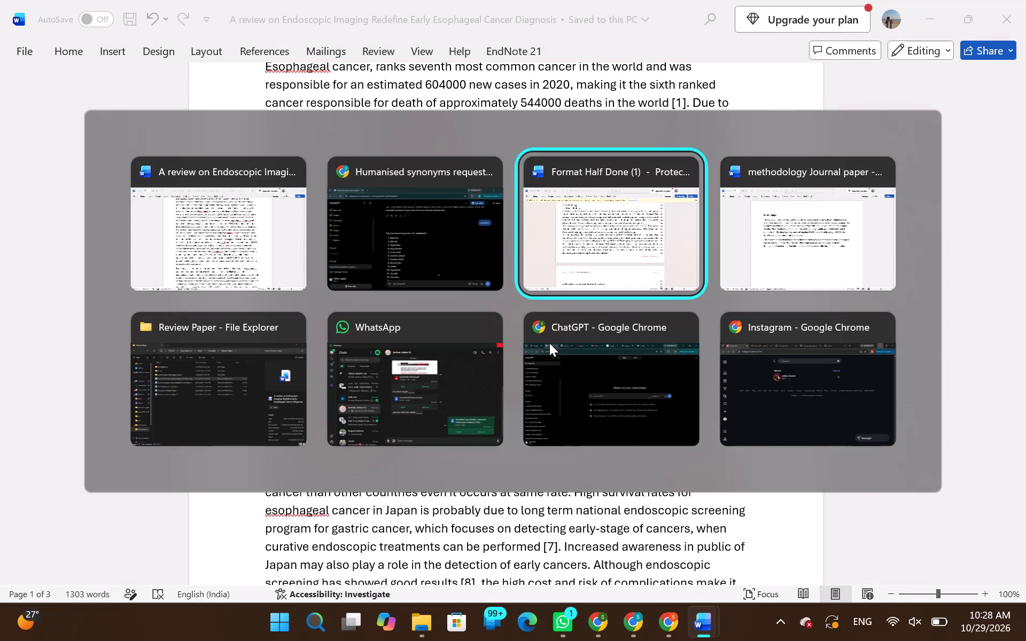
pyautogui.hotkey('alt', 'Tab')
pyautogui.hotkey('alt', 'Tab')
pyautogui.hotkey('alt', 'Tab')
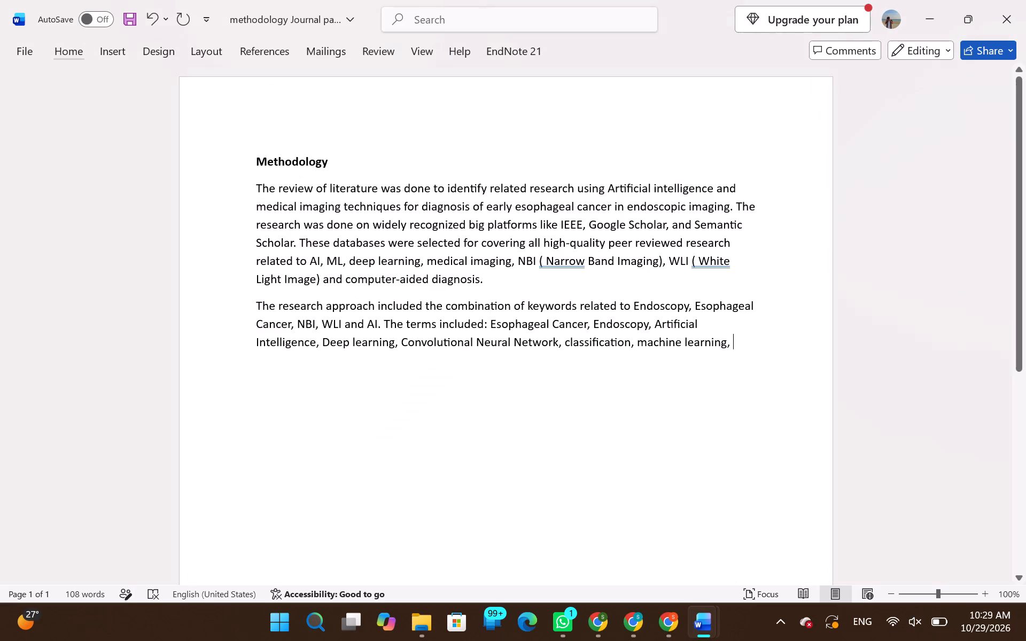
# Check the search terms in the reference paper and end the methodology's term list with a period after 'machine learning'.
pyautogui.hotkey('alt', 'Tab')
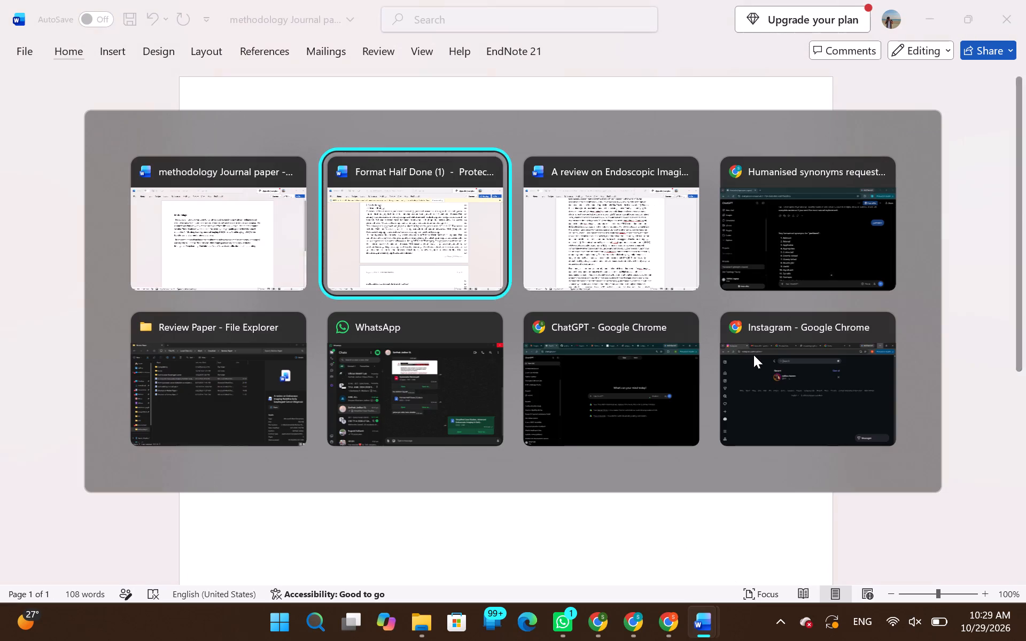
pyautogui.hotkey('alt', 'Tab')
pyautogui.hotkey('alt', 'Tab')
pyautogui.hotkey('alt', 'Tab')
pyautogui.hotkey('alt', 'Tab')
pyautogui.hotkey('alt', 'Tab')
pyautogui.hotkey('alt', 'Tab')
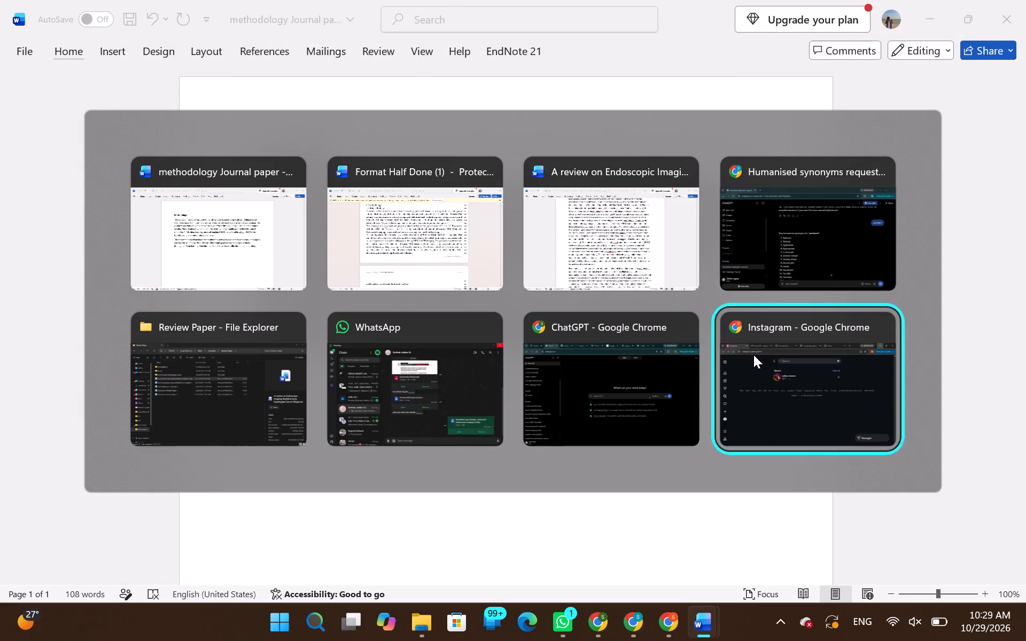
pyautogui.hotkey('alt', 'Tab')
pyautogui.hotkey('alt', 'Tab')
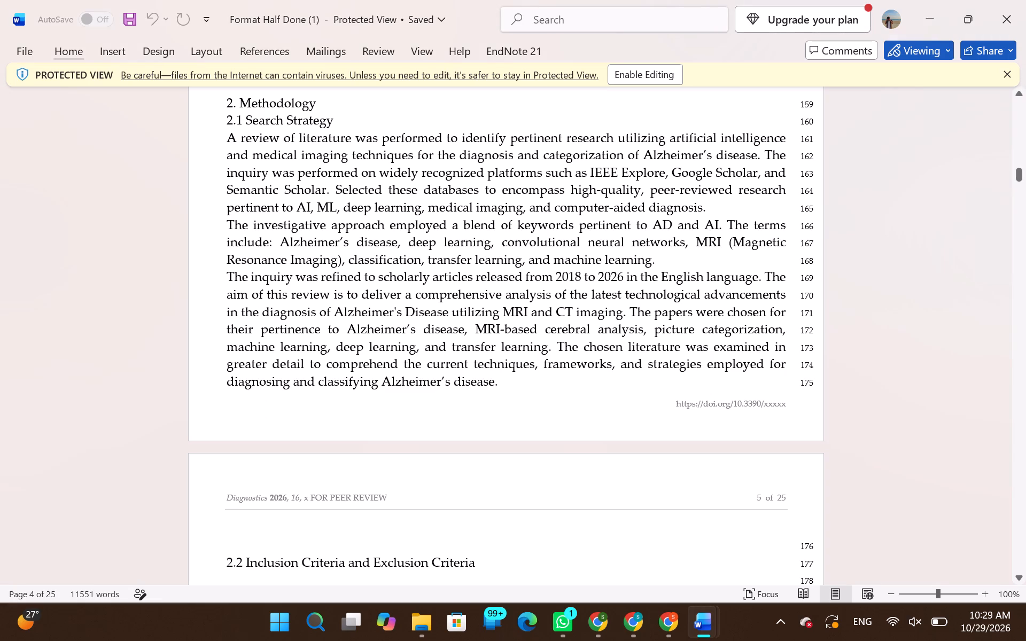
pyautogui.hotkey('alt', 'Tab')
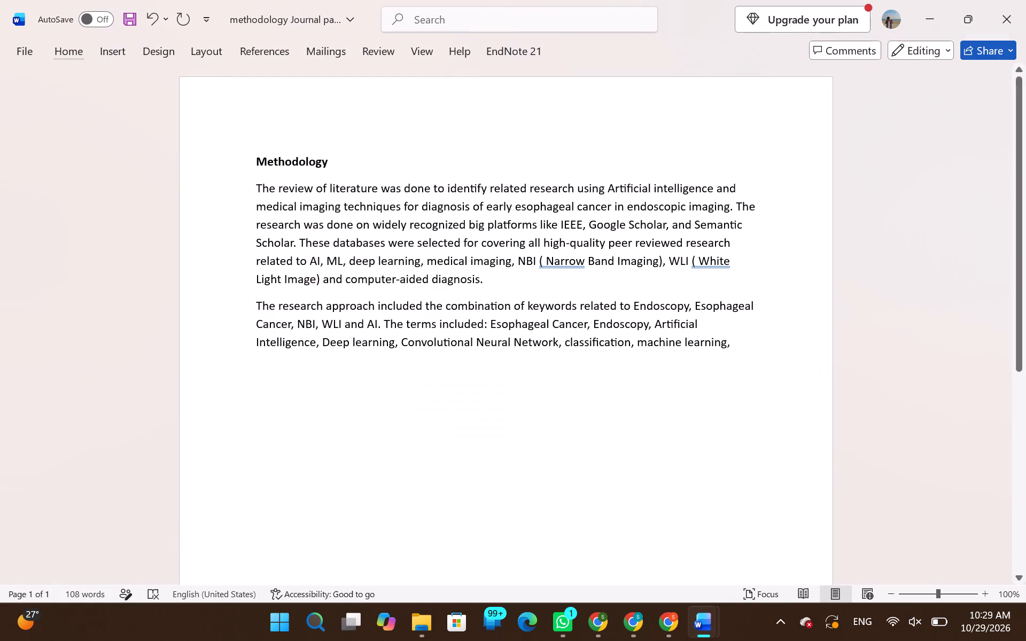
pyautogui.press('BackSpace')
pyautogui.press('BackSpace')
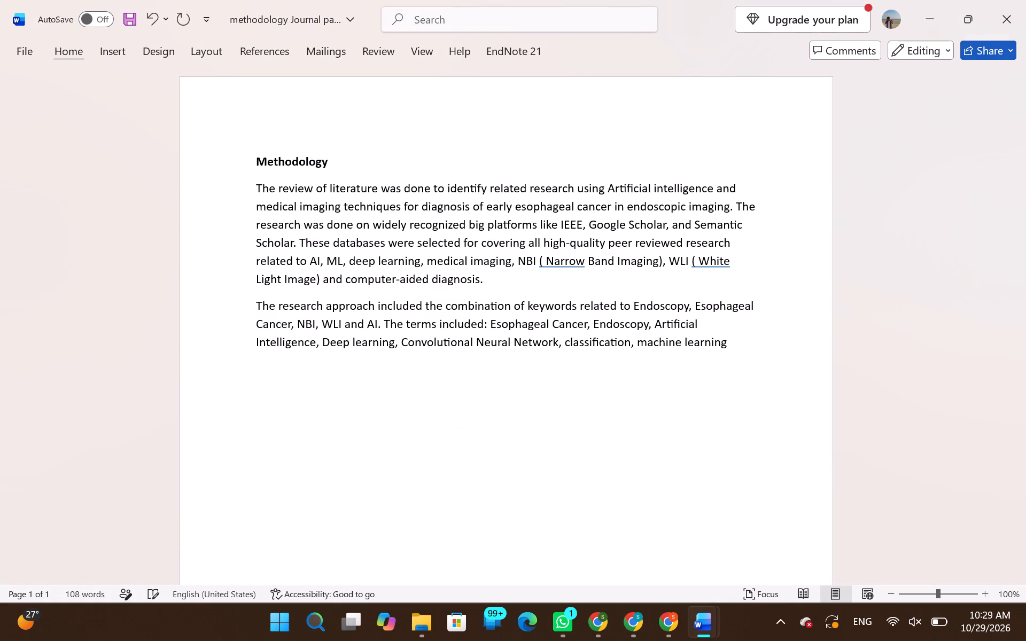
pyautogui.press('.')
# Insert 'and' before 'machine learning' at the end of the search terms list.
pyautogui.hotkey('ctrl', 'Left')
pyautogui.hotkey('ctrl', 'Left')
pyautogui.hotkey('ctrl', 'Left')
pyautogui.write('an d')
pyautogui.press('BackSpace')
pyautogui.press('BackSpace')
pyautogui.write('dn')
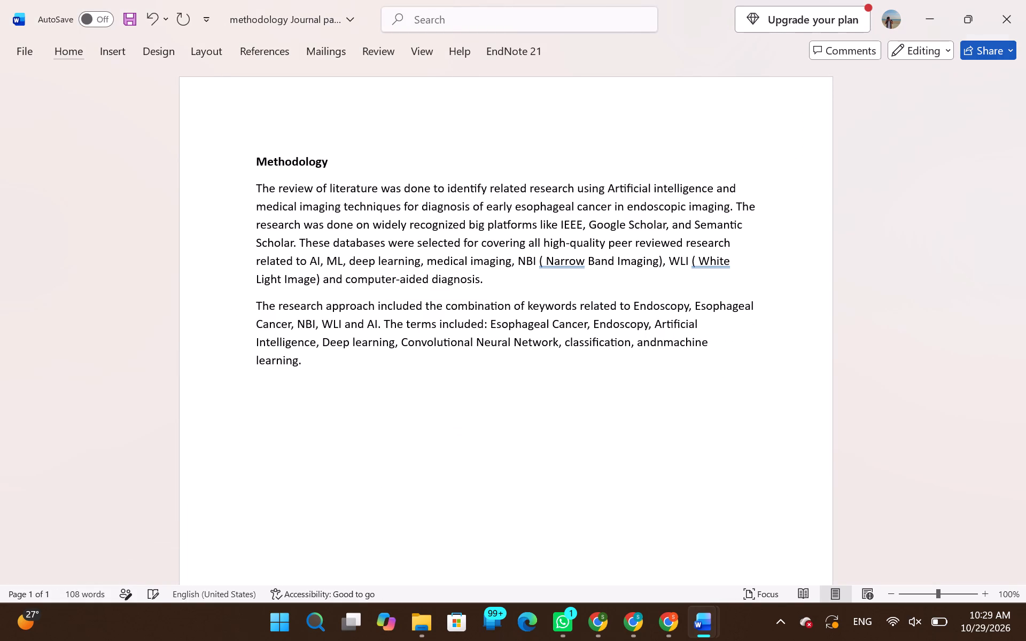
pyautogui.press('BackSpace')
pyautogui.press('v')
pyautogui.press('BackSpace')
pyautogui.press('space')
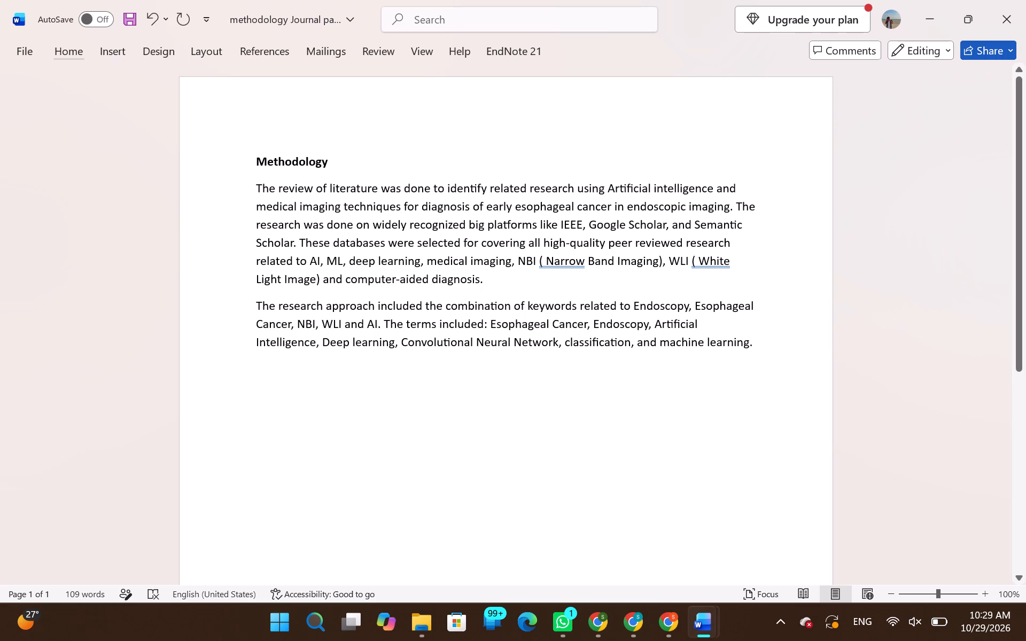
# Start a third paragraph with 'The research was filtered', paraphrasing the reference paper's sentence on how the inquiry was refined.
pyautogui.click(759, 344)
pyautogui.press('Return')
pyautogui.hotkey('alt', 'Tab')
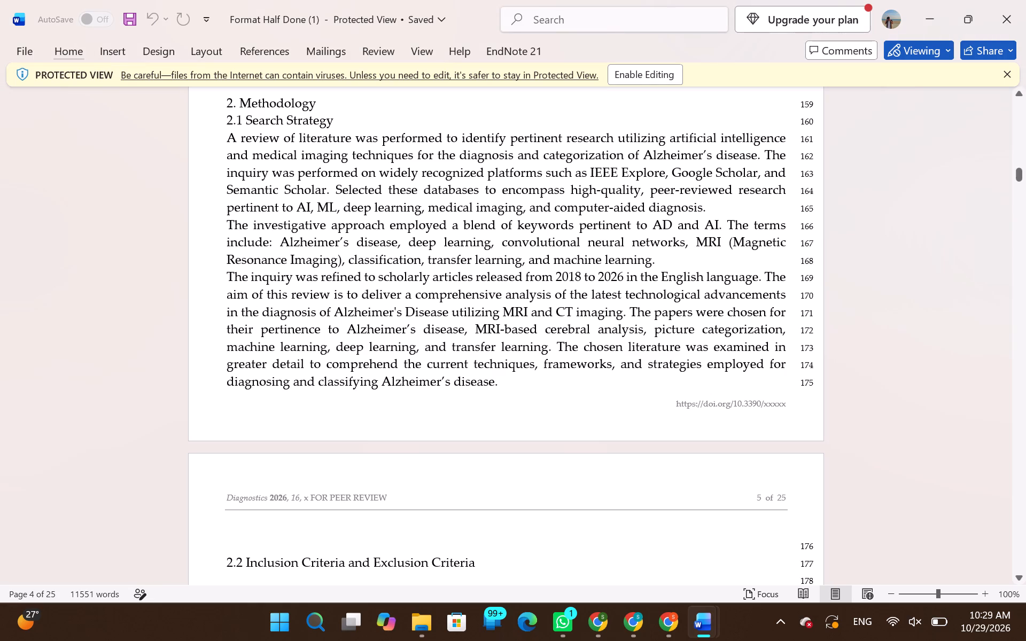
pyautogui.moveTo(228, 270); pyautogui.dragTo(458, 282)
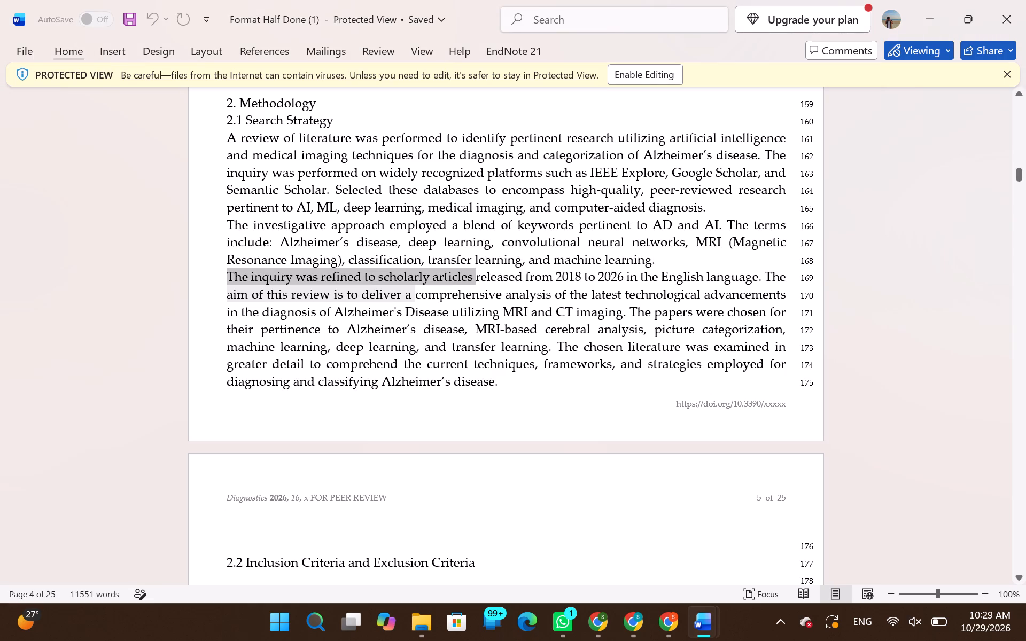
pyautogui.moveTo(458, 282); pyautogui.dragTo(545, 280)
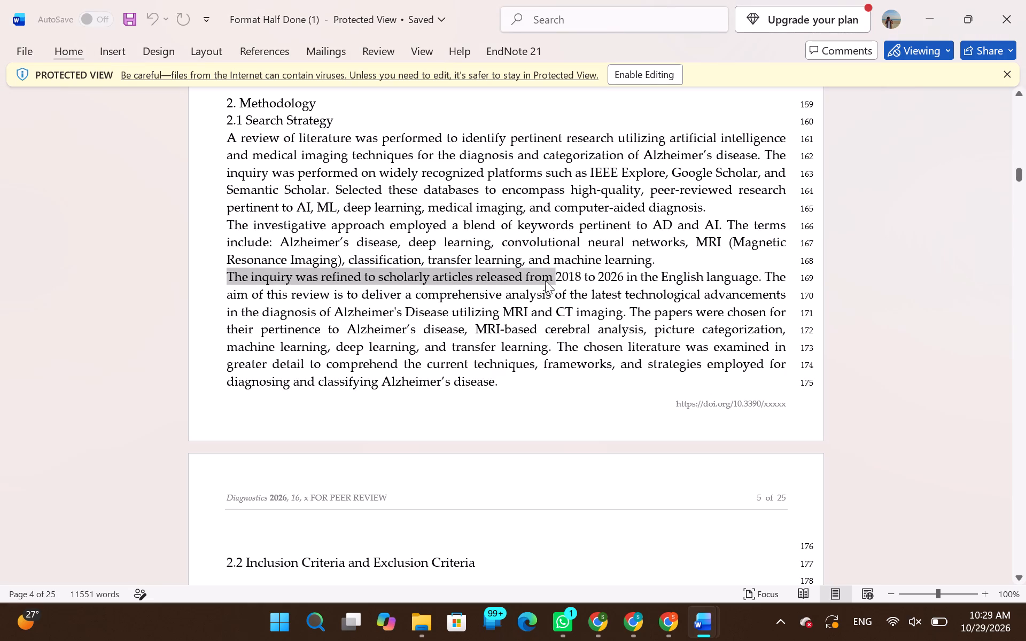
pyautogui.click(598, 314)
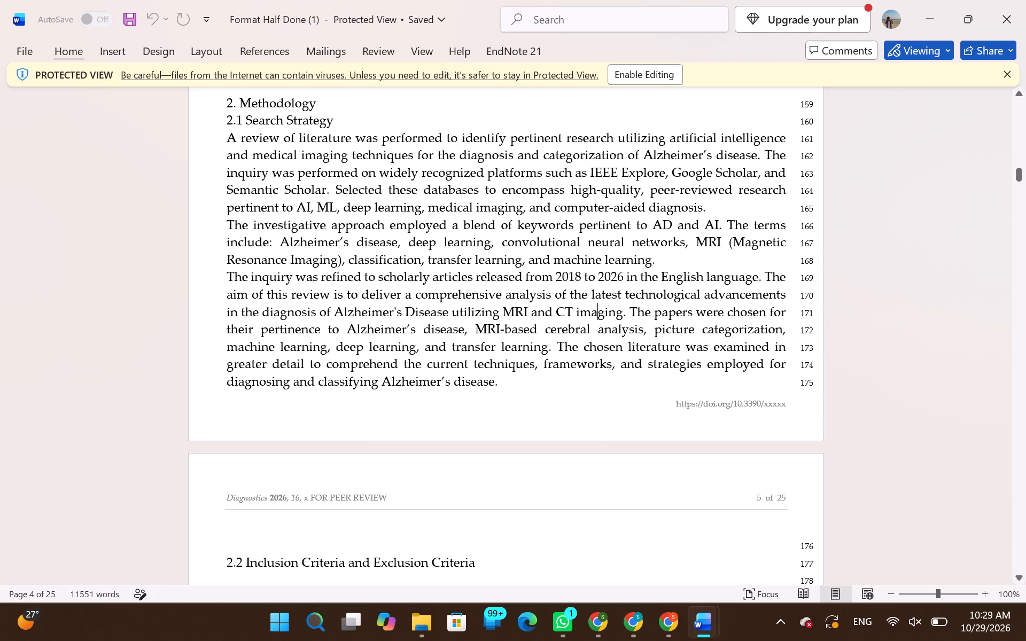
pyautogui.hotkey('alt', 'Tab')
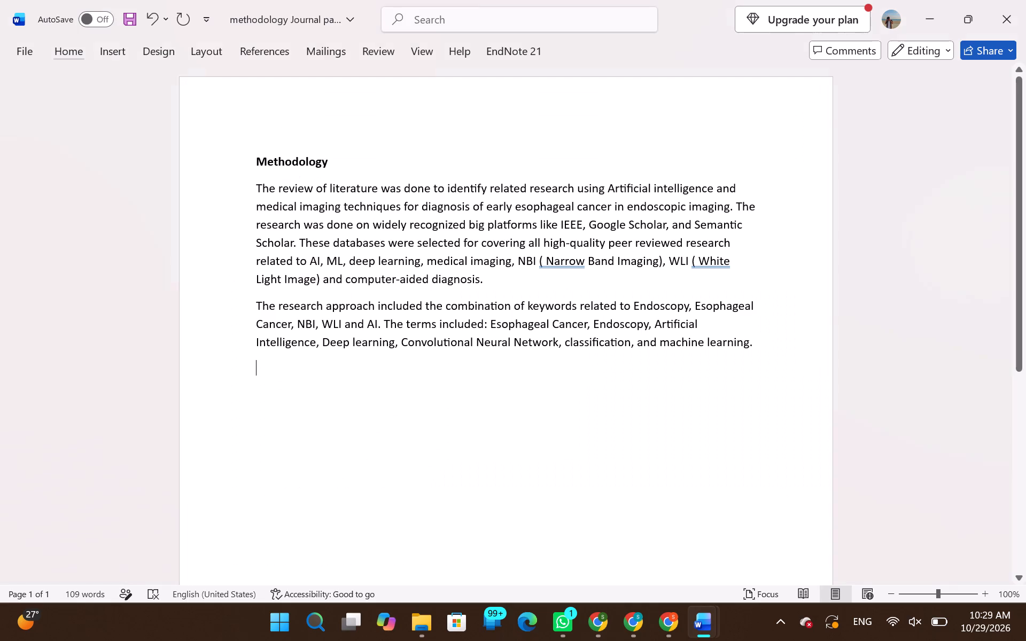
pyautogui.write('The research was filters')
pyautogui.press('BackSpace')
pyautogui.write('ed')
pyautogui.press('space')
# Continue the sentence with 'to the articles', rechecking the wording in the reference paper.
pyautogui.hotkey('alt', 'Tab')
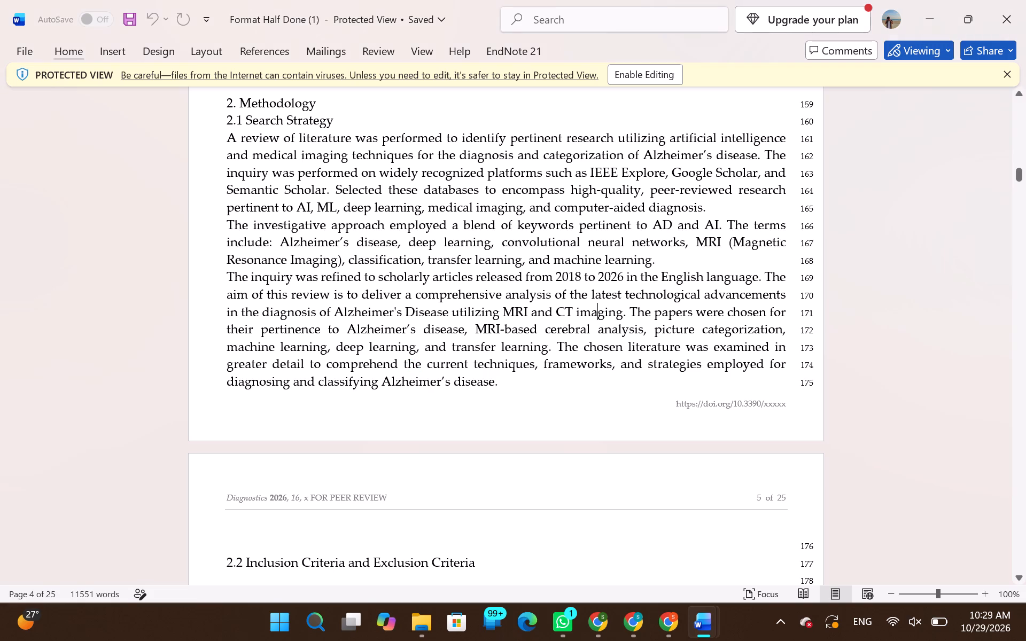
pyautogui.hotkey('alt', 'Tab')
pyautogui.write('for')
pyautogui.press('space')
pyautogui.press('BackSpace')
pyautogui.press('BackSpace')
pyautogui.press('BackSpace')
pyautogui.press('BackSpace')
pyautogui.write('to schol')
pyautogui.press('BackSpace')
pyautogui.press('BackSpace')
pyautogui.press('BackSpace')
pyautogui.press('BackSpace')
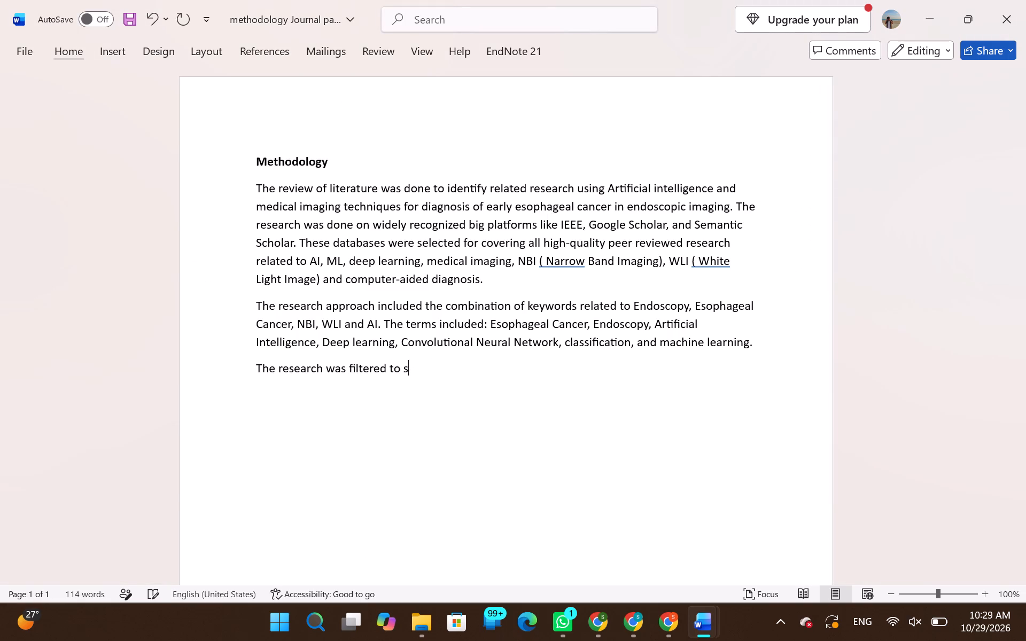
pyautogui.press('BackSpace')
pyautogui.hotkey('alt', 'Tab')
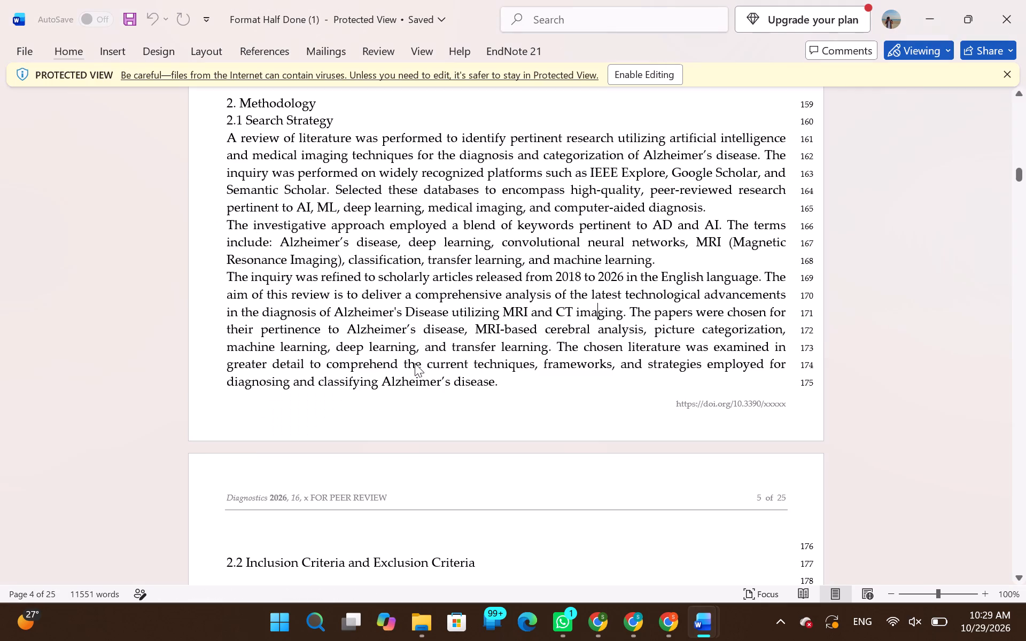
pyautogui.hotkey('alt', 'Tab')
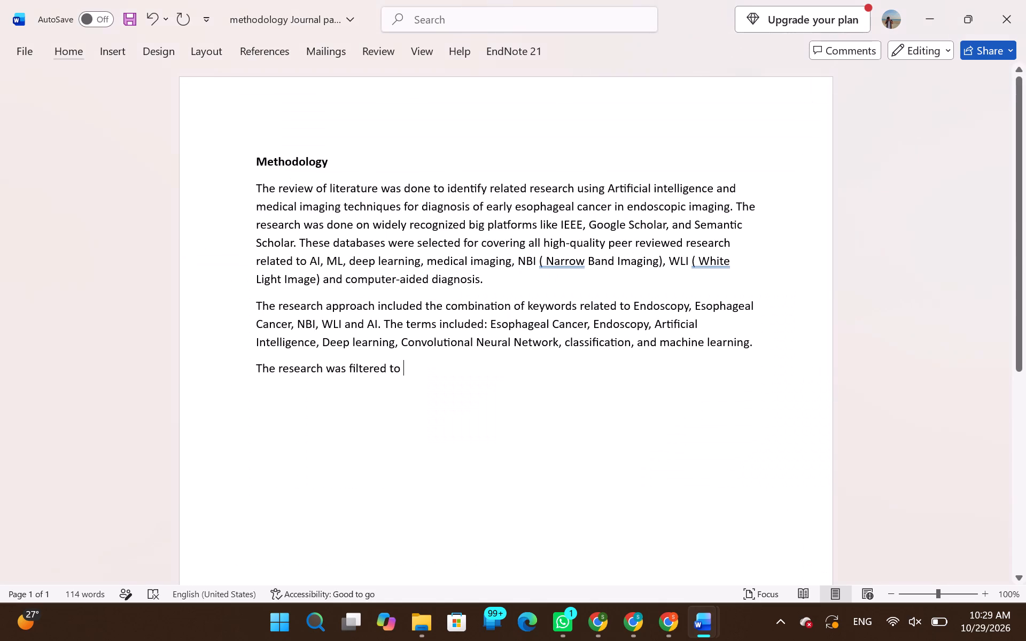
pyautogui.write('the')
pyautogui.press('space')
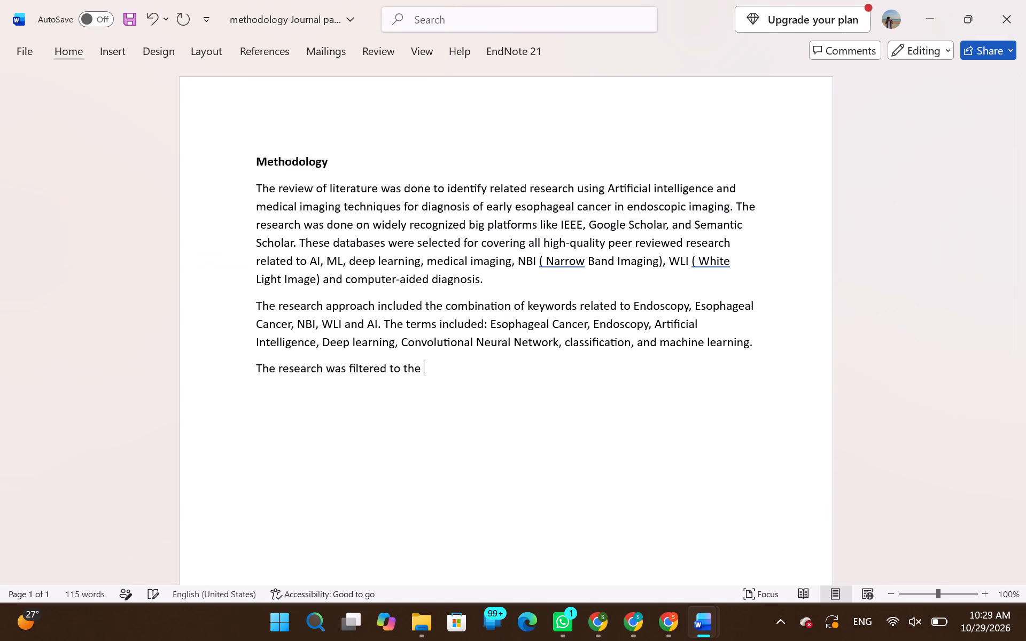
pyautogui.write('artivl')
pyautogui.press('BackSpace')
pyautogui.press('BackSpace')
pyautogui.write('cle')
pyautogui.write('s')
pyautogui.press('space')
# Check the year range in the reference paper and complete the sentence with 'released from 2018-2026 only.'.
pyautogui.hotkey('alt', 'Tab')
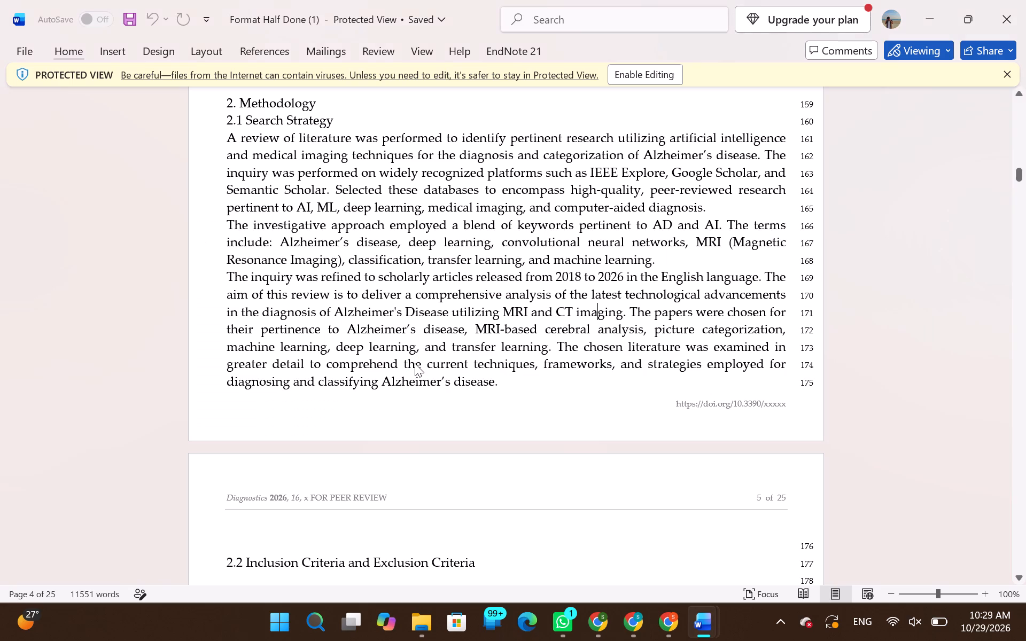
pyautogui.hotkey('alt', 'Tab')
pyautogui.write('released from 2018-2012')
pyautogui.press('BackSpace')
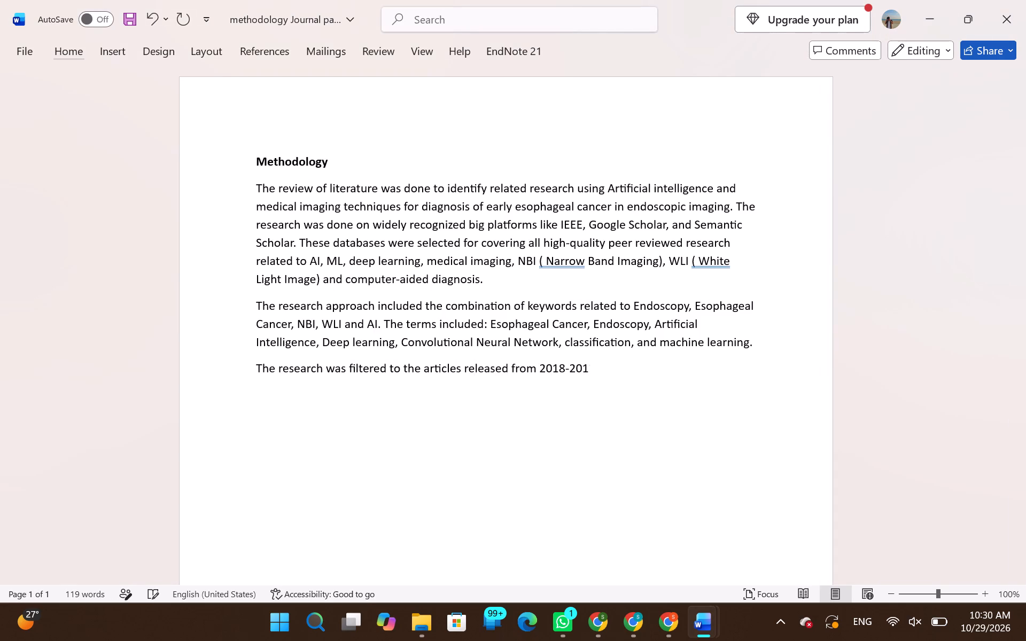
pyautogui.press('BackSpace')
pyautogui.write('206')
pyautogui.press('BackSpace')
pyautogui.press('BackSpace')
pyautogui.write('6 only,')
pyautogui.press('BackSpace')
pyautogui.write('.')
pyautogui.press('space')
# Check the language restriction in the reference paper and insert 'in English language' before 'only' in the article filtering sentence.
pyautogui.hotkey('alt', 'Tab')
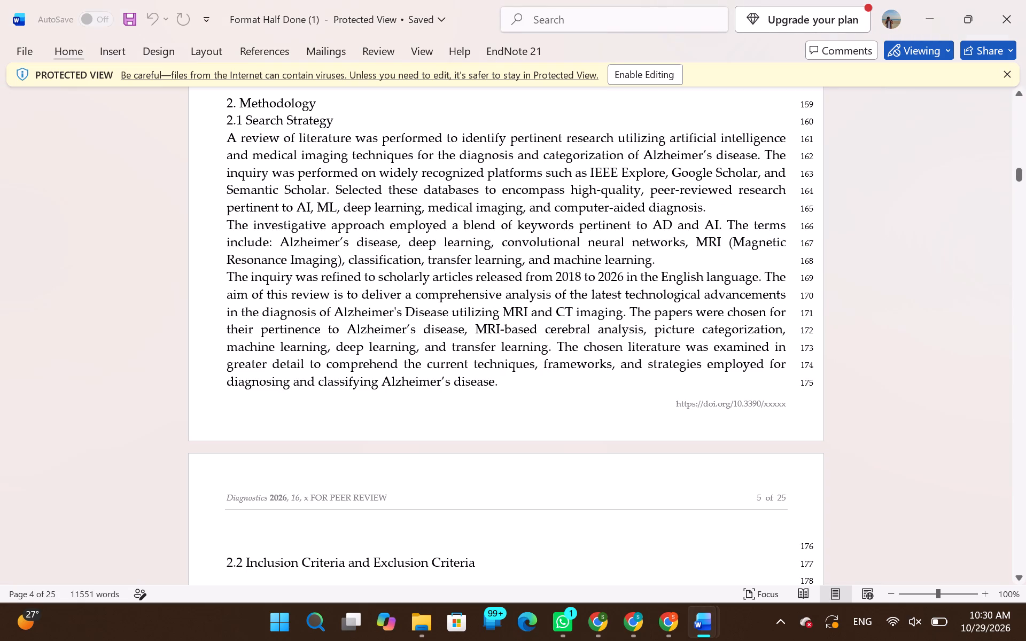
pyautogui.hotkey('alt', 'Tab')
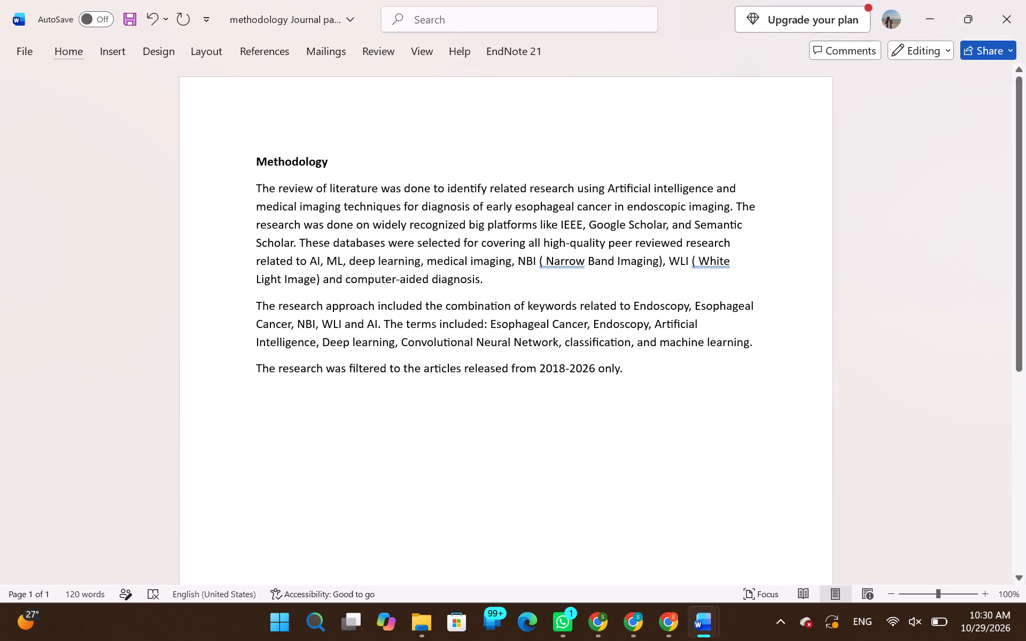
pyautogui.click(602, 368)
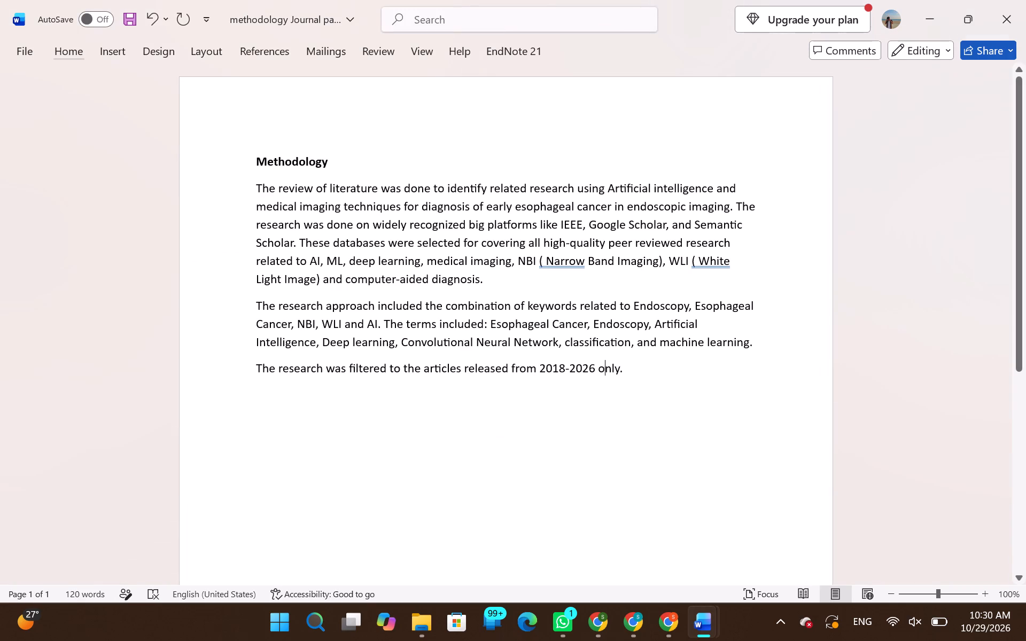
pyautogui.click(601, 370)
pyautogui.write('in')
pyautogui.press('space')
pyautogui.write('En')
pyautogui.write('glish language')
pyautogui.press('space')
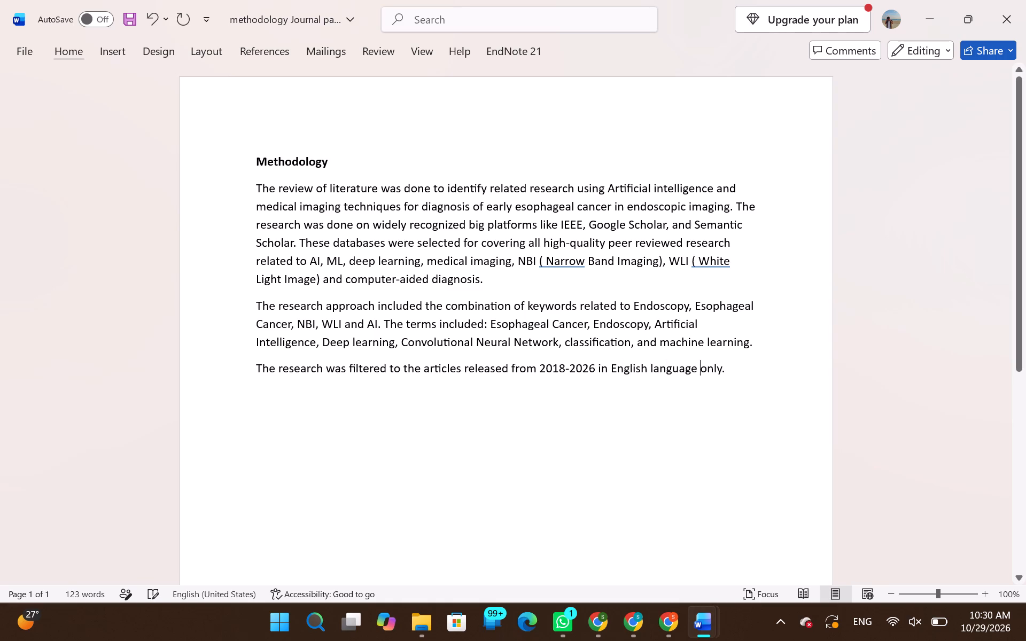
pyautogui.press('End')
pyautogui.hotkey('alt', 'Tab')
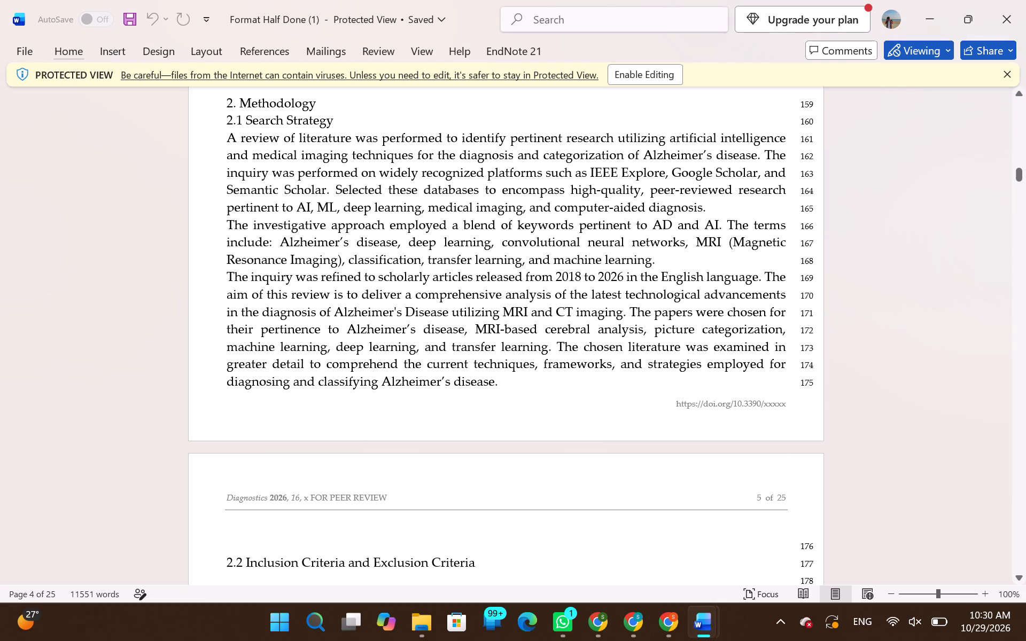
pyautogui.moveTo(220, 291); pyautogui.dragTo(289, 292)
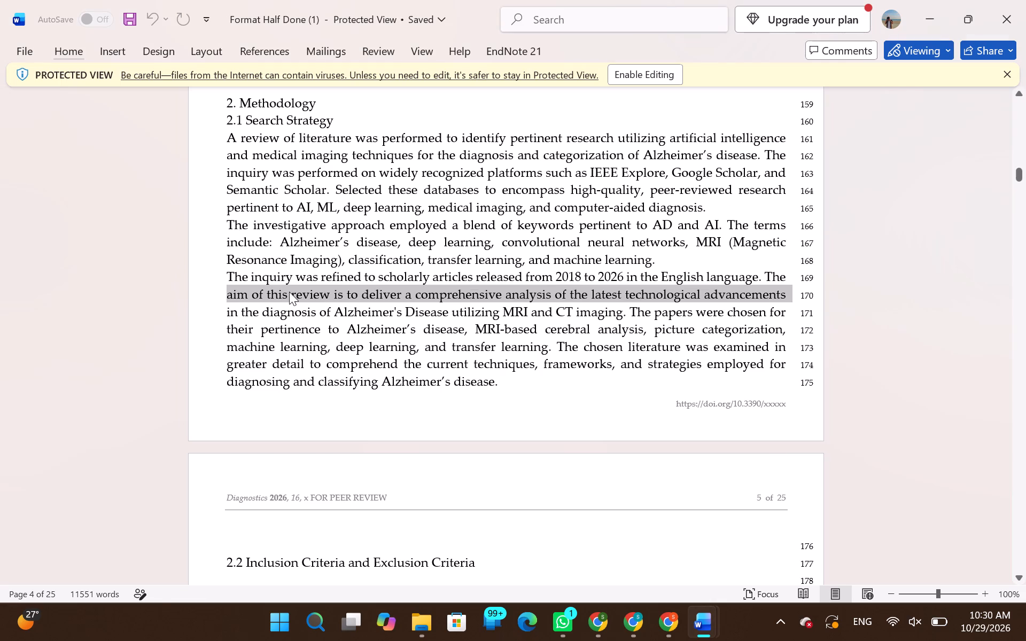
pyautogui.click(430, 320)
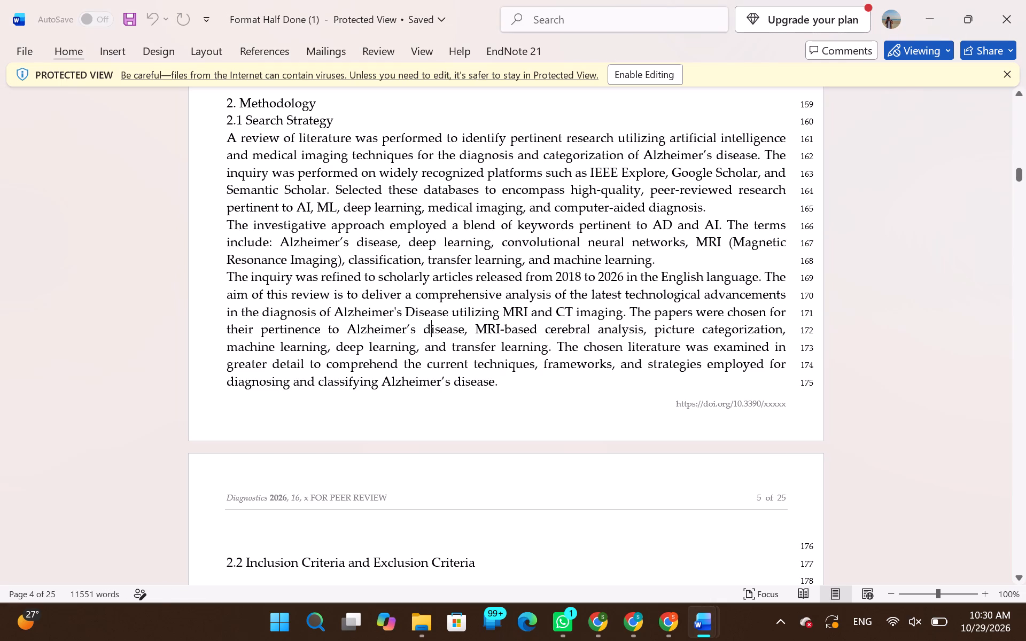
pyautogui.doubleClick(462, 296)
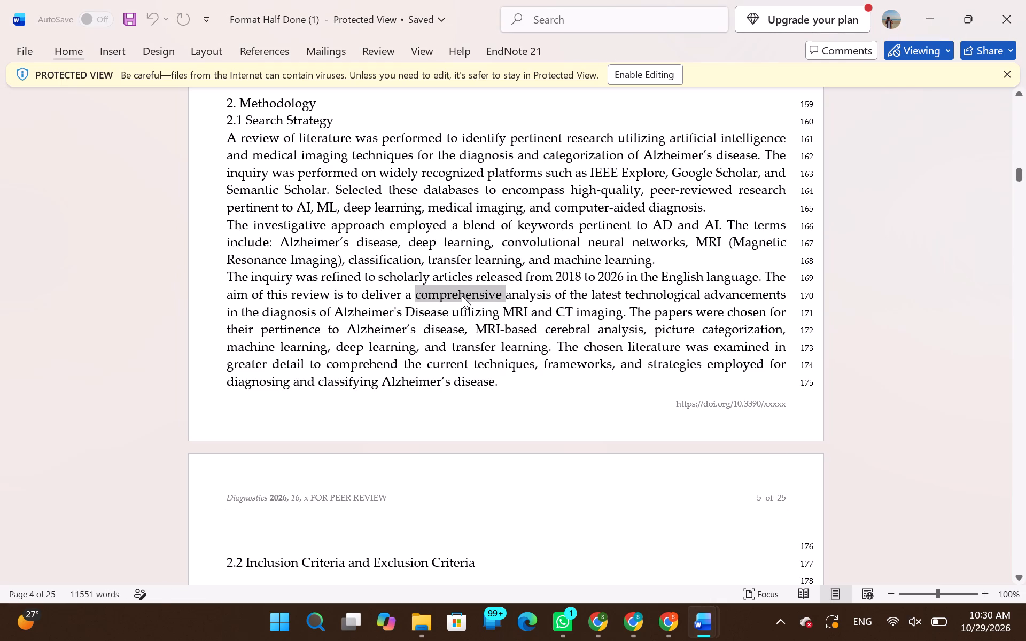
pyautogui.hotkey('ctrl', 'shift', 'Right')
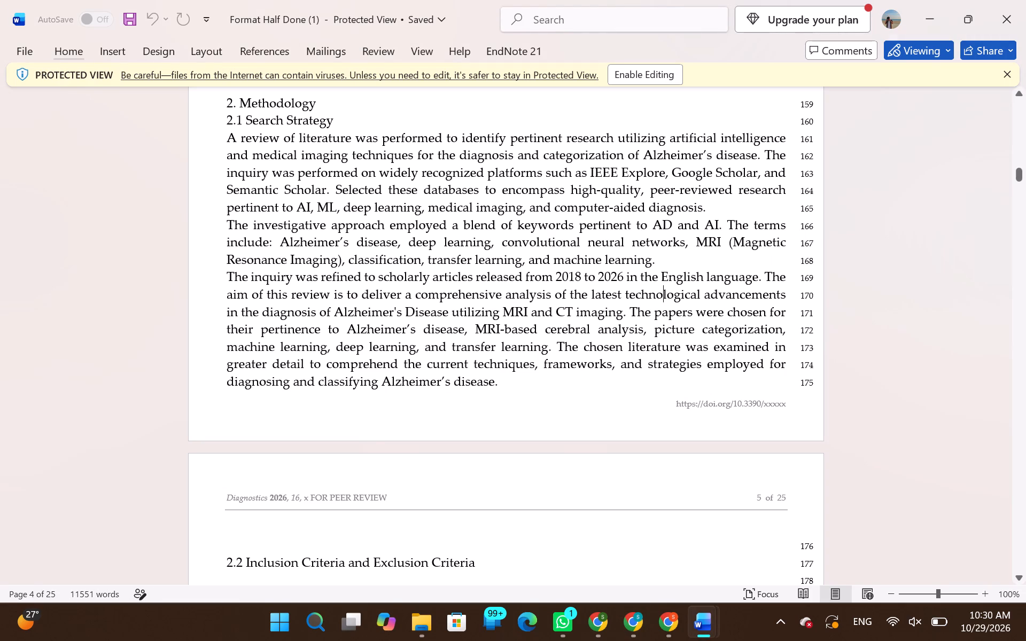
pyautogui.click(569, 341)
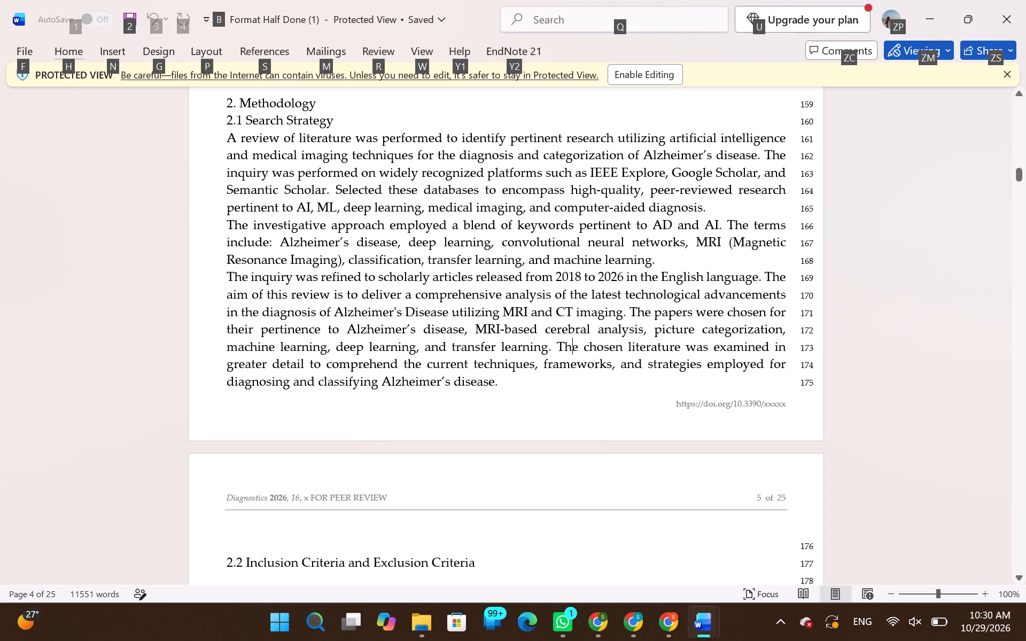
pyautogui.hotkey('alt', 'Tab')
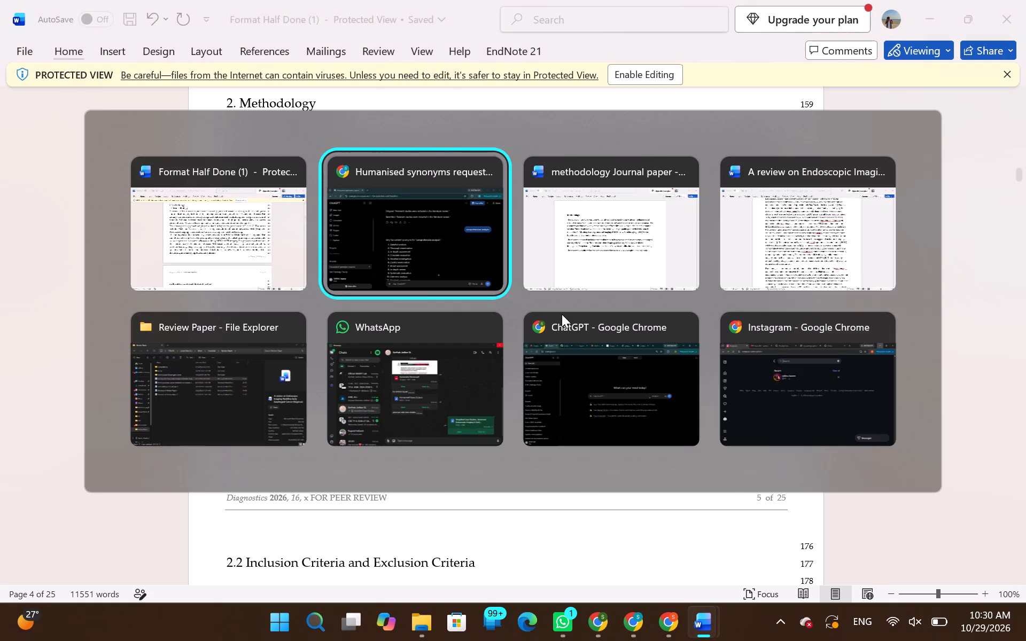
pyautogui.hotkey('alt', 'Tab')
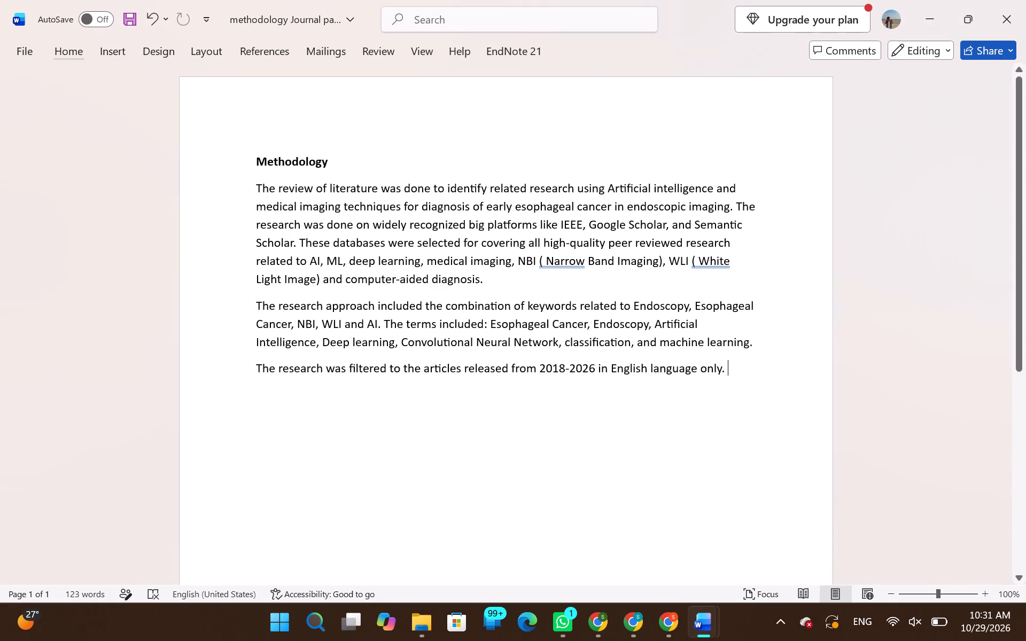
pyautogui.write('The')
pyautogui.press('space')
pyautogui.press('BackSpace')
pyautogui.press('BackSpace')
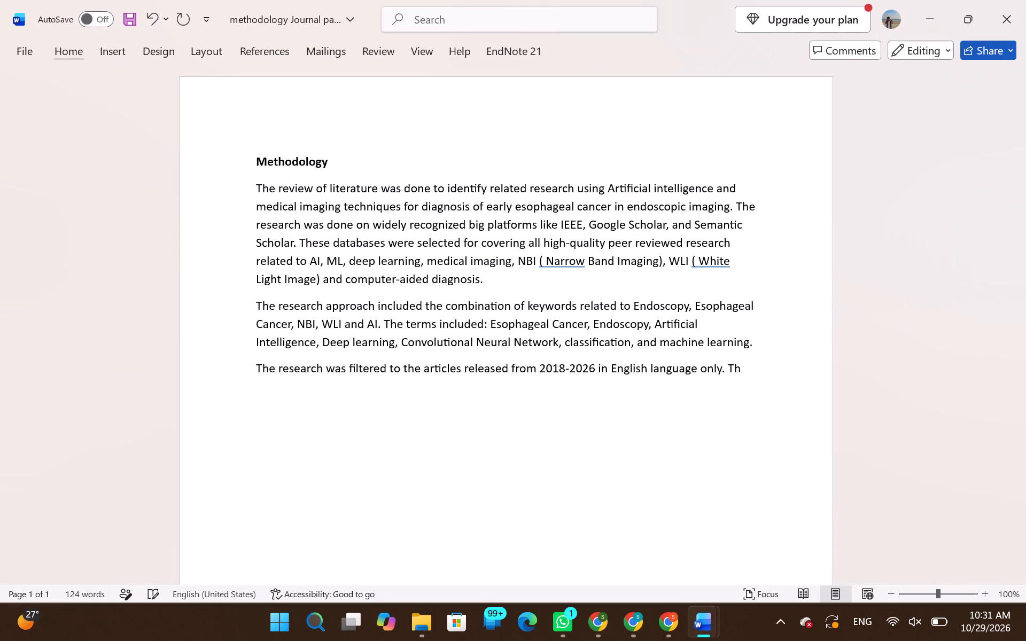
pyautogui.press('BackSpace')
pyautogui.press('BackSpace')
pyautogui.write('The')
pyautogui.press('space')
pyautogui.hotkey('alt', 'Tab')
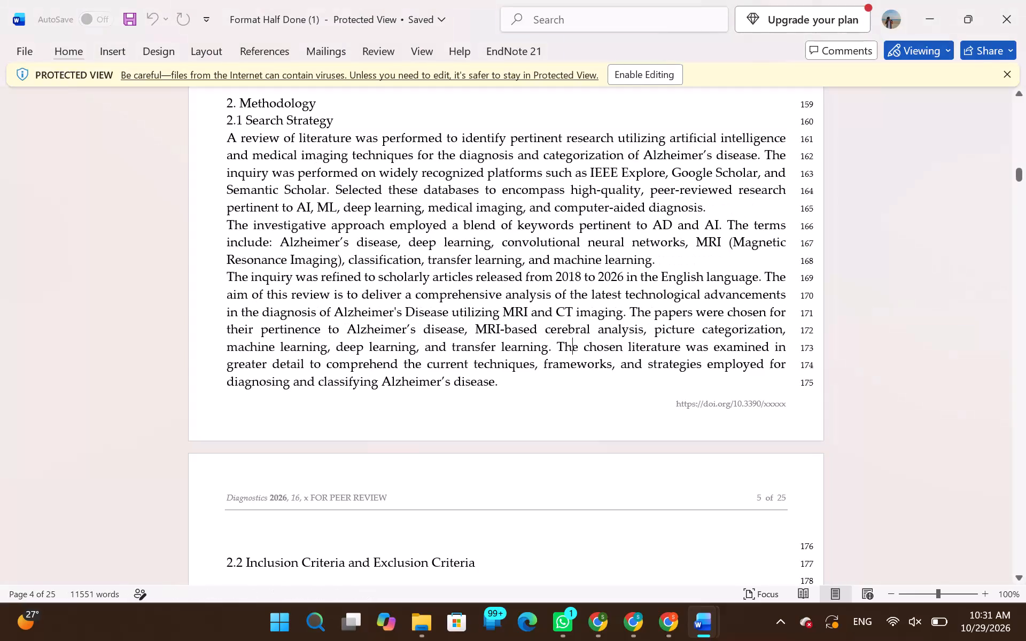
pyautogui.hotkey('alt', 'Tab')
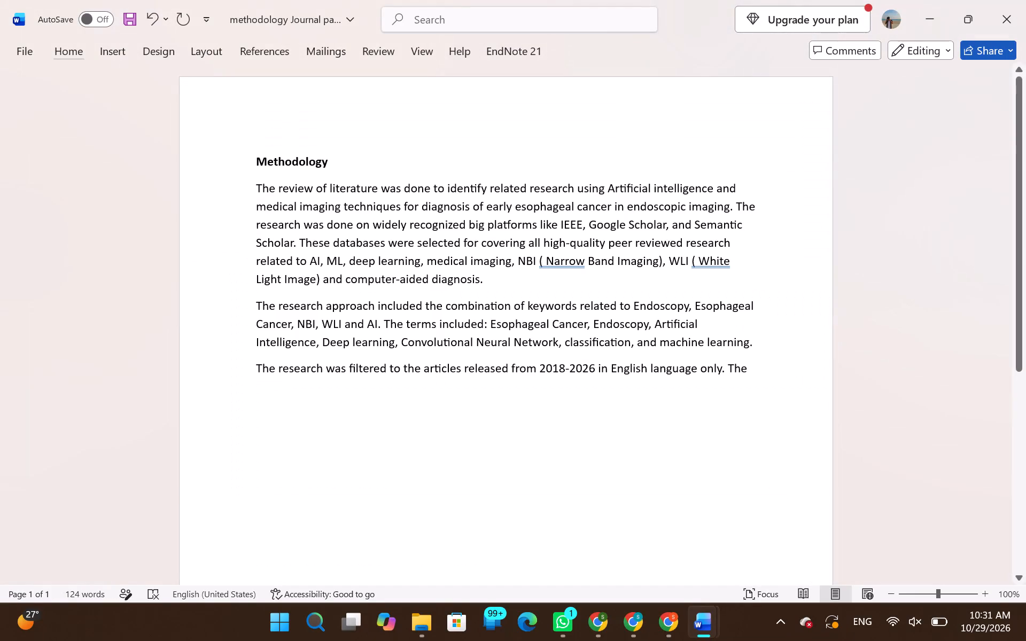
# Continue the aim sentence with 'motive of doing this research'.
pyautogui.write('motive of t')
pyautogui.press('BackSpace')
pyautogui.write('doing this rea')
pyautogui.press('BackSpace')
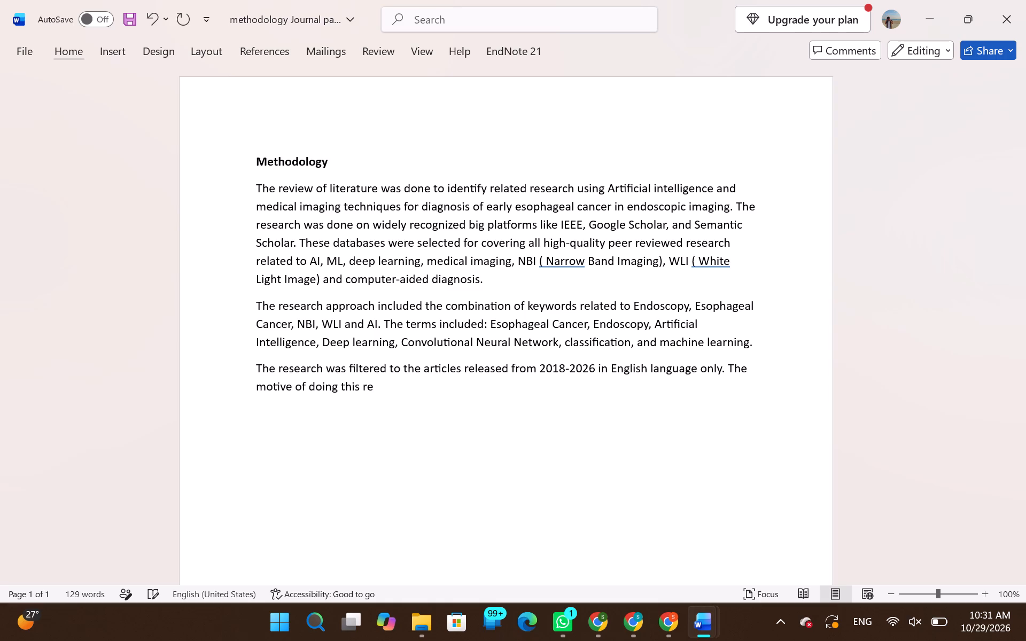
pyautogui.write('ss')
pyautogui.press('BackSpace')
pyautogui.write('earcha')
pyautogui.press('space')
pyautogui.press('BackSpace')
pyautogui.press('BackSpace')
# Recheck the reference wording and replace 'this research' with 'this review is' in the aim sentence.
pyautogui.hotkey('alt', 'Tab')
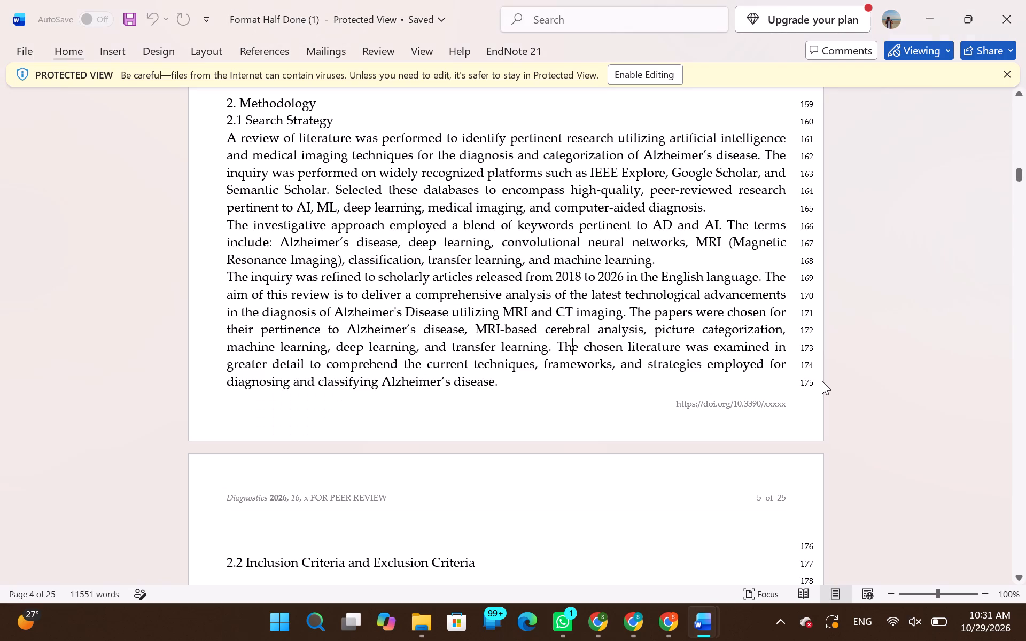
pyautogui.hotkey('alt', 'Tab')
pyautogui.hotkey('ctrl', 'BackSpace')
pyautogui.hotkey('ctrl', 'BackSpace')
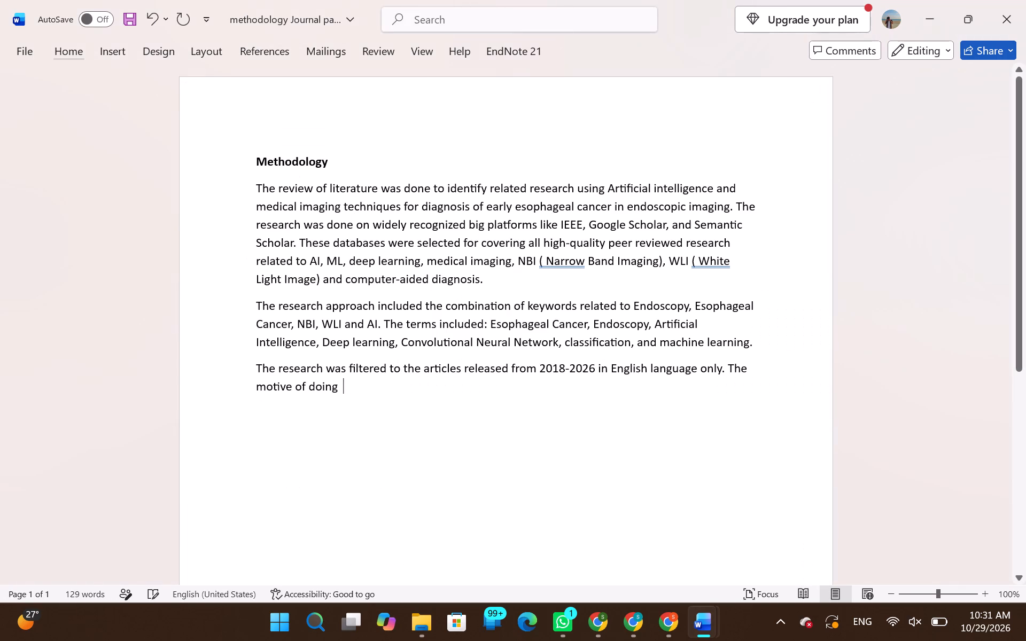
pyautogui.write('this review is')
pyautogui.press('space')
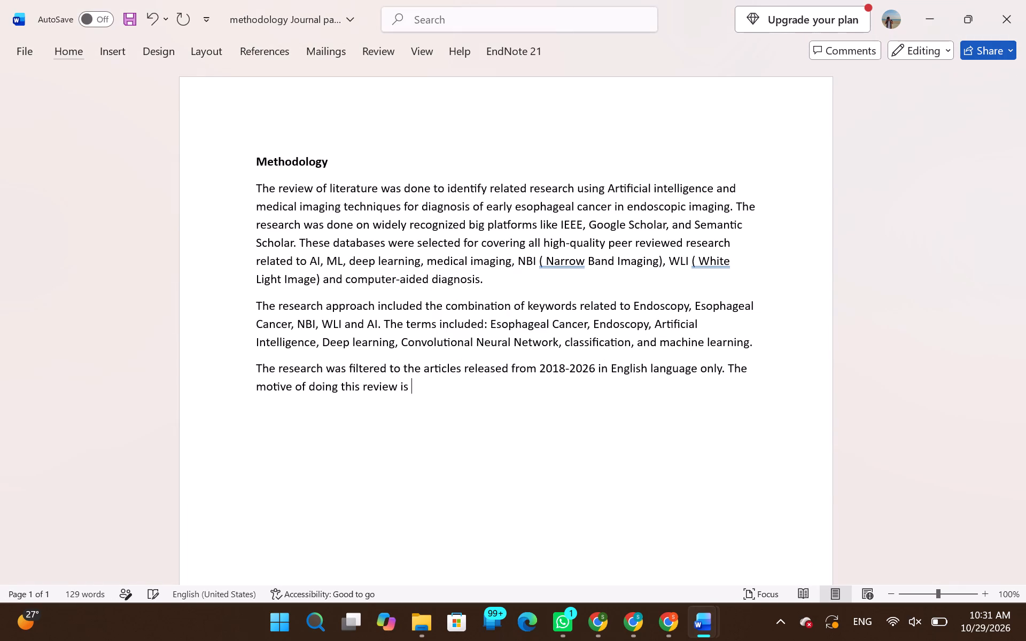
# Continue the aim sentence with 'to deliver', following the reference paper's wording.
pyautogui.hotkey('alt', 'Tab')
pyautogui.hotkey('alt', 'Tab')
pyautogui.write('to deliver')
pyautogui.press('space')
pyautogui.hotkey('alt', 'Tab')
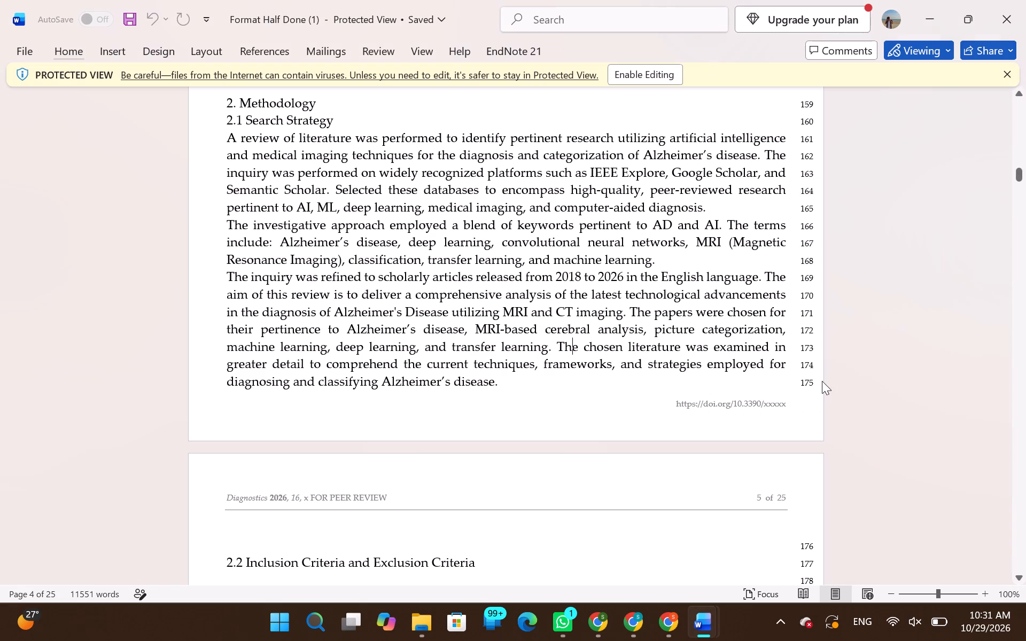
pyautogui.hotkey('alt', 'Tab')
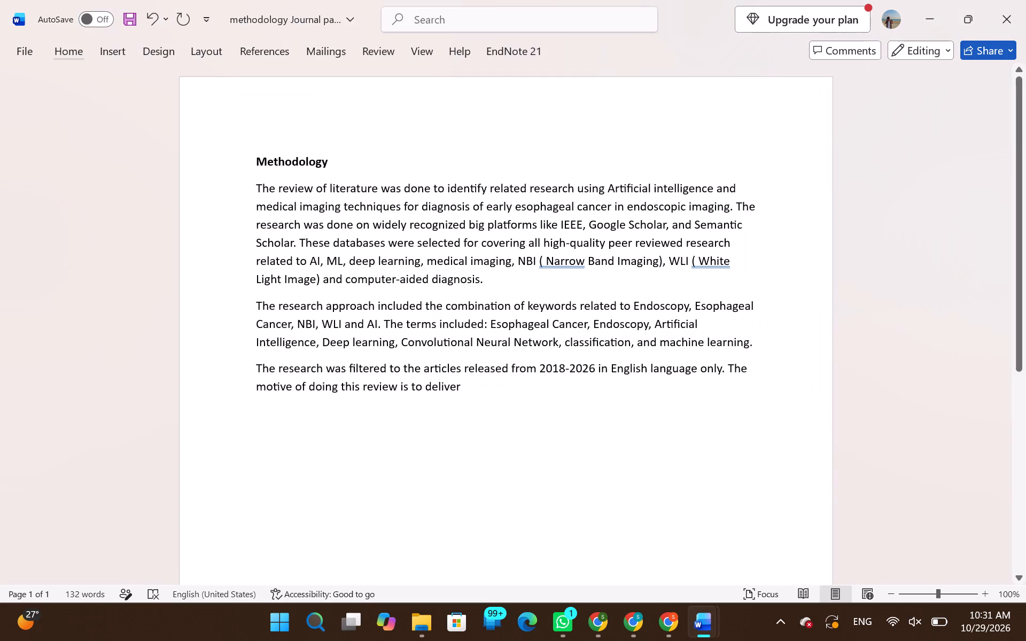
pyautogui.write('a')
pyautogui.press('space')
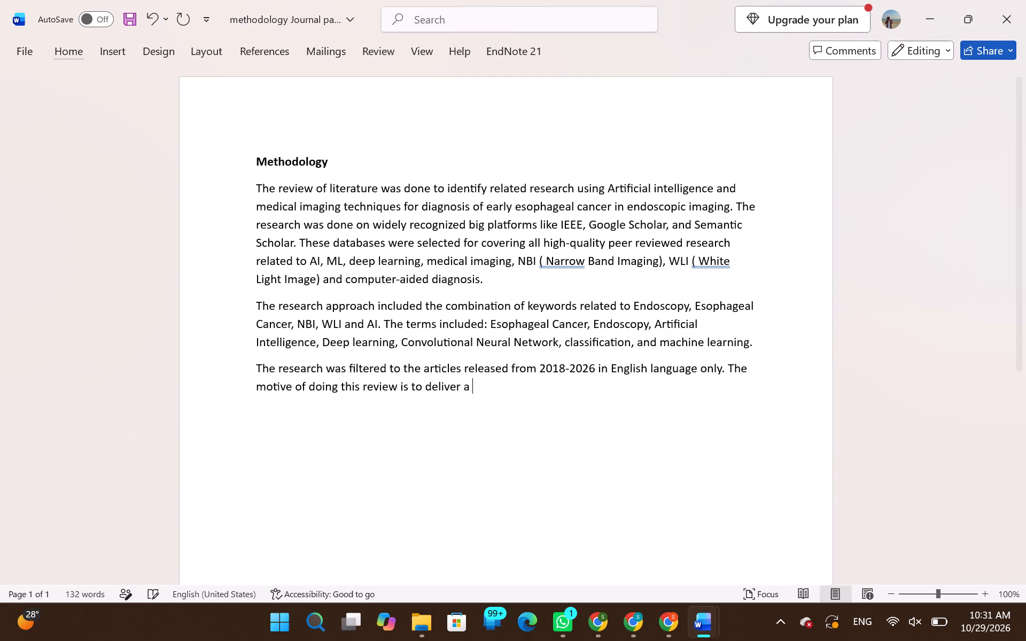
pyautogui.hotkey('ctrl', 'BackSpace')
pyautogui.hotkey('ctrl', 'BackSpace')
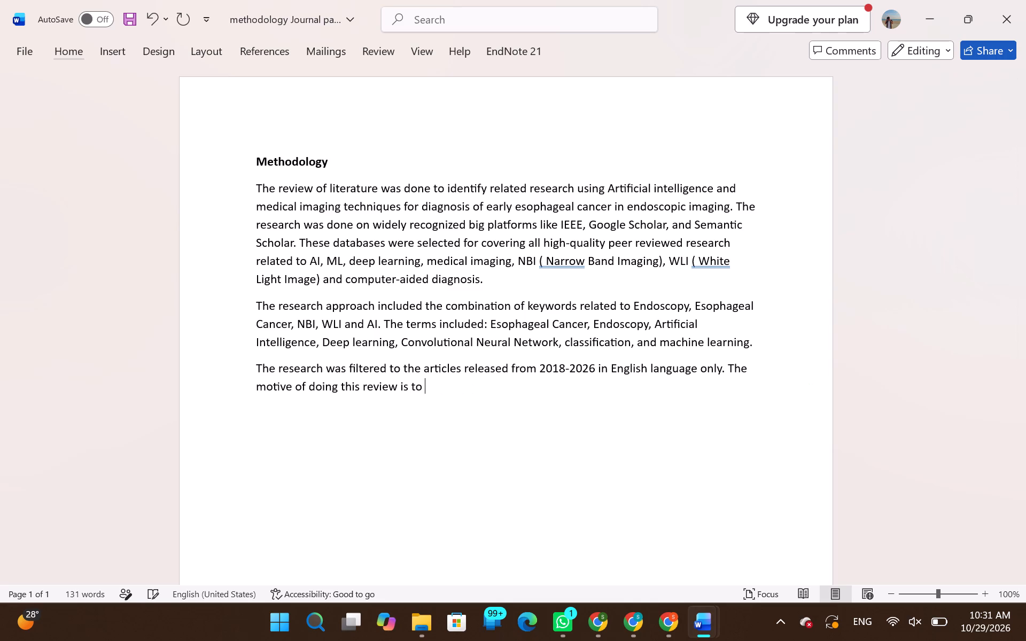
pyautogui.write('deliver')
pyautogui.press('space')
# Recheck the reference paper's aim sentence and continue the matching sentence with 'detailed analysis on how new technologies are developed to'.
pyautogui.hotkey('alt', 'Tab')
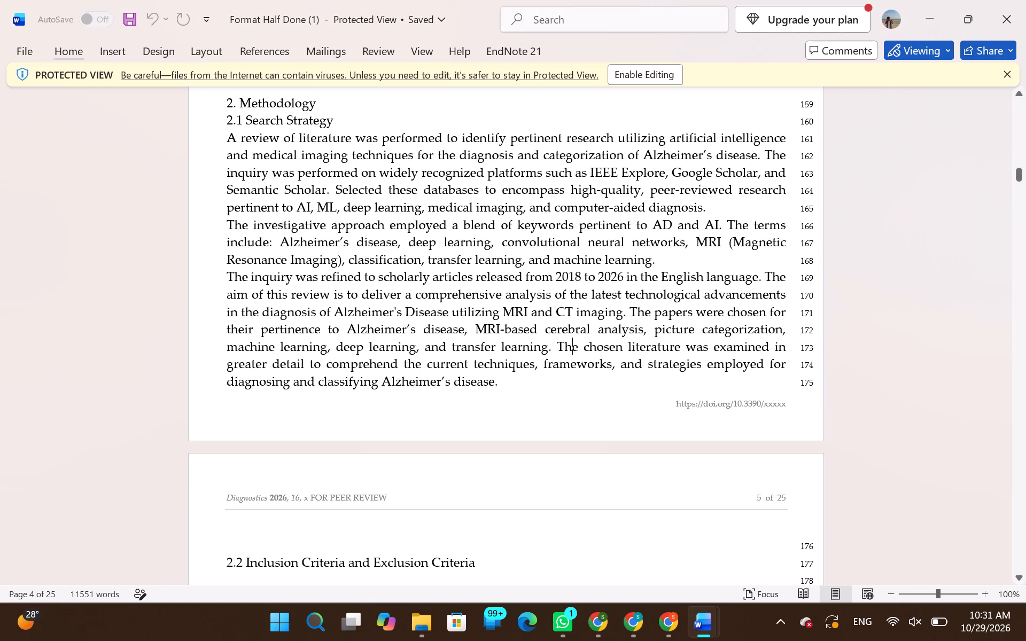
pyautogui.hotkey('alt', 'Tab')
pyautogui.write('detailed al')
pyautogui.press('BackSpace')
pyautogui.press('a')
pyautogui.press('BackSpace')
pyautogui.press('BackSpace')
pyautogui.write('ana')
pyautogui.write('lysis')
pyautogui.press('space')
pyautogui.write('on how')
pyautogui.press('space')
pyautogui.write('new technolo')
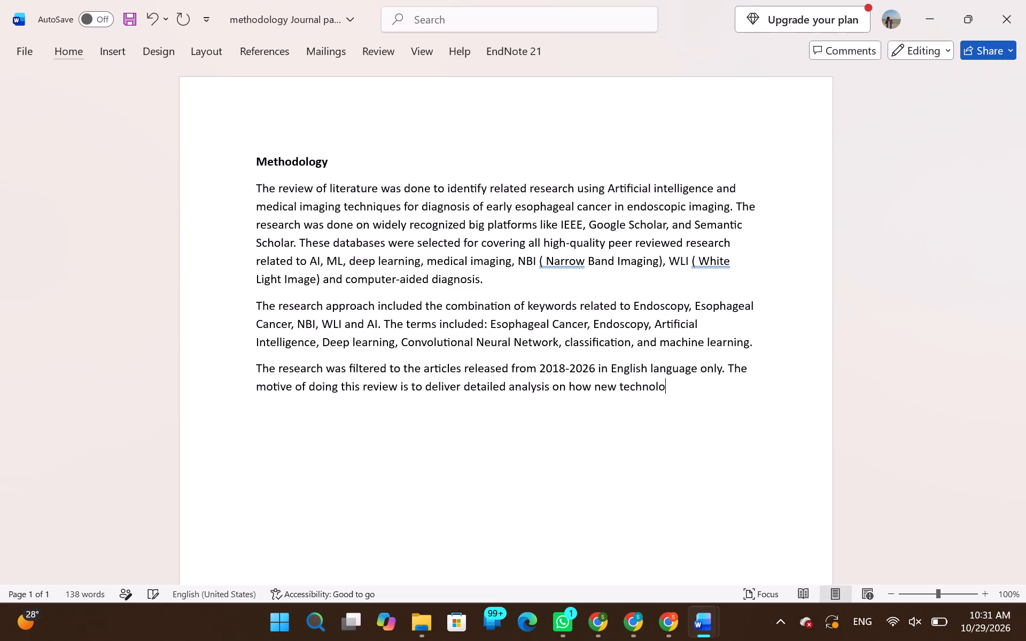
pyautogui.write('gies are developed to')
pyautogui.press('space')
# Recheck the reference wording and replace the trailing 'to' in the aim sentence with 'for diagnosis of Early esophageal cancer'.
pyautogui.hotkey('alt', 'Tab')
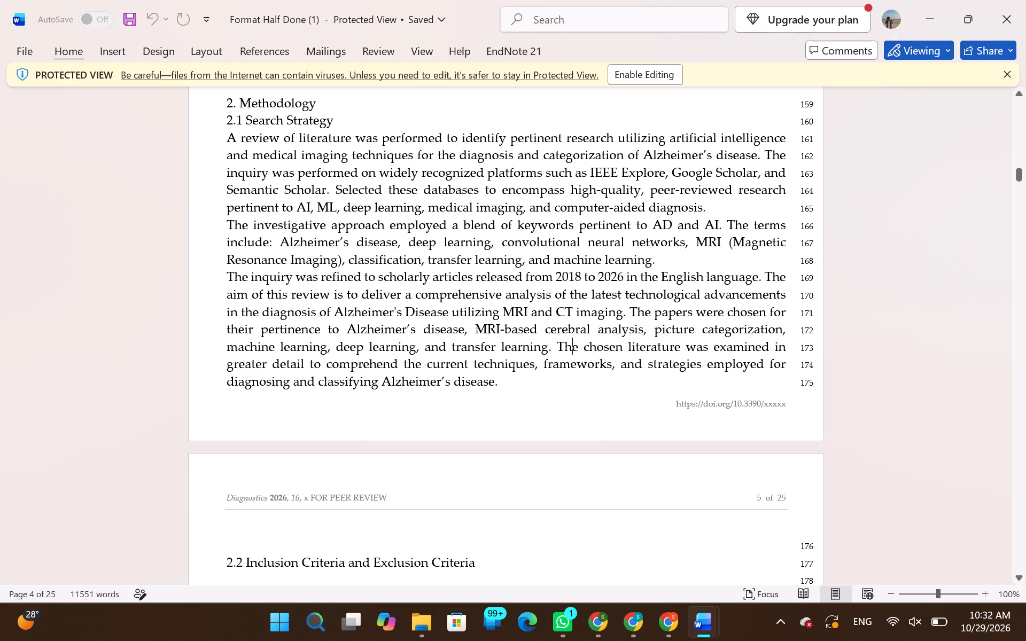
pyautogui.hotkey('alt', 'Tab')
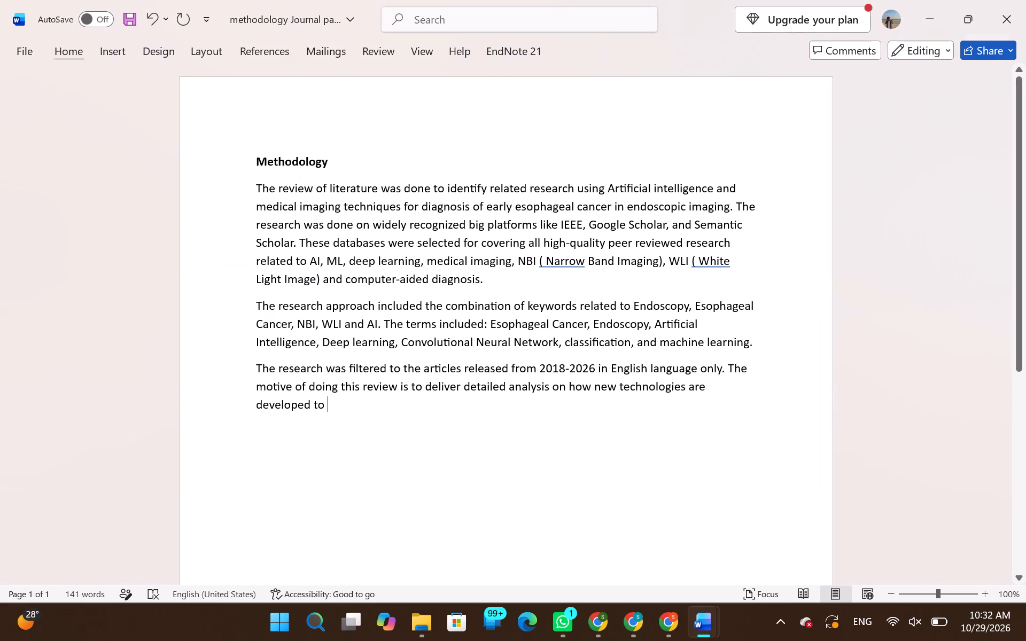
pyautogui.press('BackSpace')
pyautogui.press('BackSpace')
pyautogui.press('BackSpace')
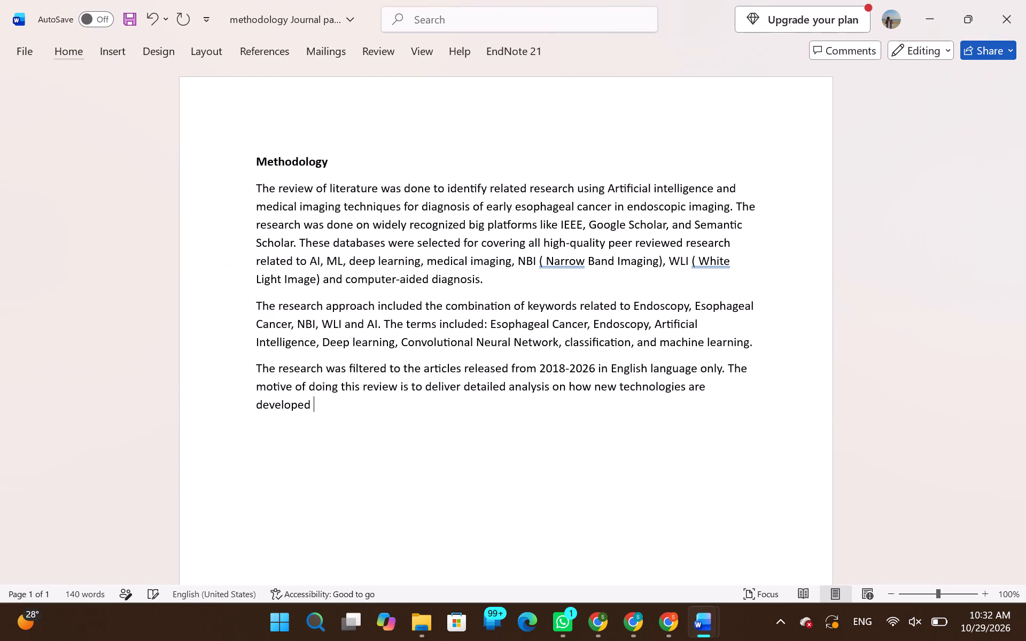
pyautogui.write('for dignosis o')
pyautogui.write('f')
pyautogui.press('space')
pyautogui.write('Er')
pyautogui.press('BackSpace')
pyautogui.write('arly e')
pyautogui.write('so')
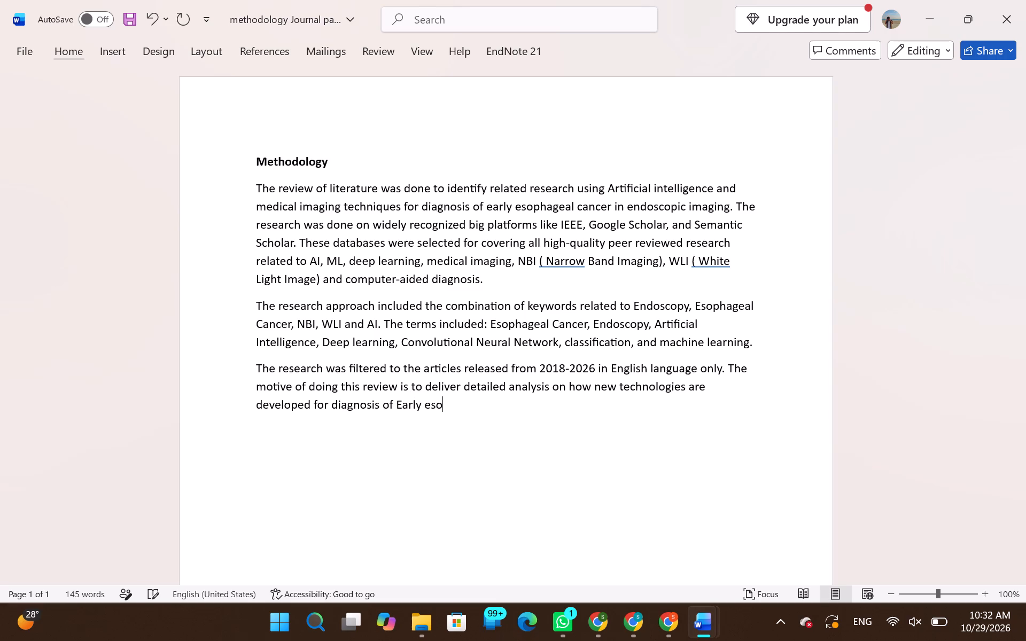
pyautogui.write('pha')
pyautogui.write('geal')
pyautogui.press('space')
pyautogui.write('cancer')
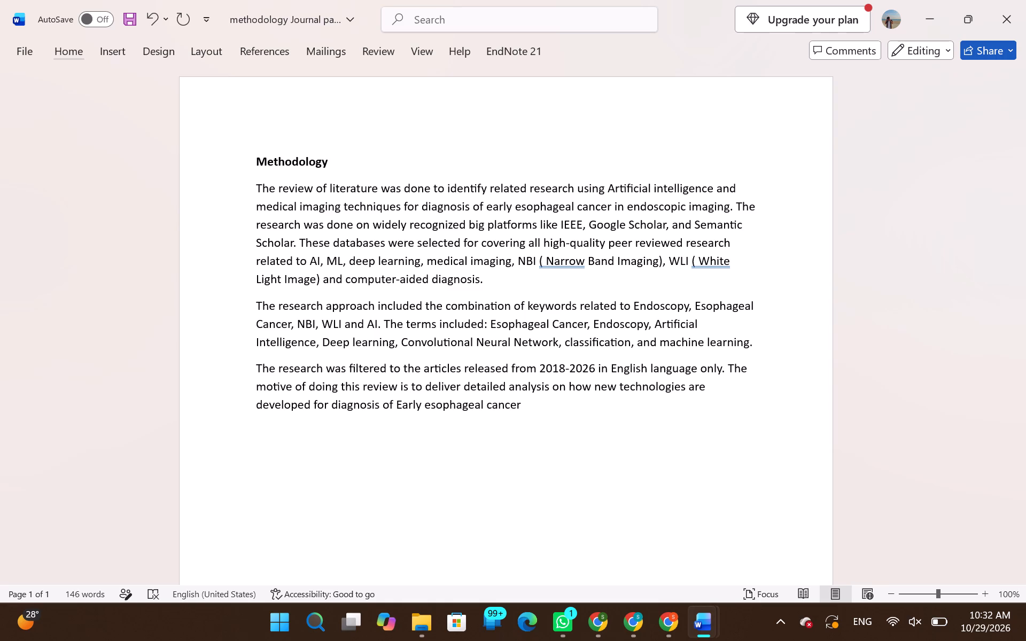
# Continue the aim sentence with 'using Endoscopy' after 'Early esophageal cancer'.
pyautogui.press('space')
pyautogui.write('in')
pyautogui.press('space')
pyautogui.press('BackSpace')
pyautogui.press('BackSpace')
pyautogui.press('BackSpace')
pyautogui.write('using')
pyautogui.press('space')
pyautogui.write('Endo')
pyautogui.write('scopy')
# Check the reference paper and the title of the 'A review on Endoscopic Imaging' document for how the imaging technique is worded.
pyautogui.hotkey('alt', 'Tab')
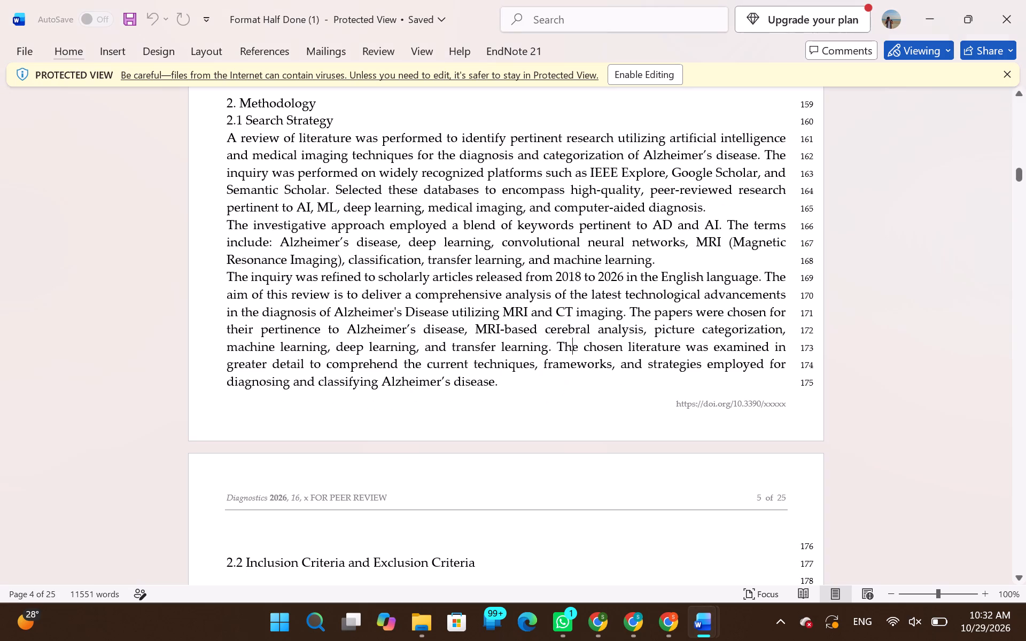
pyautogui.hotkey('alt', 'Tab')
pyautogui.hotkey('alt', 'Tab')
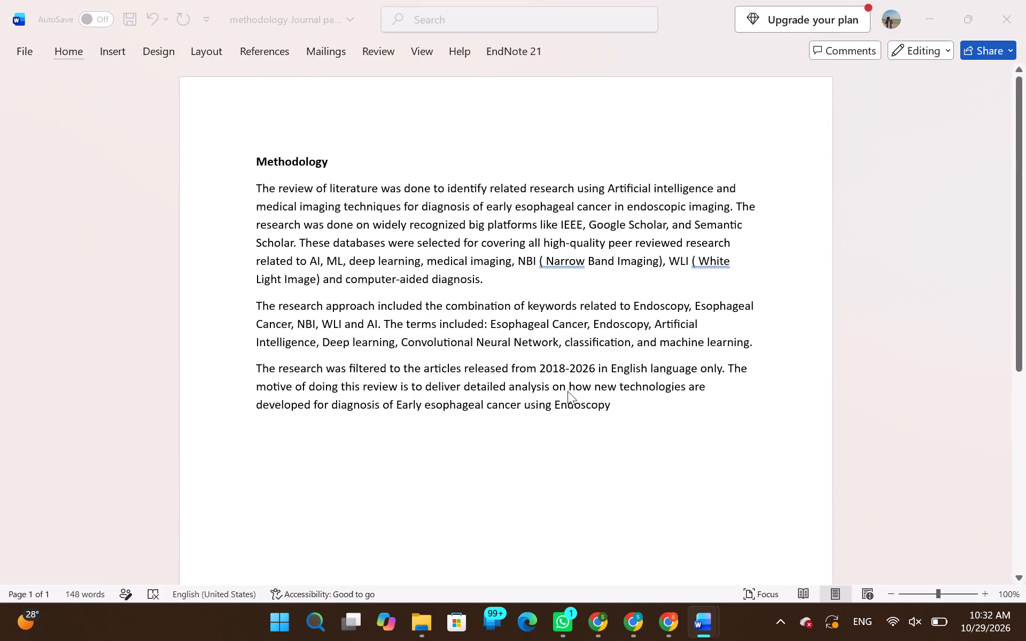
pyautogui.hotkey('alt', 'Tab')
pyautogui.hotkey('alt', 'Tab')
pyautogui.scroll(7, 588, 341)
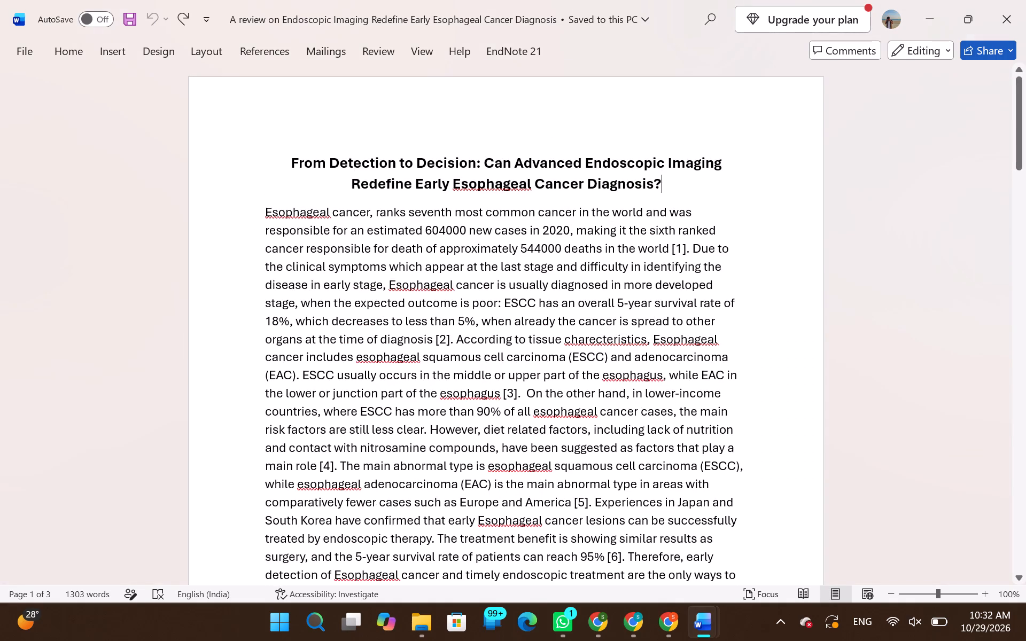
pyautogui.moveTo(489, 161); pyautogui.dragTo(692, 170)
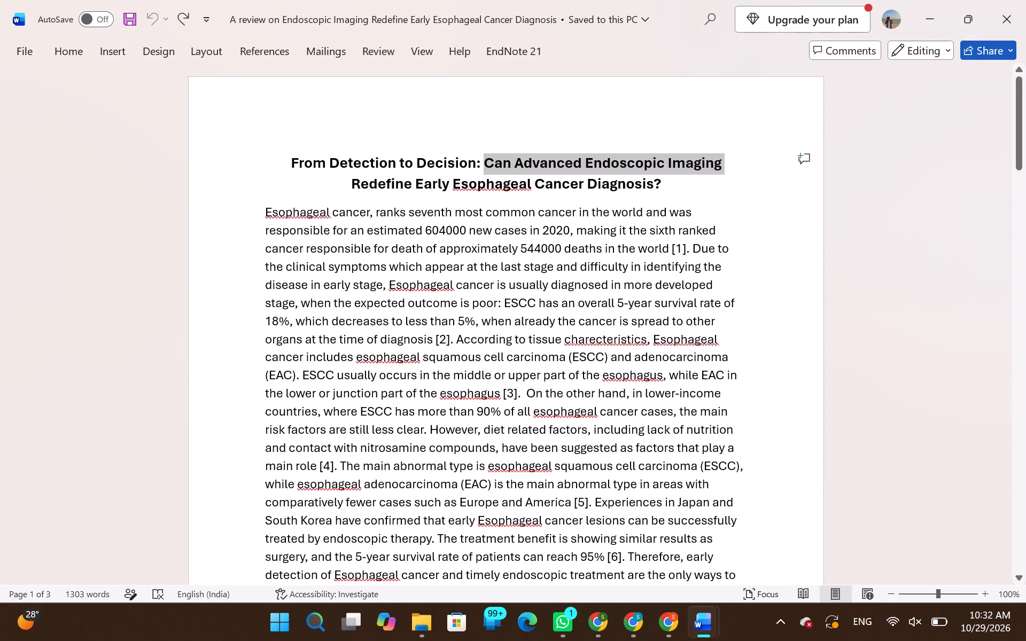
pyautogui.moveTo(692, 170); pyautogui.dragTo(687, 180)
pyautogui.hotkey('alt', 'Tab')
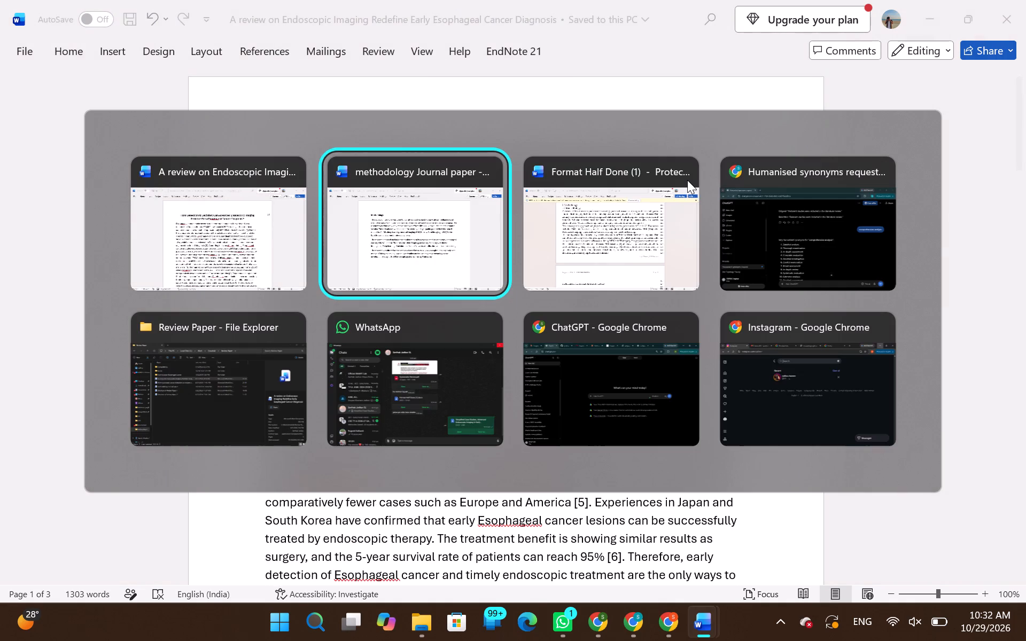
pyautogui.hotkey('alt', 'Tab')
pyautogui.hotkey('alt', 'Tab')
pyautogui.hotkey('alt', 'Tab')
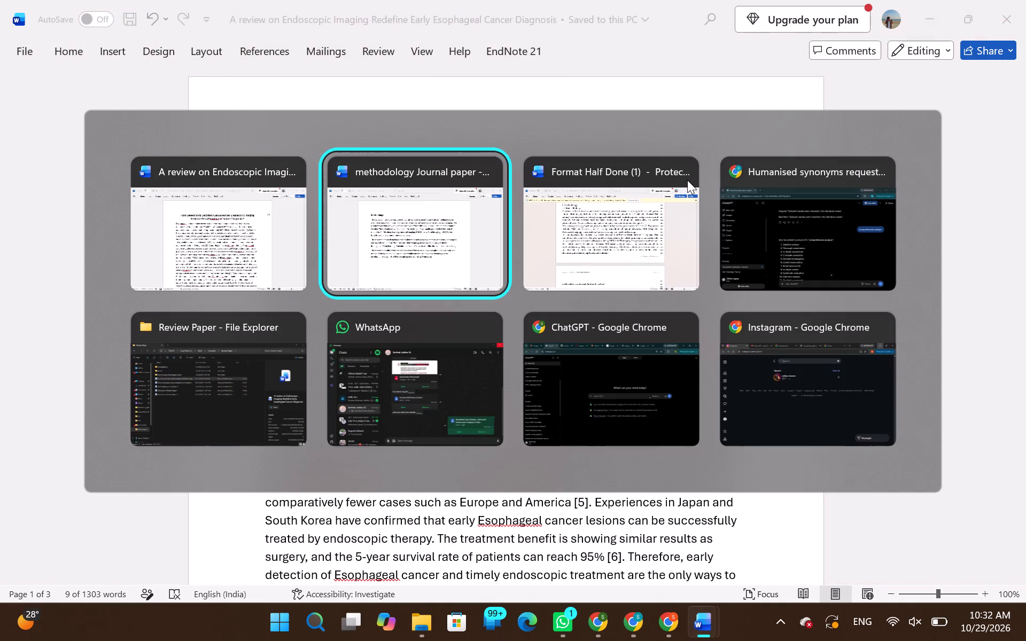
pyautogui.hotkey('alt', 'Tab')
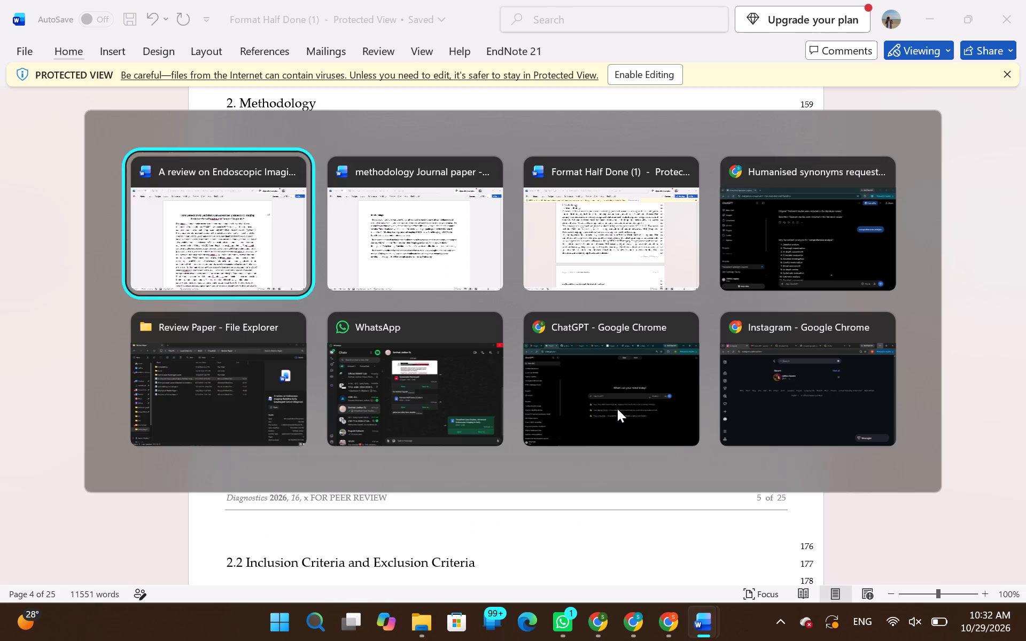
pyautogui.hotkey('alt', 'Tab')
pyautogui.hotkey('alt', 'Tab')
pyautogui.hotkey('alt', 'Tab')
pyautogui.hotkey('alt', 'Tab')
pyautogui.hotkey('alt', 'Tab')
pyautogui.hotkey('alt', 'Tab')
pyautogui.hotkey('alt', 'Tab')
pyautogui.hotkey('alt', 'Tab')
pyautogui.hotkey('alt', 'Tab')
pyautogui.hotkey('alt', 'Tab')
pyautogui.hotkey('alt', 'Tab')
pyautogui.hotkey('alt', 'Tab')
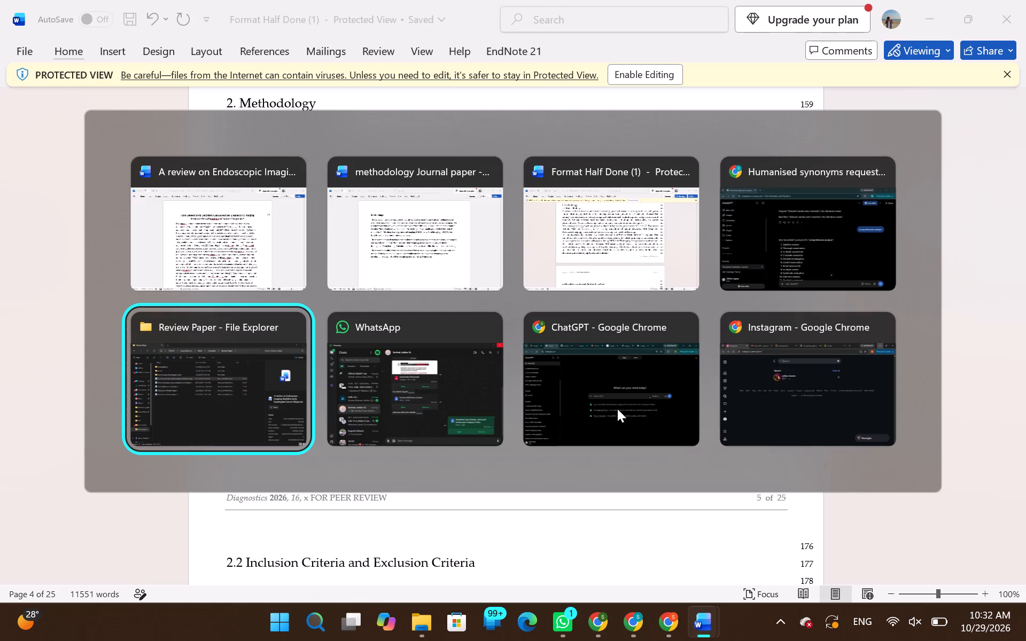
# In 'methodology Journal paper', change 'Endoscopy' at the end of the aim sentence to 'Endoscopic imaging' and end it with a full stop.
pyautogui.keyDown('alt'); pyautogui.click(426, 254); pyautogui.keyUp('alt')
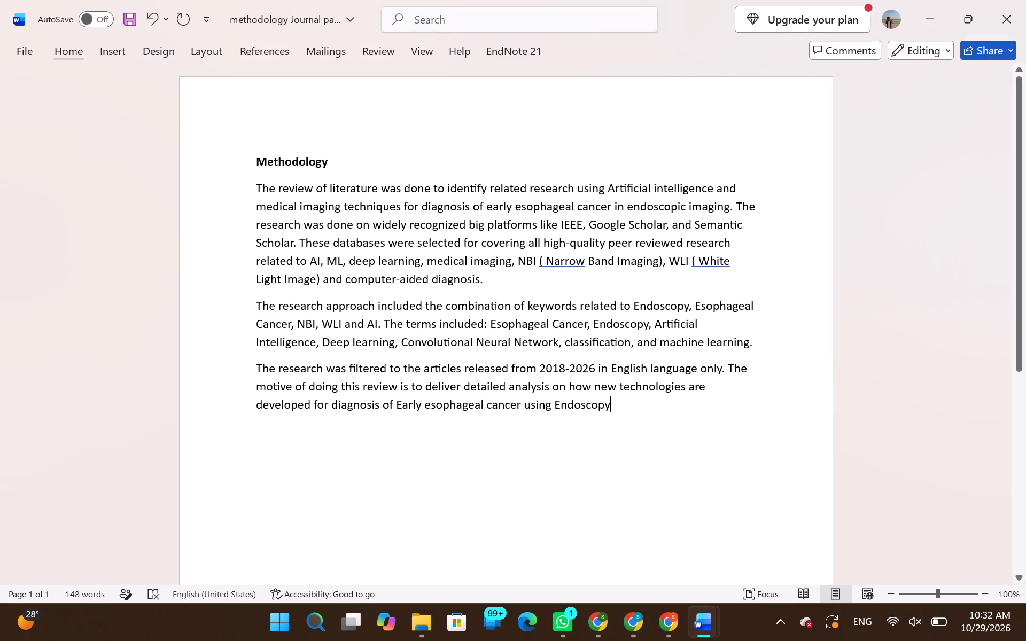
pyautogui.click(621, 408)
pyautogui.press('BackSpace')
pyautogui.write('ic imaging')
pyautogui.press('.')
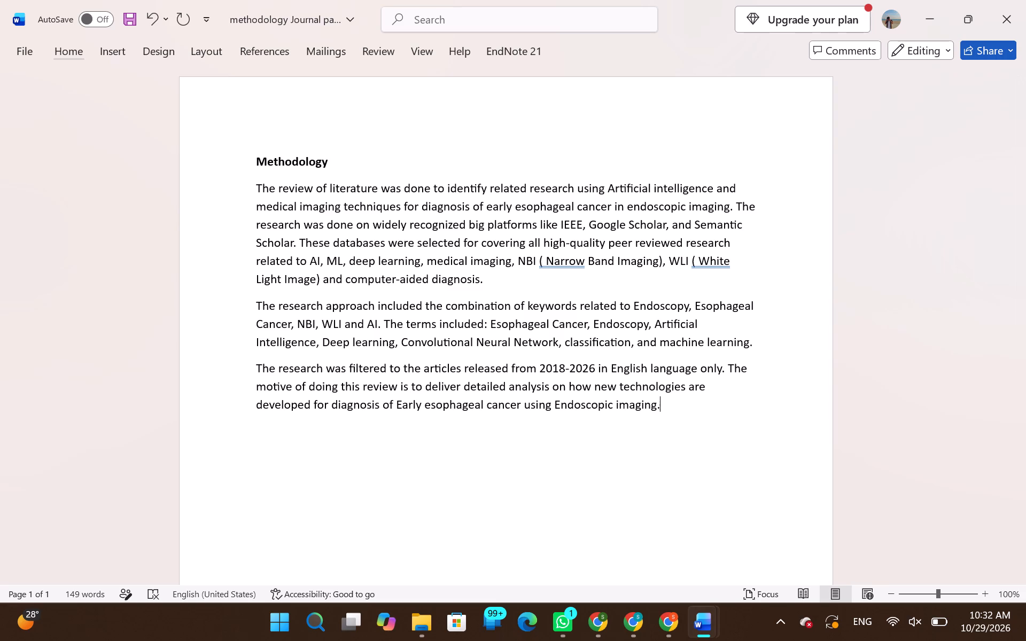
pyautogui.press('BackSpace')
pyautogui.press('.')
# Read the sentence in the reference paper's Search Strategy on how the papers were chosen.
pyautogui.hotkey('alt', 'Tab')
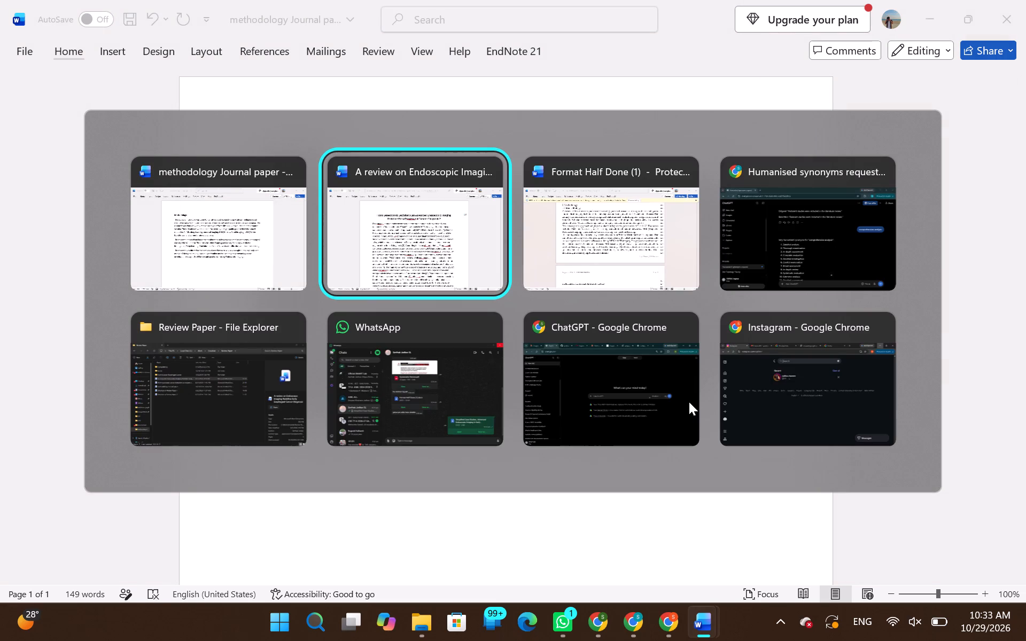
pyautogui.hotkey('alt', 'Tab')
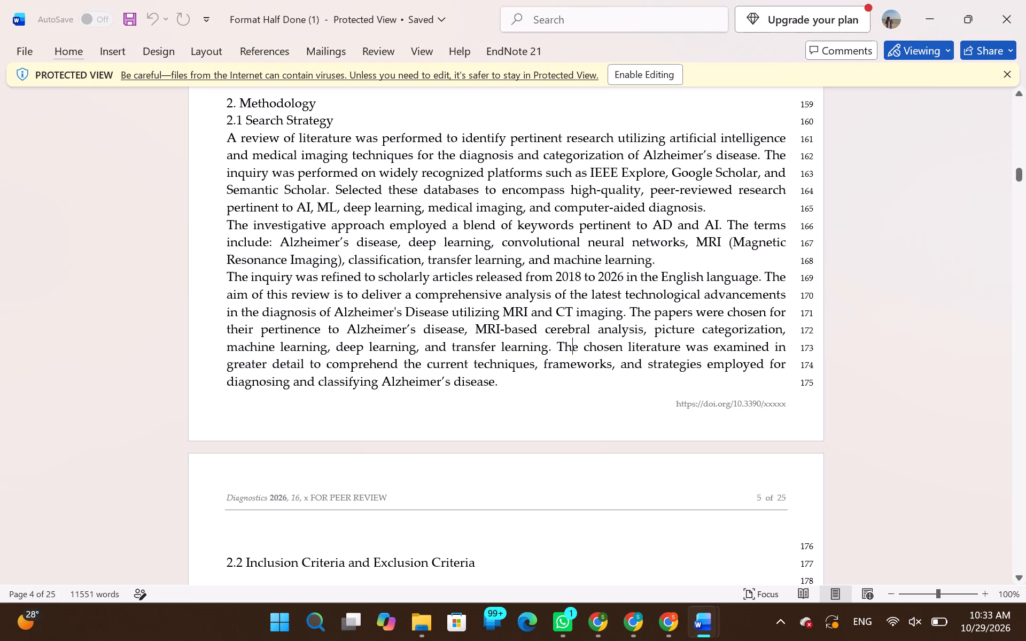
pyautogui.doubleClick(546, 289)
pyautogui.click(597, 310)
pyautogui.moveTo(632, 307); pyautogui.dragTo(683, 338)
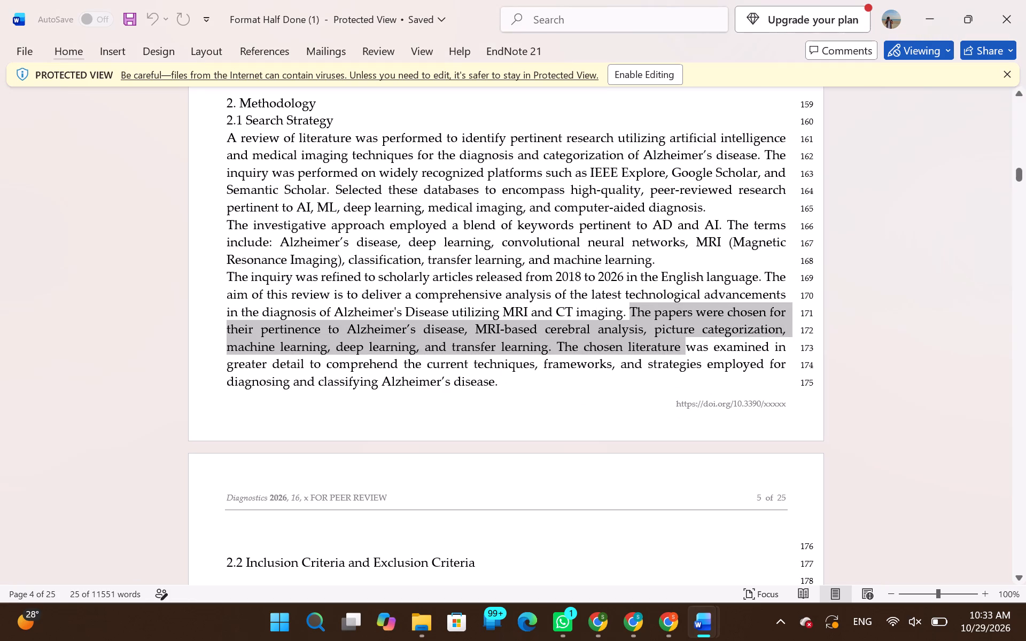
pyautogui.click(359, 303)
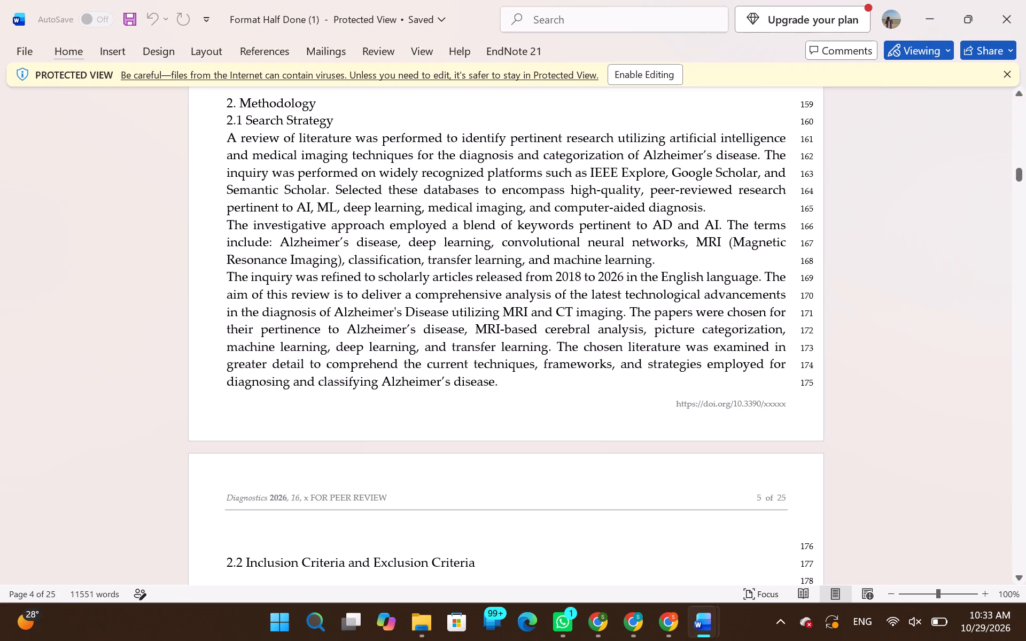
pyautogui.moveTo(263, 331); pyautogui.dragTo(322, 332)
pyautogui.hotkey('ctrl', 'c')
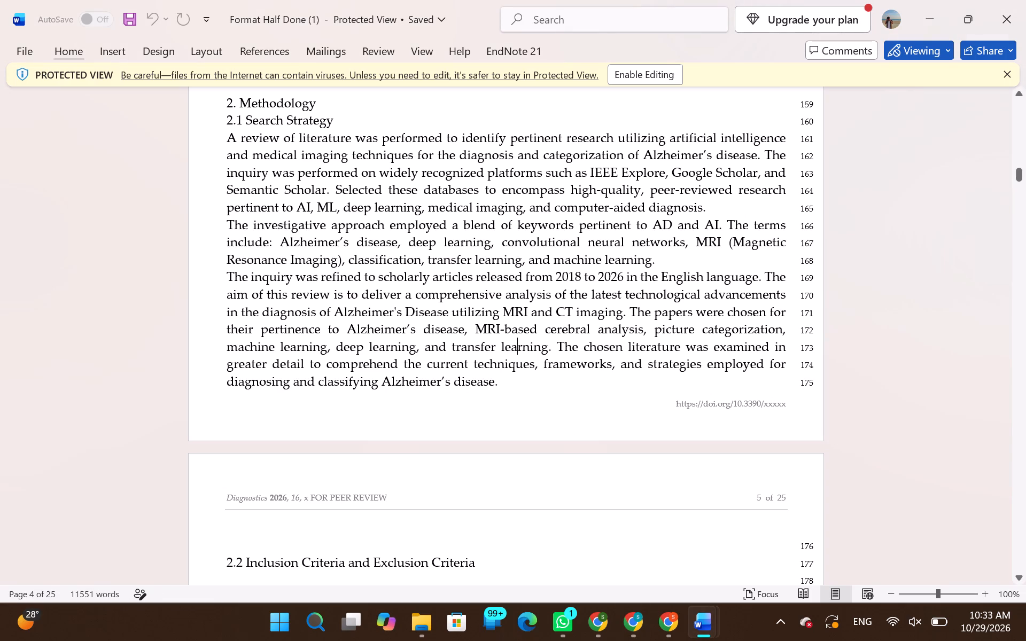
pyautogui.click(713, 321)
pyautogui.click(235, 343)
pyautogui.hotkey('alt', 'Tab')
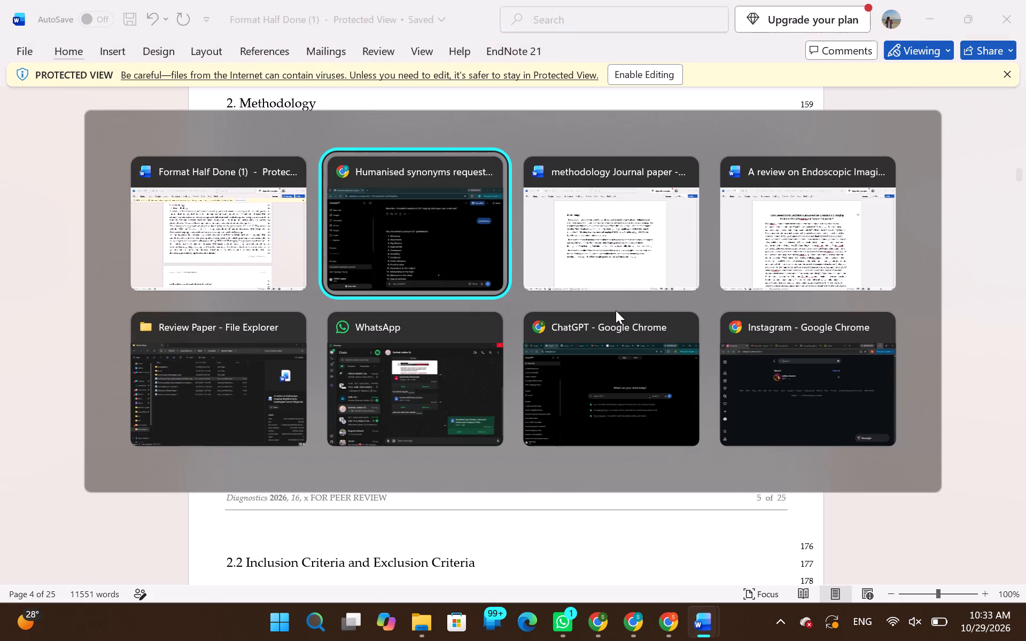
pyautogui.hotkey('alt', 'Tab')
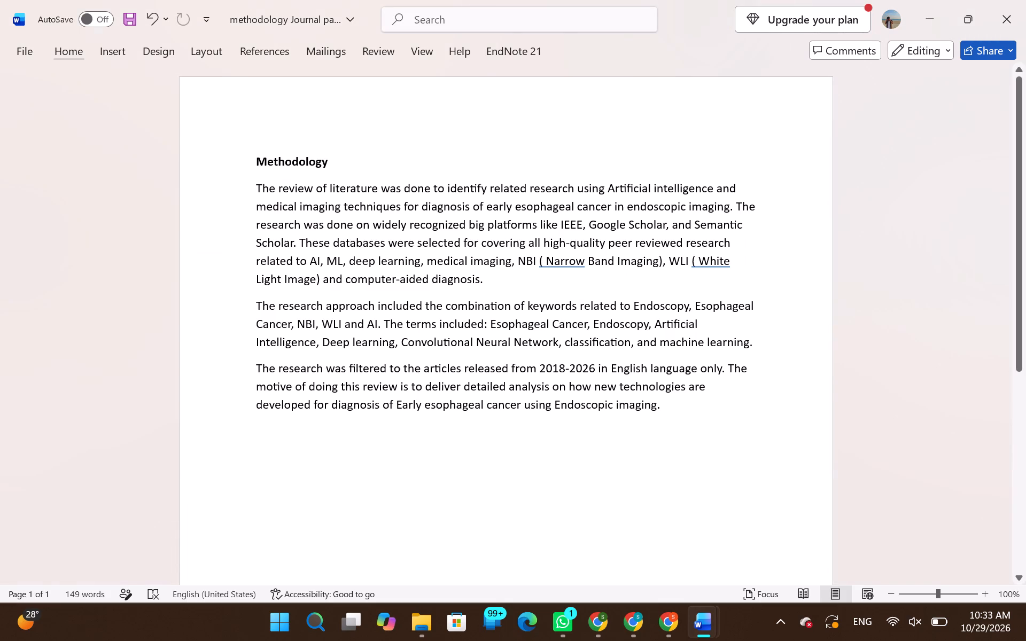
pyautogui.press('space')
pyautogui.write('The paper was choosen for')
pyautogui.press('space')
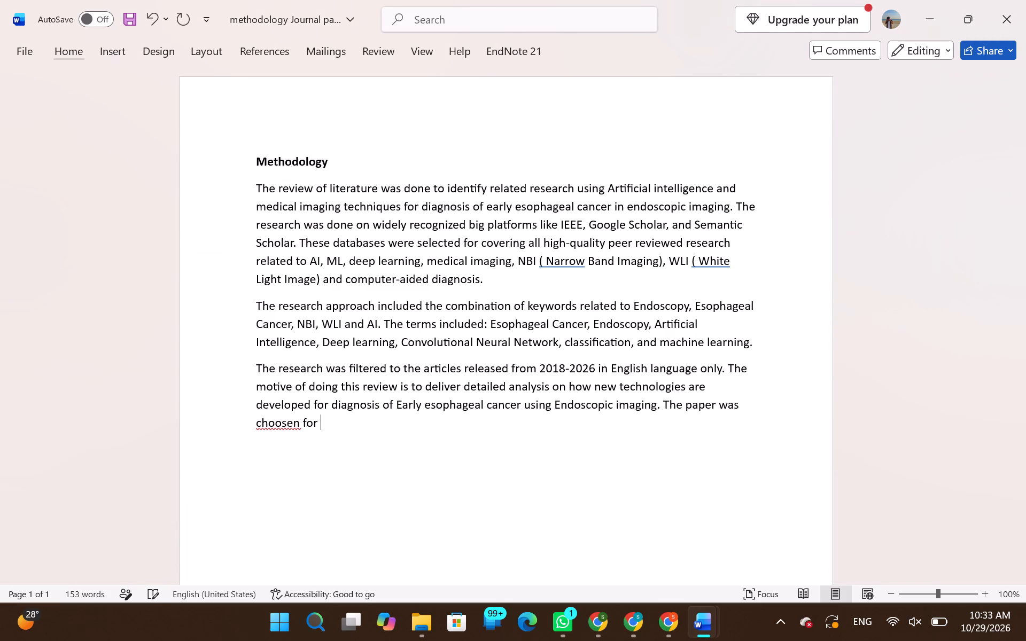
pyautogui.press('BackSpace')
pyautogui.press('BackSpace')
pyautogui.press('BackSpace')
pyautogui.press('BackSpace')
pyautogui.press('BackSpace')
pyautogui.press('BackSpace')
pyautogui.press('BackSpace')
pyautogui.press('BackSpace')
pyautogui.write('sen')
pyautogui.press('space')
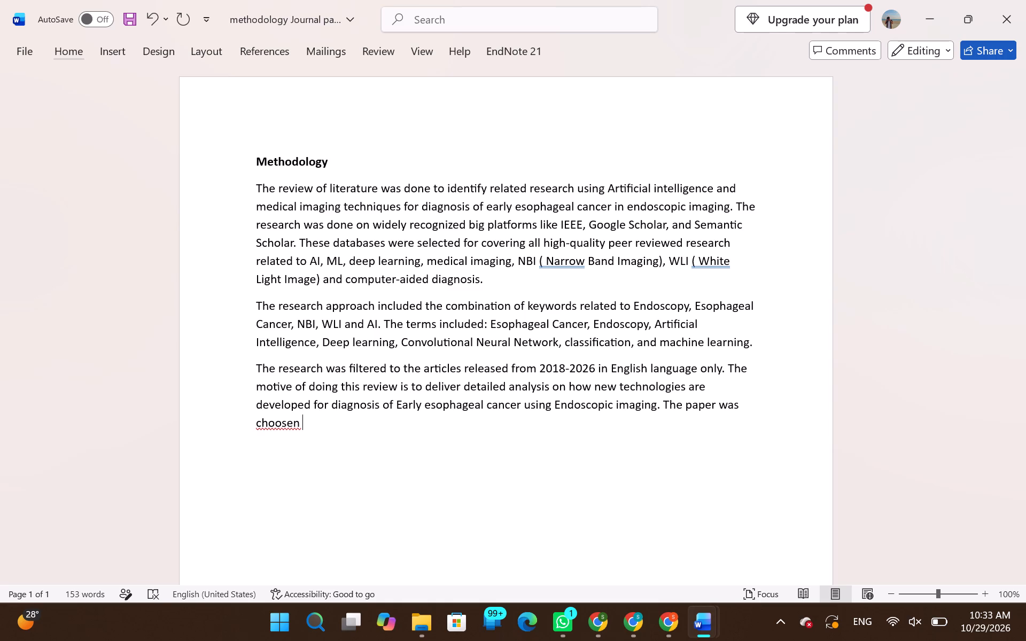
# Continue the paper selection sentence with 'related to Esophageal cancer,'.
pyautogui.write('rele')
pyautogui.press('BackSpace')
pyautogui.write('ated to Eso')
pyautogui.write('phageal Can')
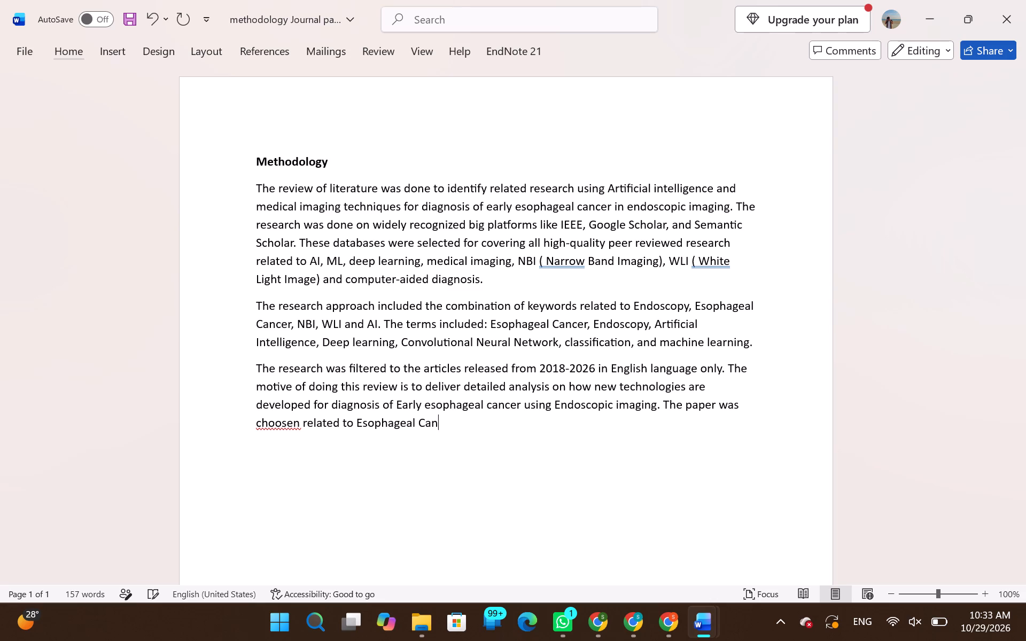
pyautogui.press('BackSpace')
pyautogui.press('BackSpace')
pyautogui.press('BackSpace')
pyautogui.write('caner,')
pyautogui.press('space')
pyautogui.press('BackSpace')
pyautogui.press('BackSpace')
pyautogui.press('BackSpace')
pyautogui.press('BackSpace')
pyautogui.write('ce,')
pyautogui.press('BackSpace')
pyautogui.write('r,')
pyautogui.press('space')
# Consult the reference paper's topic list and extend the paper selection sentence with 'Endoscopic imaging based diagnosis, artificial intelligence,'.
pyautogui.hotkey('alt', 'Tab')
pyautogui.hotkey('alt', 'Tab')
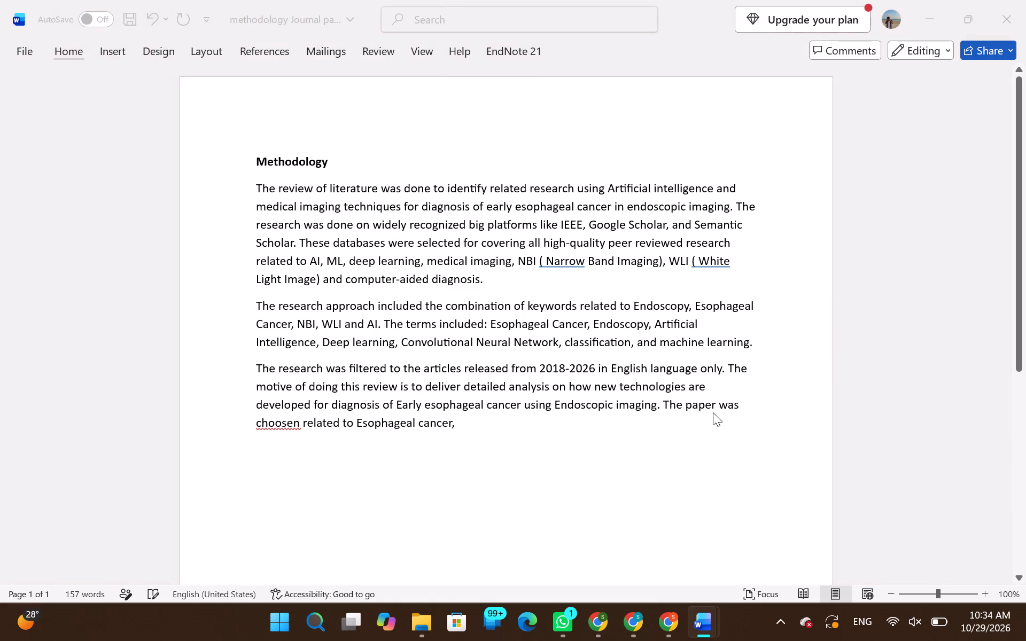
pyautogui.hotkey('alt', 'Tab')
pyautogui.hotkey('alt', 'Tab')
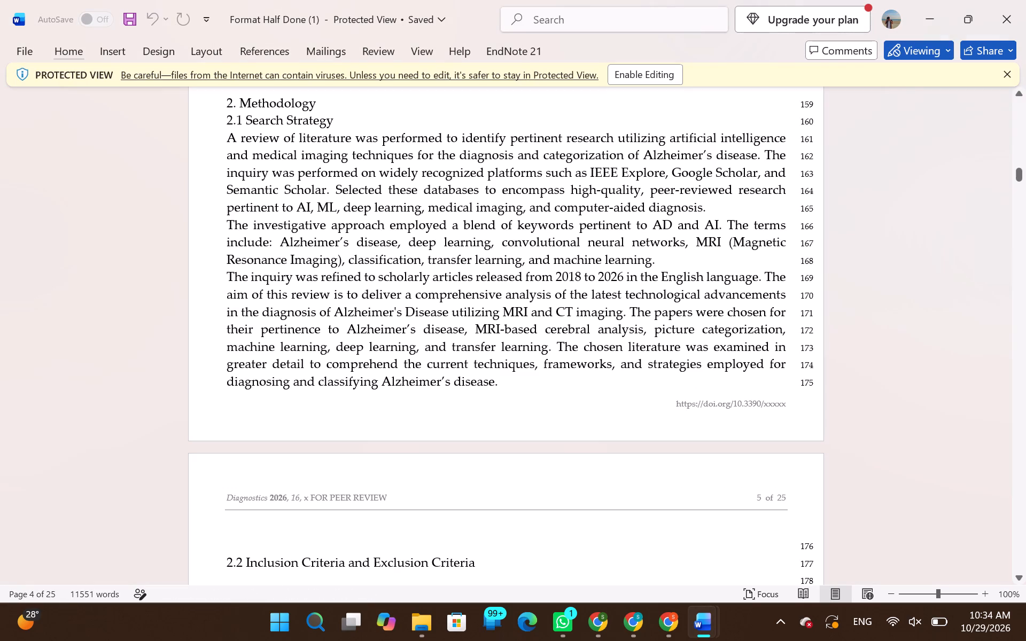
pyautogui.hotkey('alt', 'Tab')
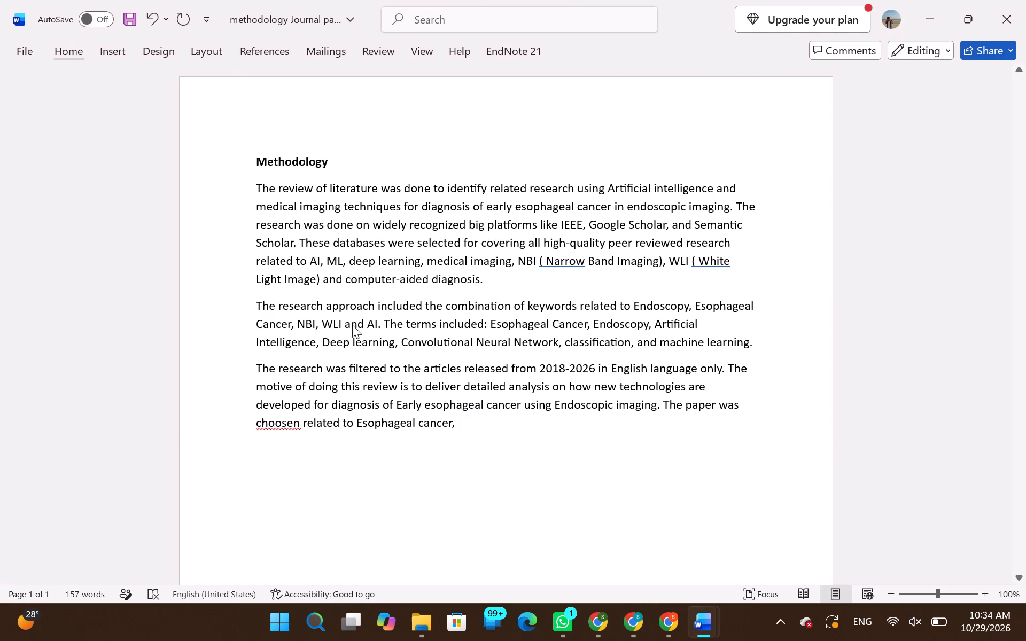
pyautogui.write('Endosc')
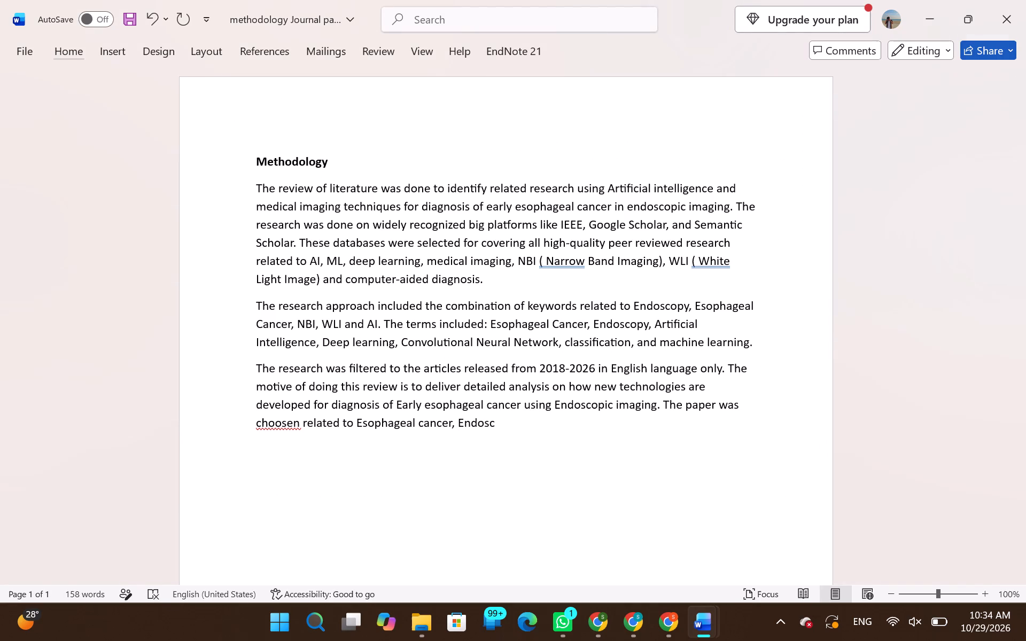
pyautogui.write('opi')
pyautogui.press('BackSpace')
pyautogui.write('ic imag')
pyautogui.write('ing based Dia')
pyautogui.press('BackSpace')
pyautogui.press('BackSpace')
pyautogui.press('BackSpace')
pyautogui.write('diagnosis,')
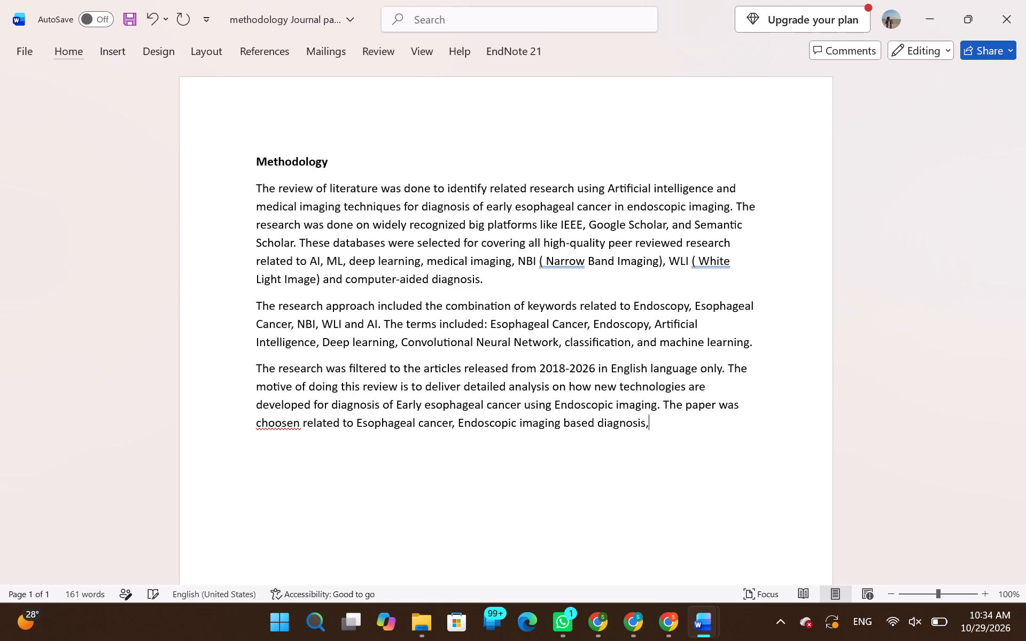
pyautogui.press('space')
pyautogui.write('artificial intel')
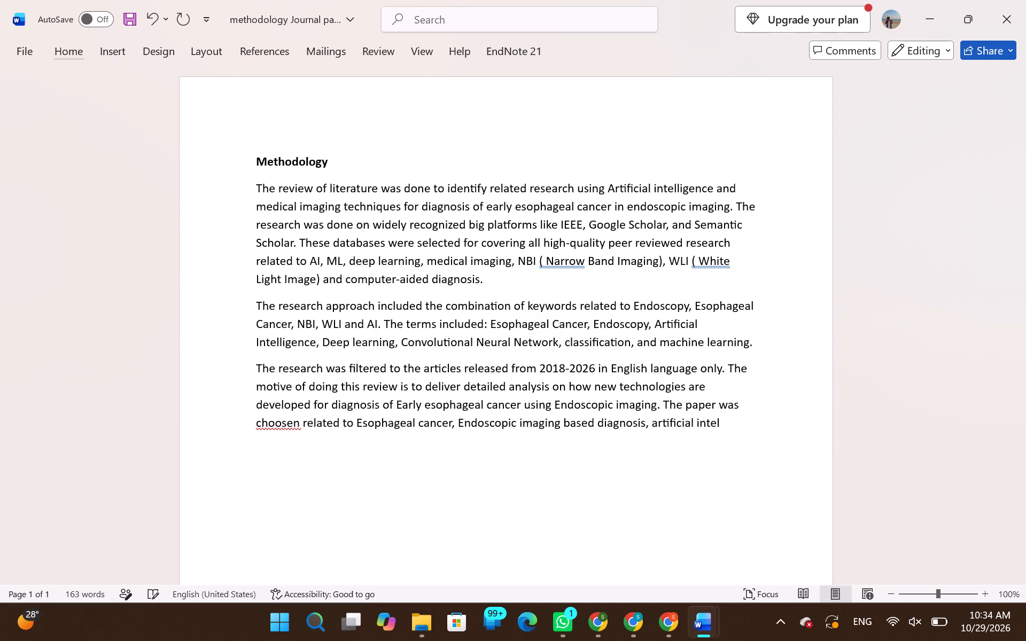
pyautogui.write('ligence,')
pyautogui.press('space')
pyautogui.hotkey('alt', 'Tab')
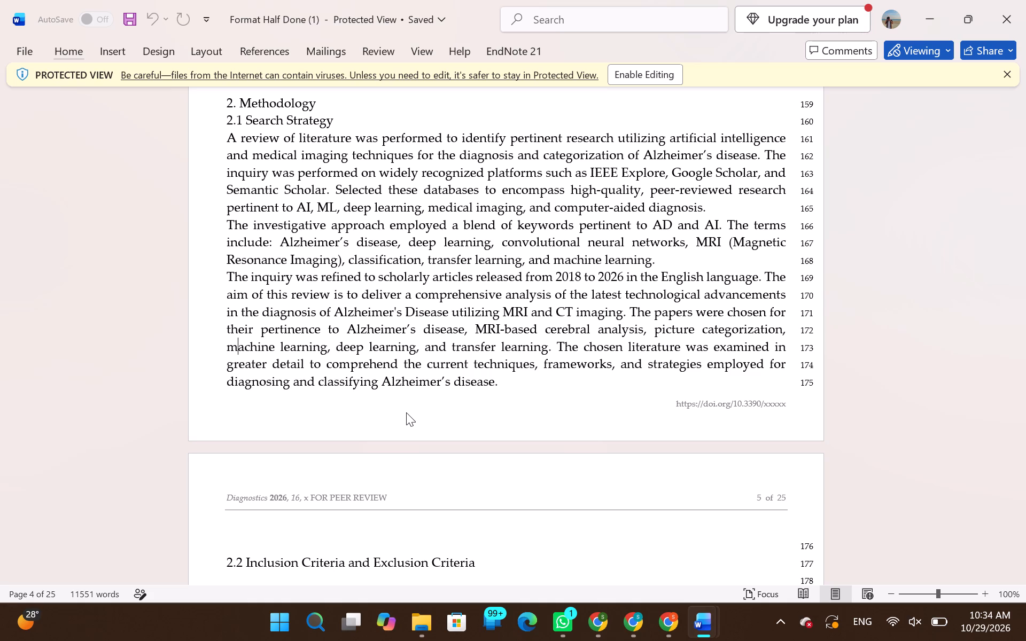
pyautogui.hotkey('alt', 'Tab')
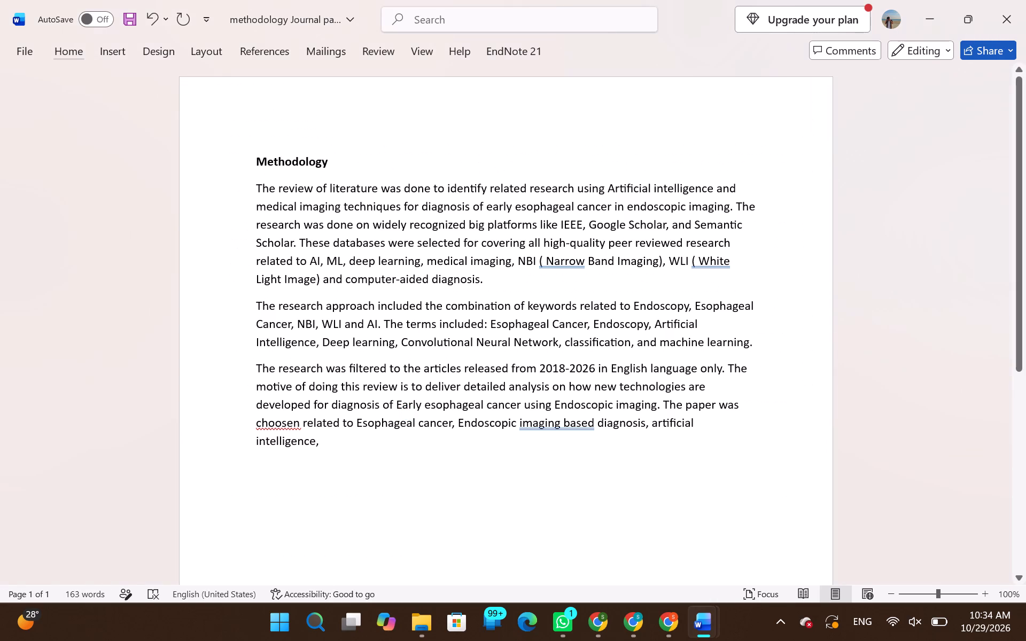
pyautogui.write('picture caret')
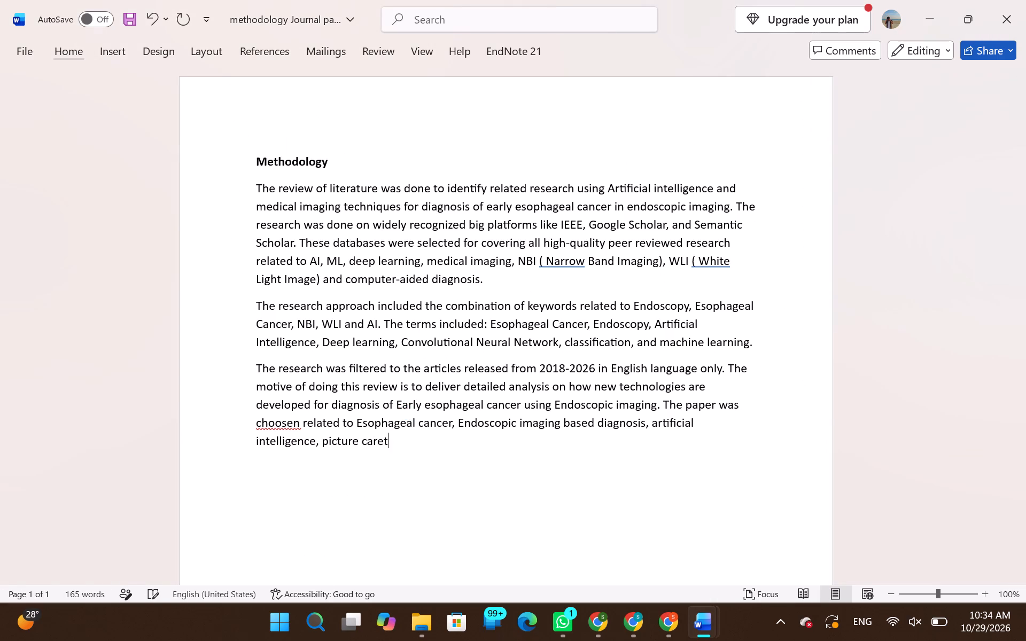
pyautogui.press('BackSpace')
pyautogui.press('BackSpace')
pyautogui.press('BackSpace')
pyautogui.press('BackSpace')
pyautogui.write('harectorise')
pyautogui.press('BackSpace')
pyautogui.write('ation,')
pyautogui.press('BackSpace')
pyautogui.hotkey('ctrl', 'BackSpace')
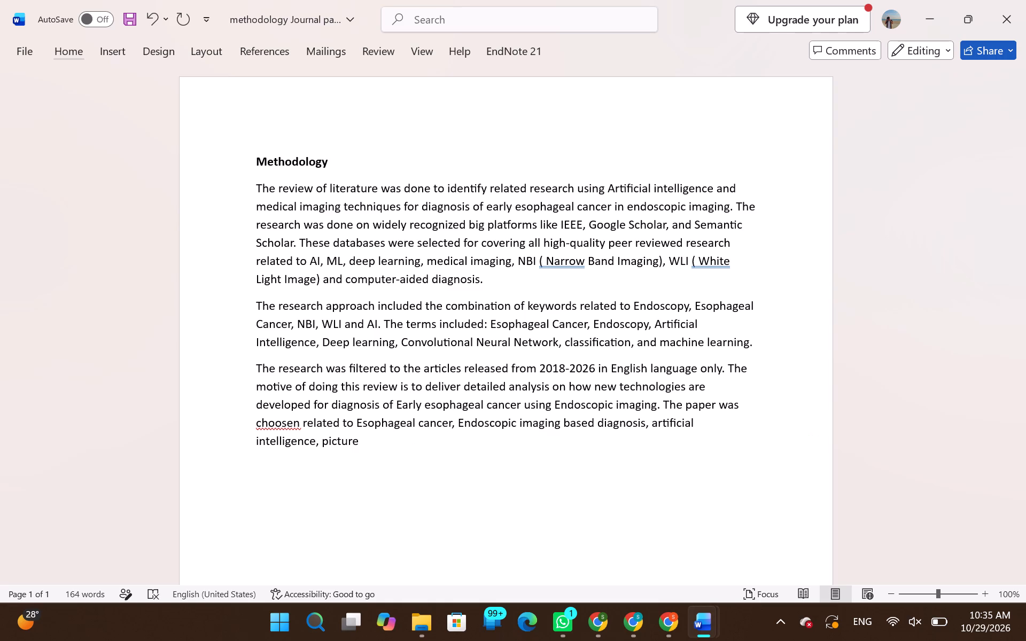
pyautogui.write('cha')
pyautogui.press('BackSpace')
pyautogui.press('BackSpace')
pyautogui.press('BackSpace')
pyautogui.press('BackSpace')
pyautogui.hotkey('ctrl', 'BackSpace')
# Recheck the reference paper's topic list and add 'Picture charecterisation,' after 'artificial intelligence,' in the paper selection sentence.
pyautogui.hotkey('alt', 'Tab')
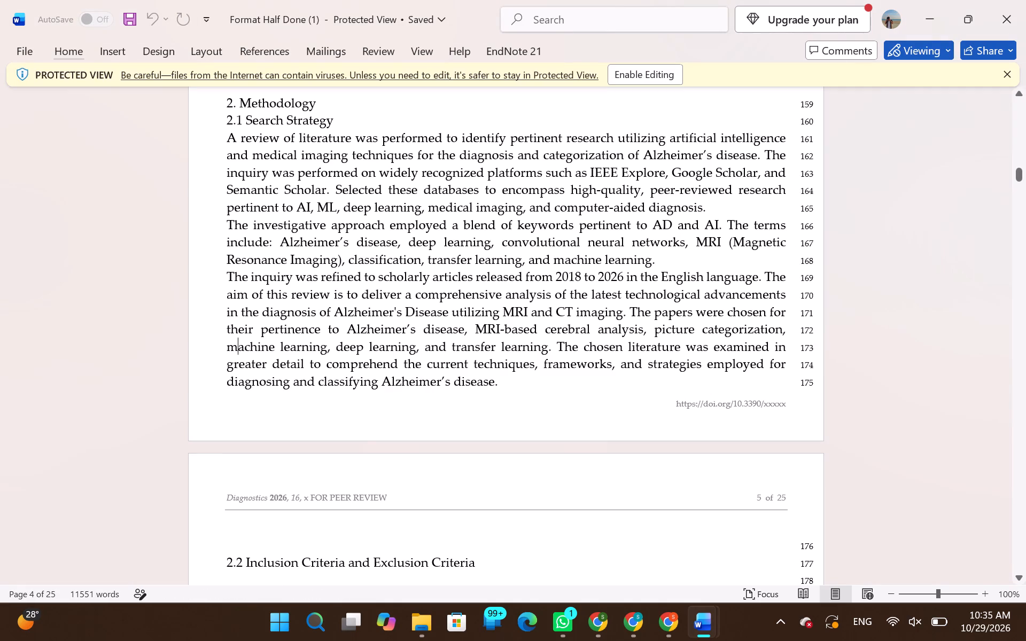
pyautogui.hotkey('alt', 'Tab')
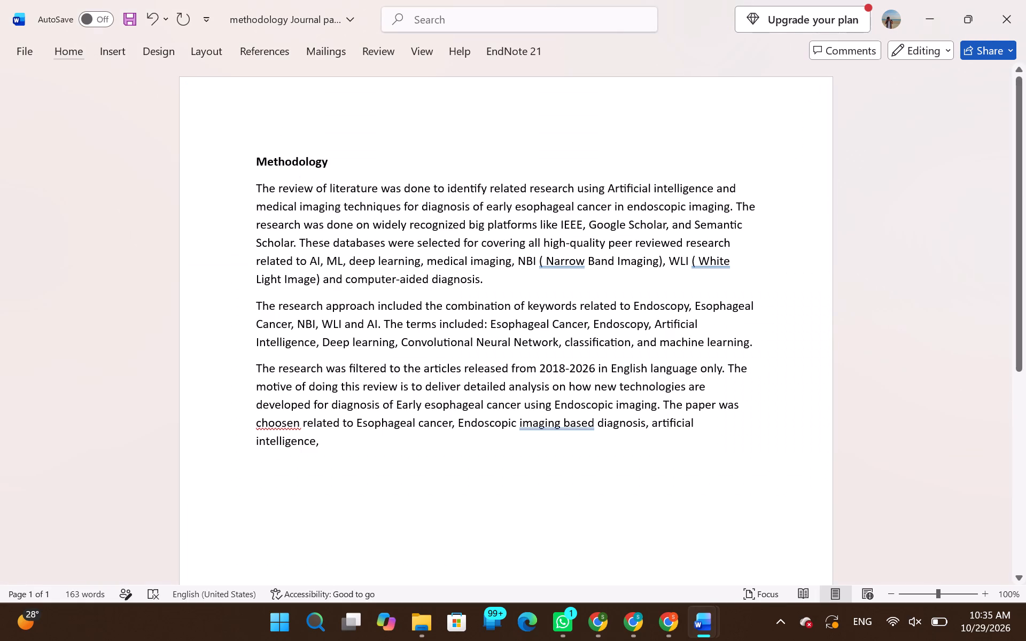
pyautogui.write('Picture')
pyautogui.press('space')
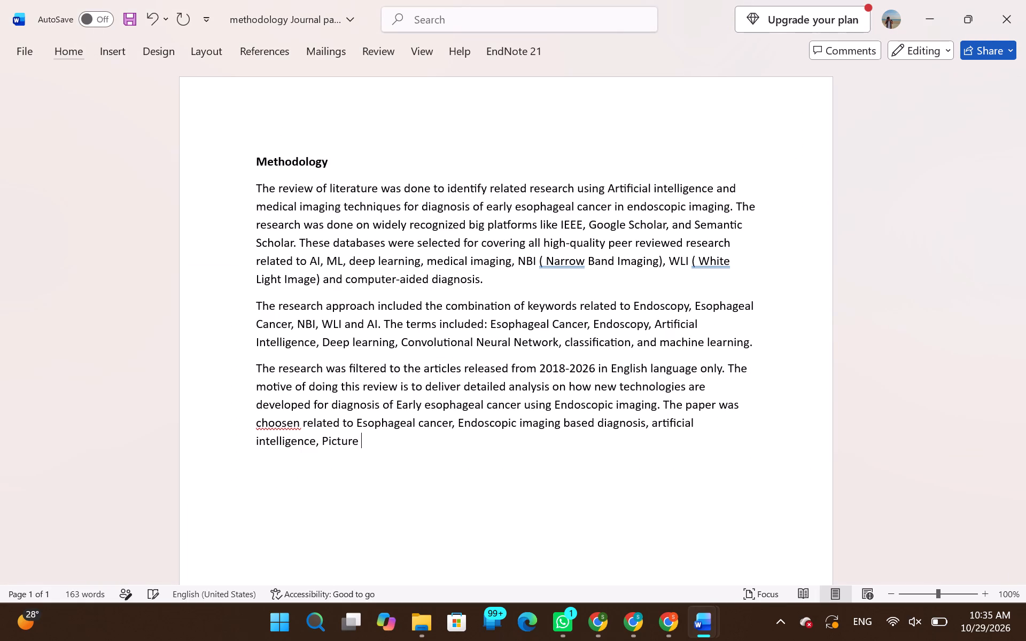
pyautogui.hotkey('ctrl', 'BackSpace')
pyautogui.write('Pictue')
pyautogui.press('BackSpace')
pyautogui.write('re care')
pyautogui.press('BackSpace')
pyautogui.press('BackSpace')
pyautogui.press('BackSpace')
pyautogui.write('harecteri')
pyautogui.write('sation,')
pyautogui.press('space')
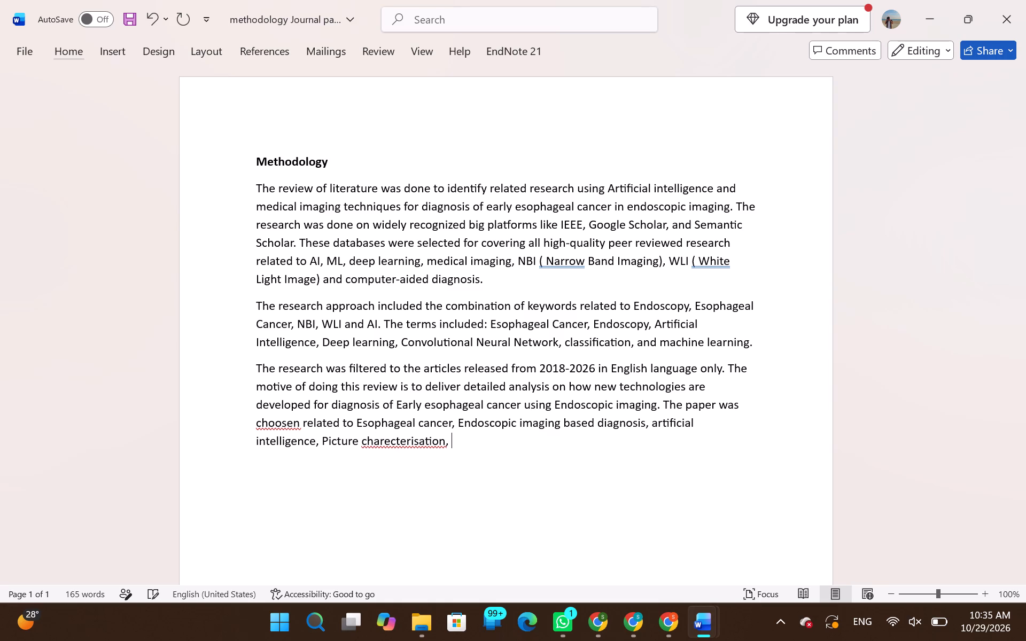
# Check the remaining topics in the reference paper and add 'machine learning, deep learning' to the paper selection sentence.
pyautogui.hotkey('alt', 'Tab')
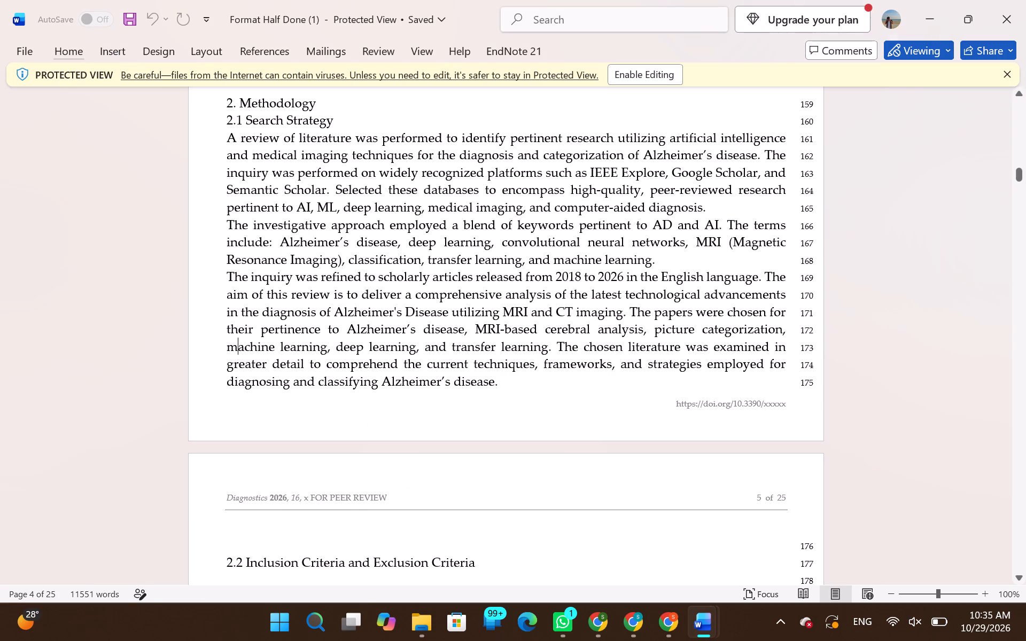
pyautogui.hotkey('alt', 'Tab')
pyautogui.press('a')
pyautogui.press('BackSpace')
pyautogui.press('a')
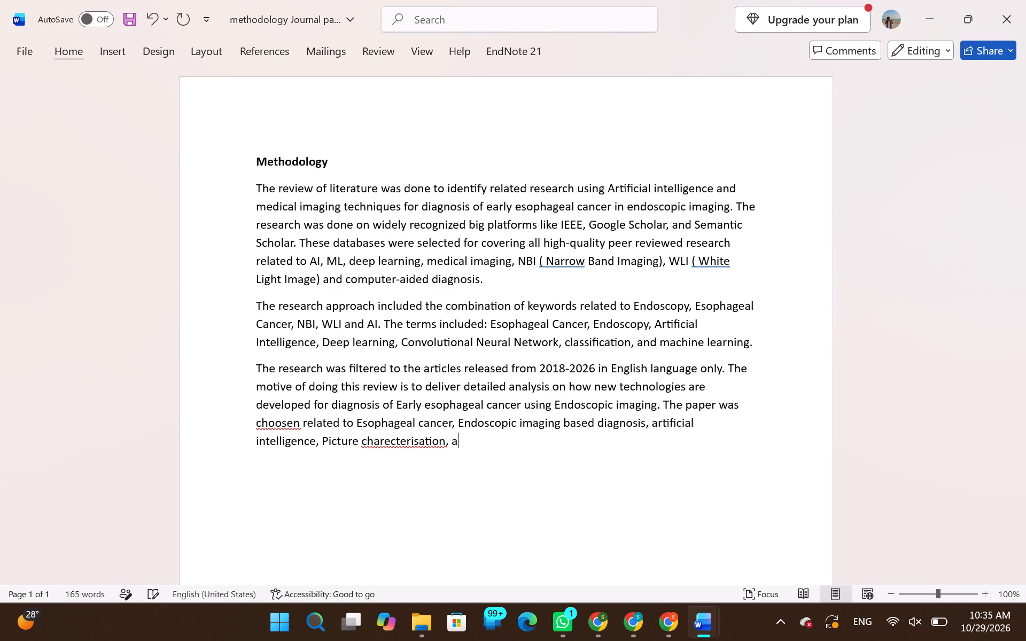
pyautogui.press('BackSpace')
pyautogui.write('machine r')
pyautogui.press('BackSpace')
pyautogui.write('le')
pyautogui.press('BackSpace')
pyautogui.write('earnign')
pyautogui.press('BackSpace')
pyautogui.press('BackSpace')
pyautogui.write('ng,')
pyautogui.press('space')
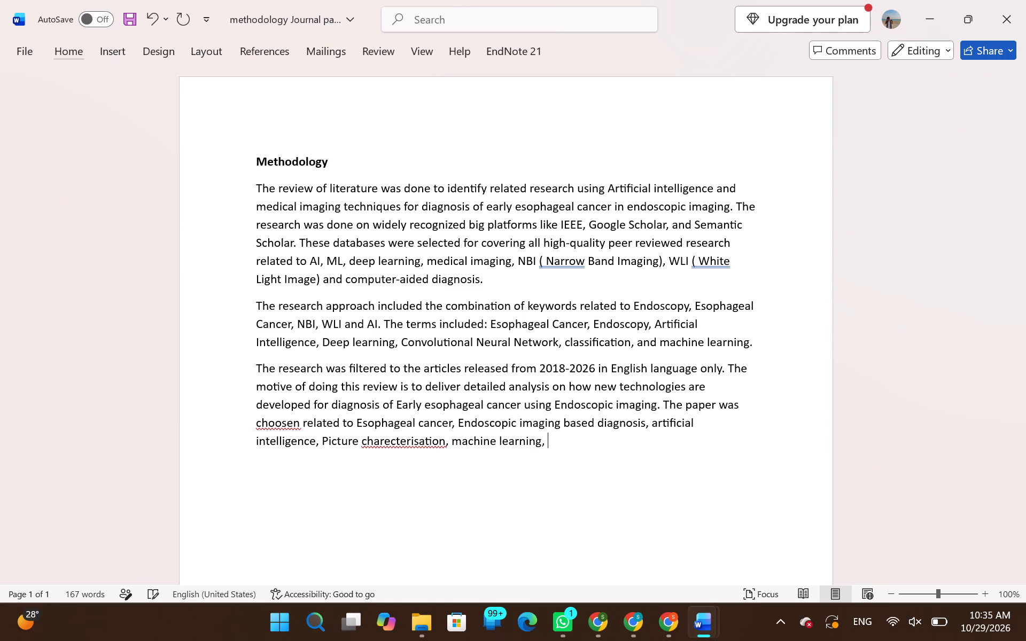
pyautogui.write('deep')
pyautogui.press('space')
pyautogui.write('learning')
# Check the reference paper's last listed topic and finish the paper selection sentence with 'and transfer learning.'.
pyautogui.hotkey('alt', 'Tab')
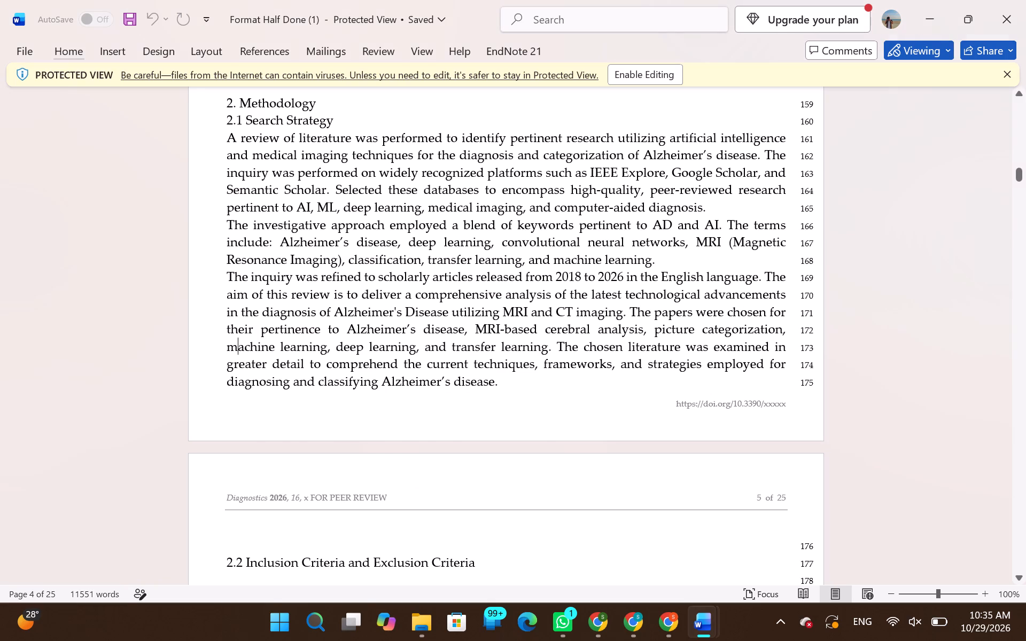
pyautogui.hotkey('alt', 'Tab')
pyautogui.press('space')
pyautogui.write('and transfer lear')
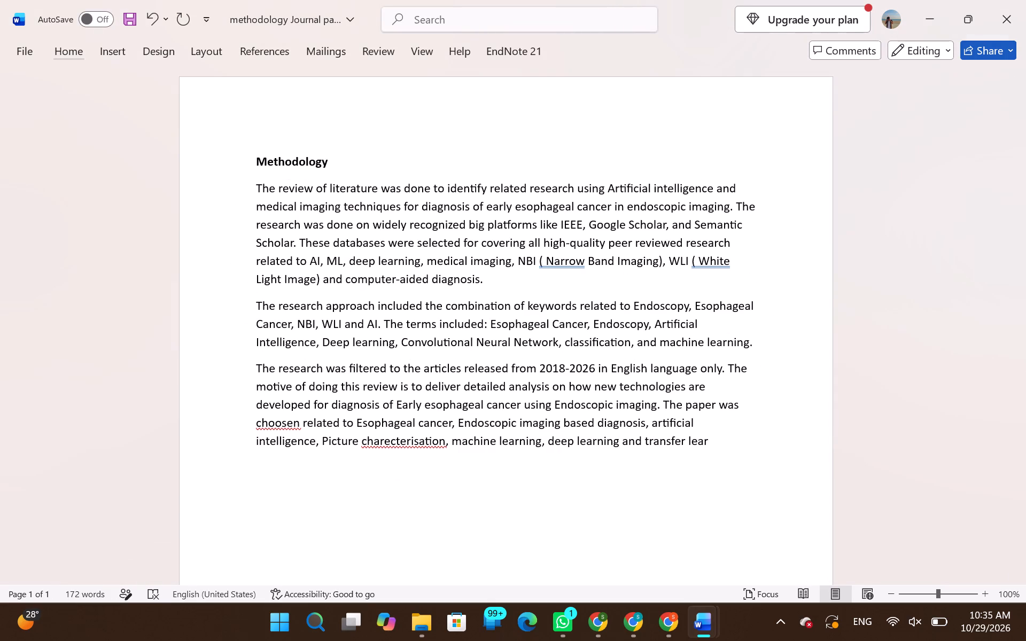
pyautogui.write('nign')
pyautogui.press('BackSpace')
pyautogui.press('BackSpace')
pyautogui.press('g')
pyautogui.press('BackSpace')
pyautogui.write('ng.')
pyautogui.press('space')
# Examine the reference paper's closing Search Strategy sentence on how the chosen literature was examined, including its wording around 'comprehend'.
pyautogui.hotkey('alt', 'Tab')
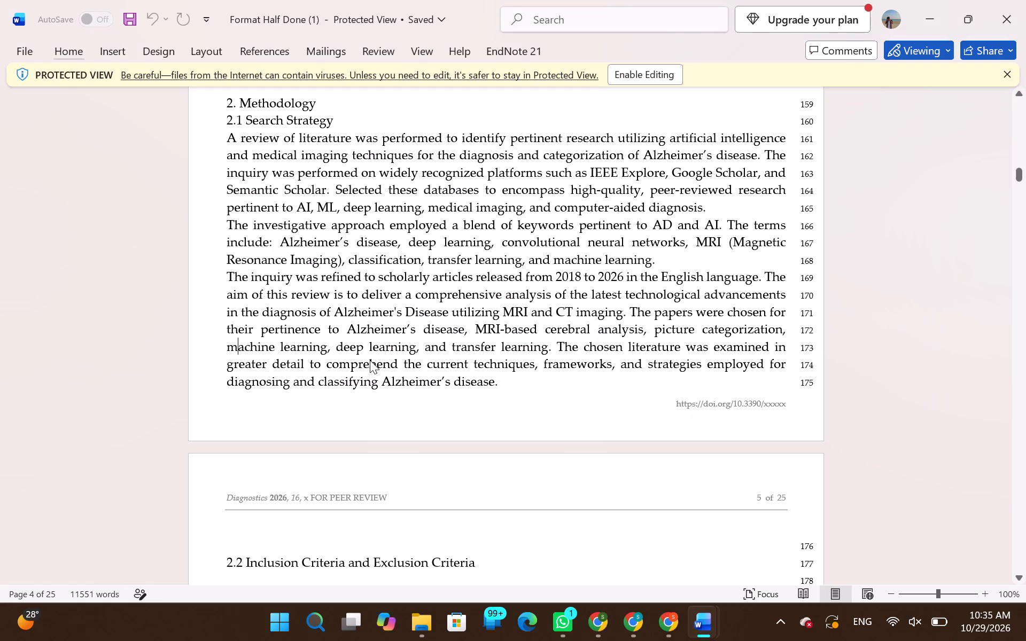
pyautogui.moveTo(554, 345); pyautogui.dragTo(607, 386)
pyautogui.click(468, 377)
pyautogui.moveTo(230, 365); pyautogui.dragTo(286, 377)
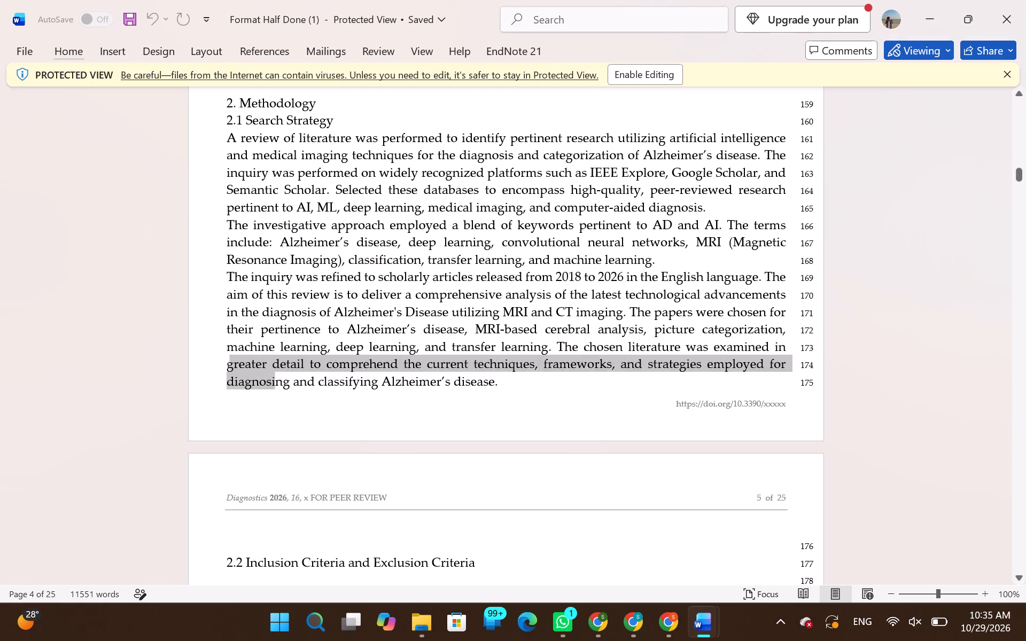
pyautogui.moveTo(286, 377); pyautogui.dragTo(432, 357)
pyautogui.click(432, 357)
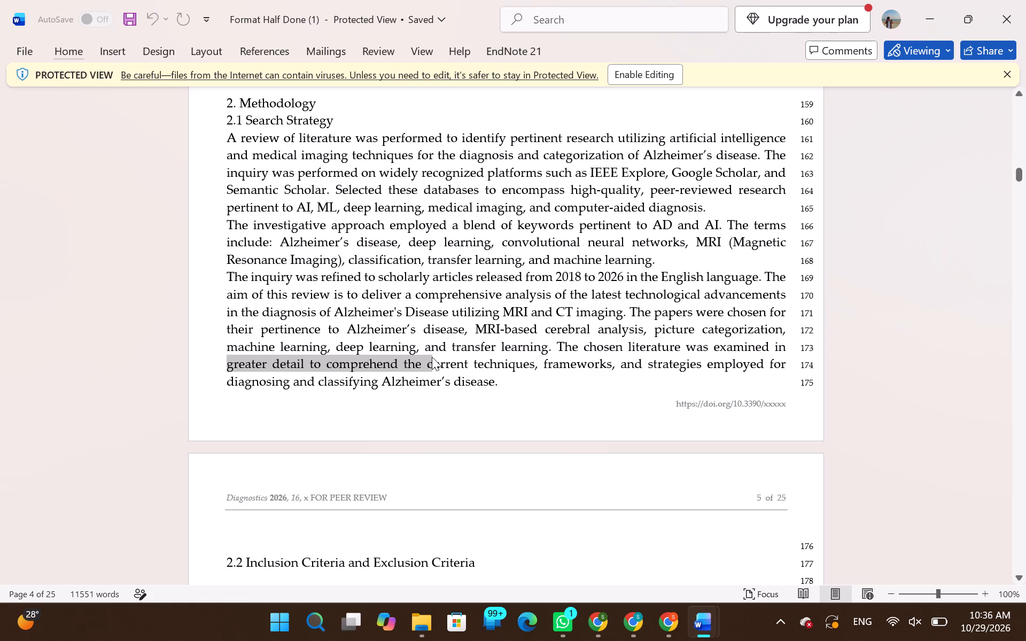
pyautogui.moveTo(327, 368); pyautogui.dragTo(398, 377)
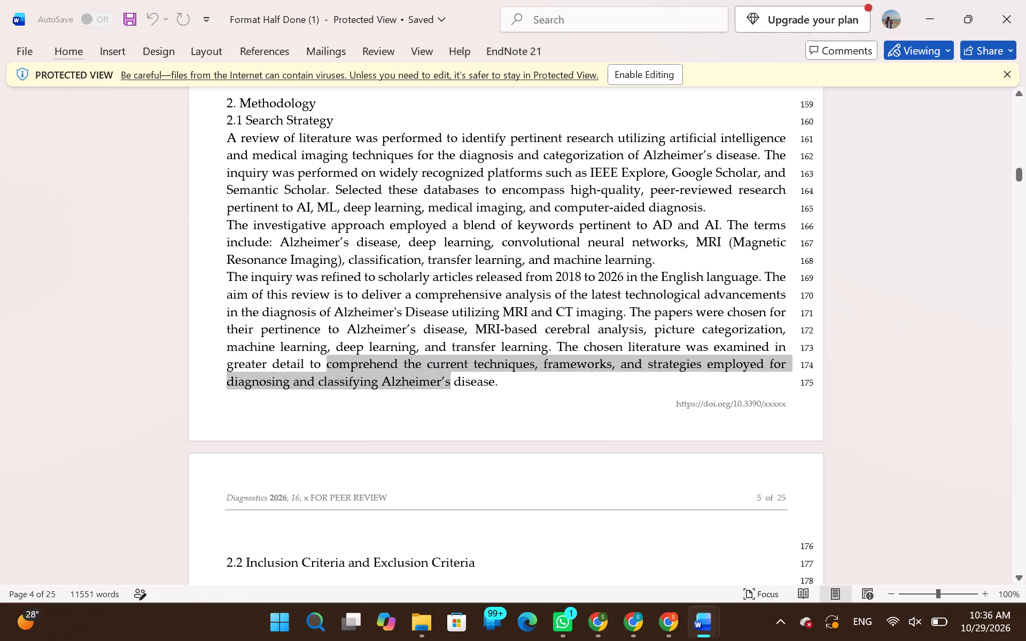
pyautogui.moveTo(398, 377); pyautogui.dragTo(511, 358)
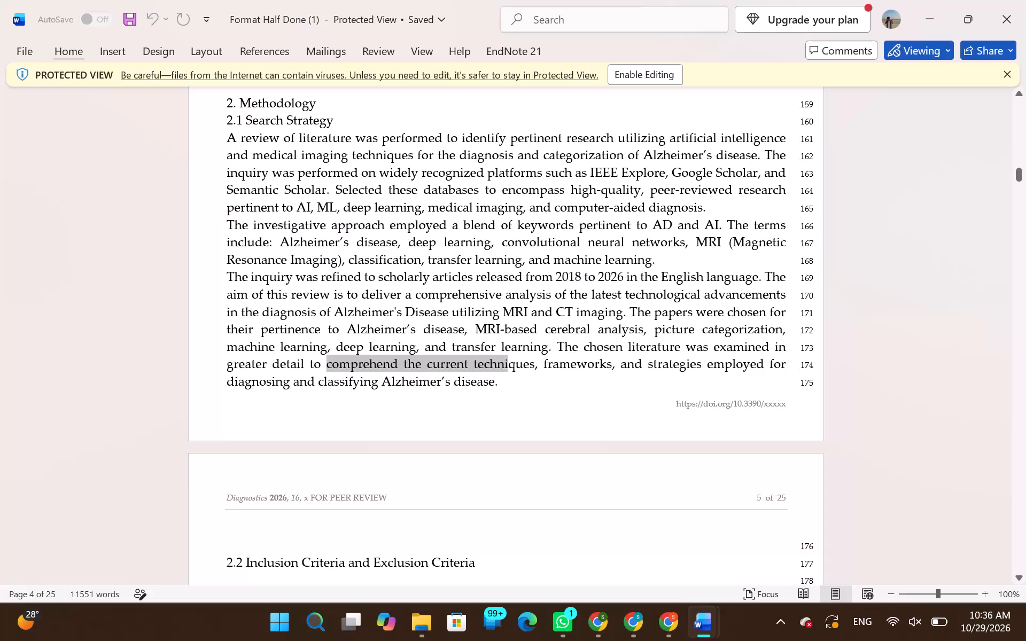
pyautogui.moveTo(511, 358); pyautogui.dragTo(397, 362)
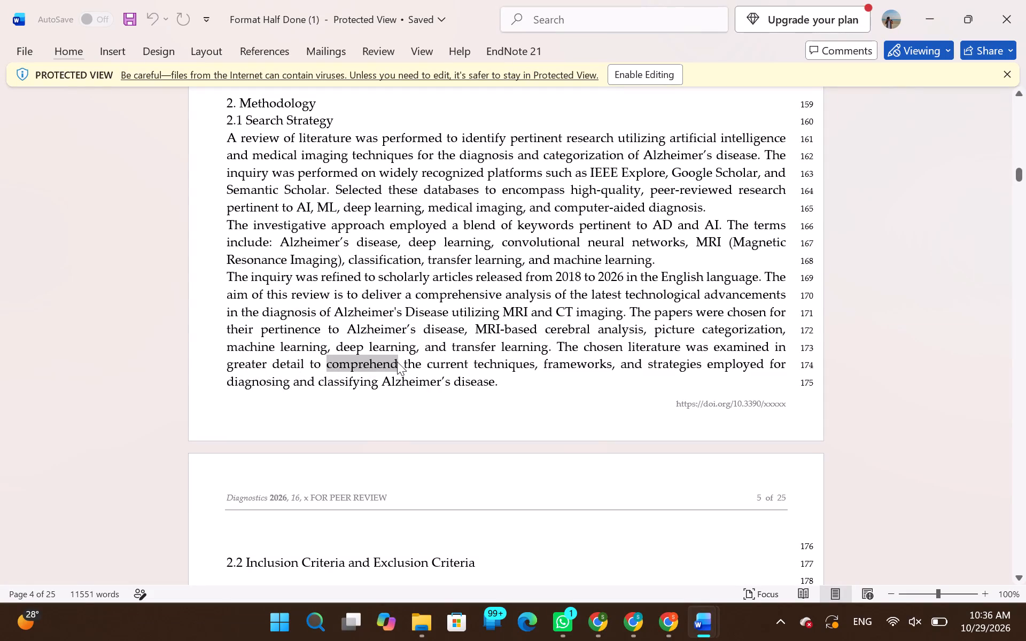
pyautogui.hotkey('ctrl', 'c')
pyautogui.hotkey('alt', 'Tab')
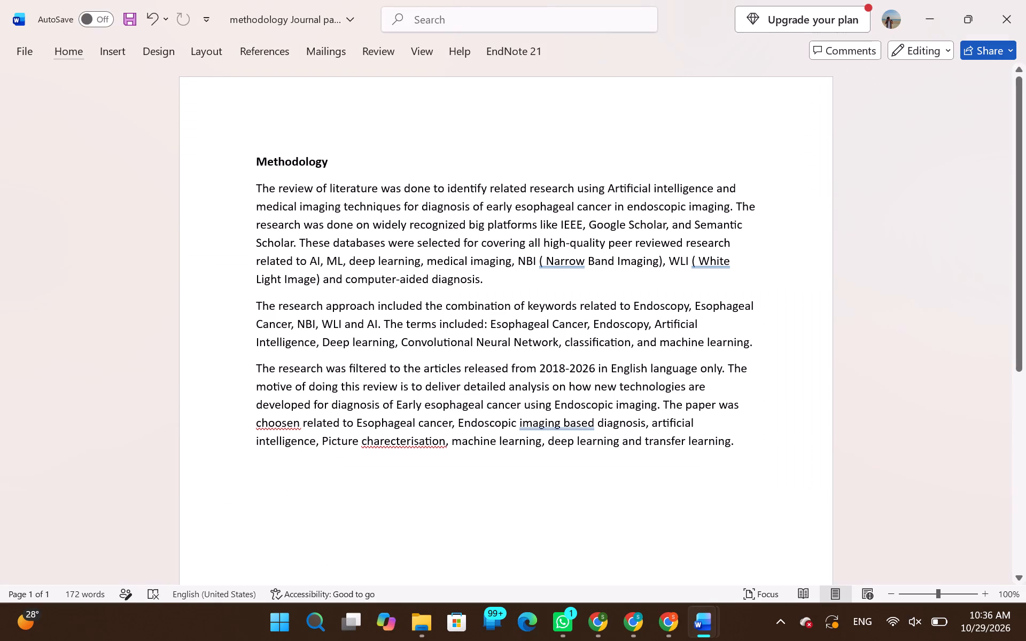
pyautogui.hotkey('alt', 'Tab')
pyautogui.click(398, 368)
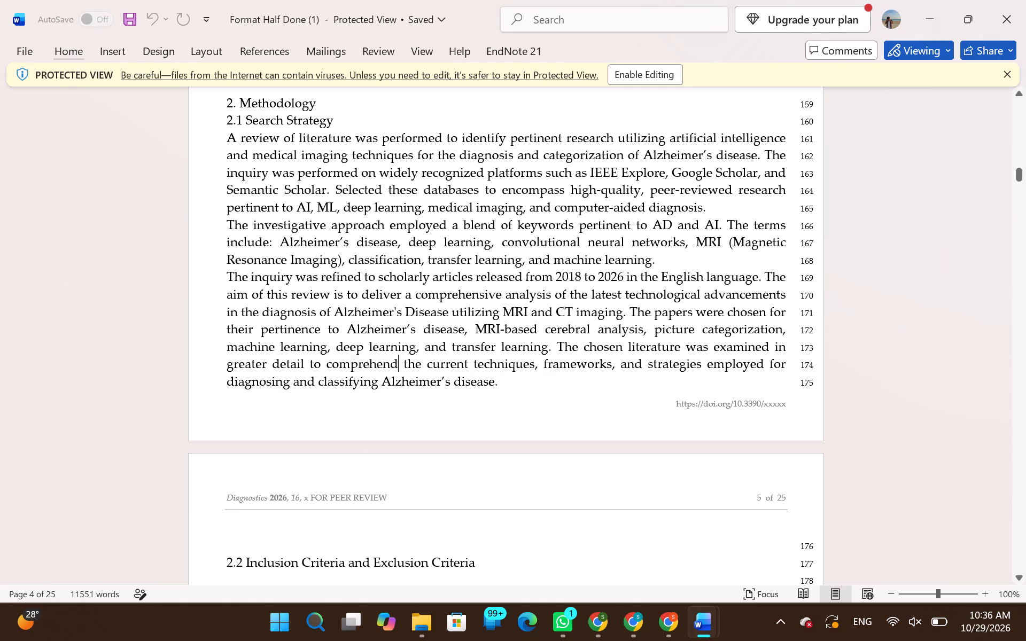
pyautogui.click(503, 370)
pyautogui.click(569, 366)
pyautogui.click(671, 369)
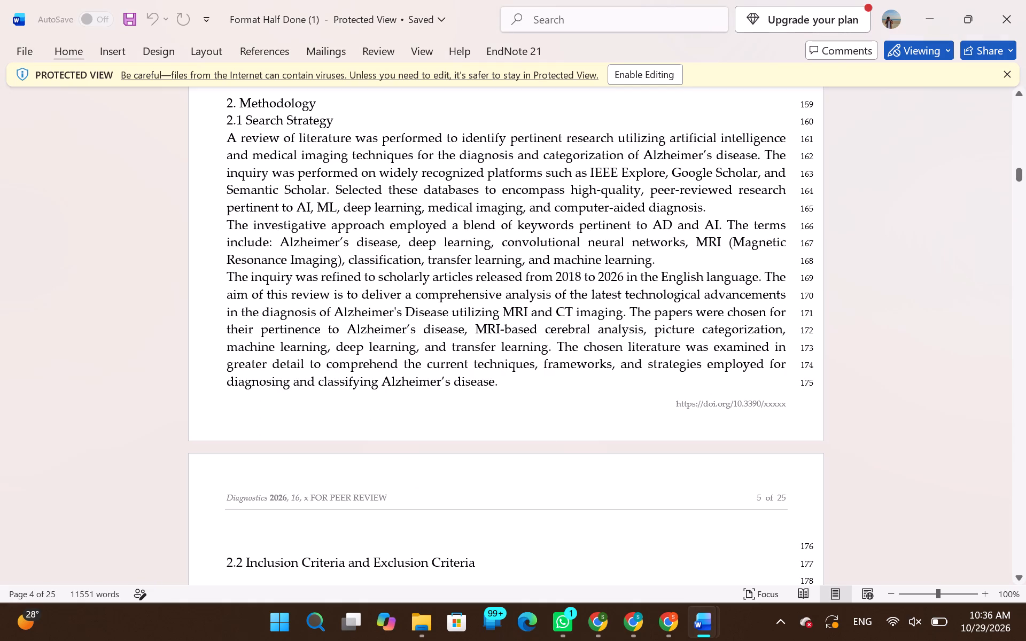
pyautogui.click(232, 394)
pyautogui.scroll(-1, 518, 420)
pyautogui.scroll(1, 518, 420)
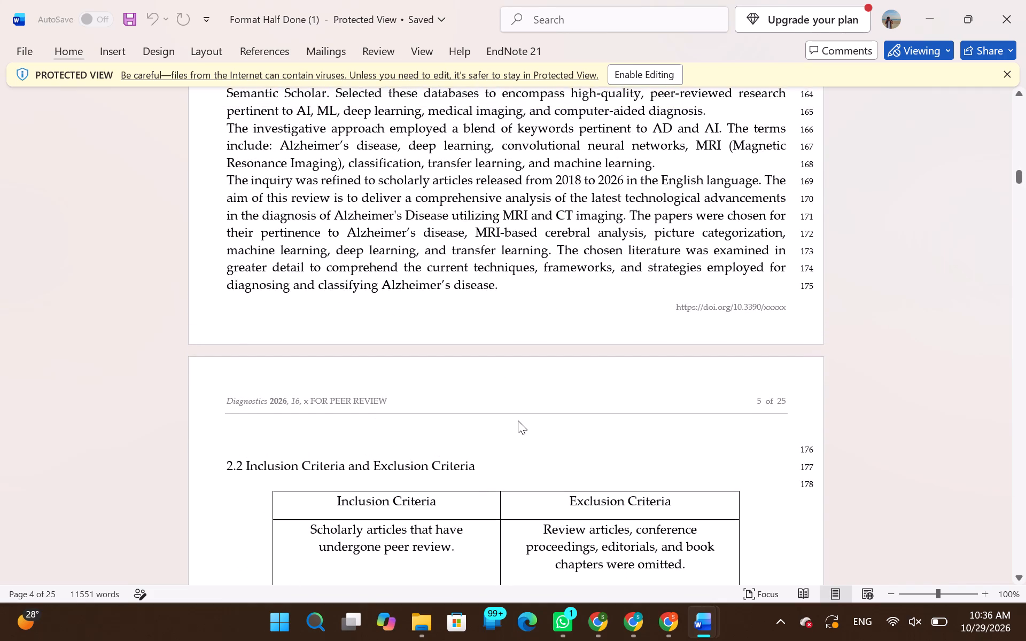
# Begin a new sentence after the paper selection sentence with 'This literature was', rechecking the reference paper's wording.
pyautogui.hotkey('alt', 'Tab')
pyautogui.write('The ch')
pyautogui.press('BackSpace')
pyautogui.press('BackSpace')
pyautogui.press('BackSpace')
pyautogui.press('BackSpace')
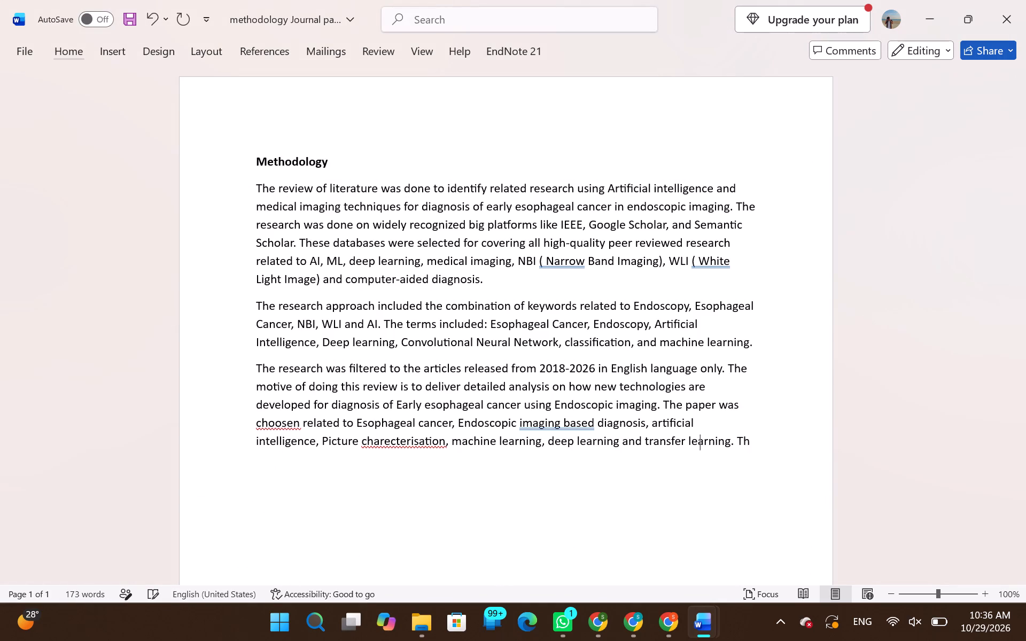
pyautogui.press('BackSpace')
pyautogui.press('BackSpace')
pyautogui.write('this literature')
pyautogui.press('space')
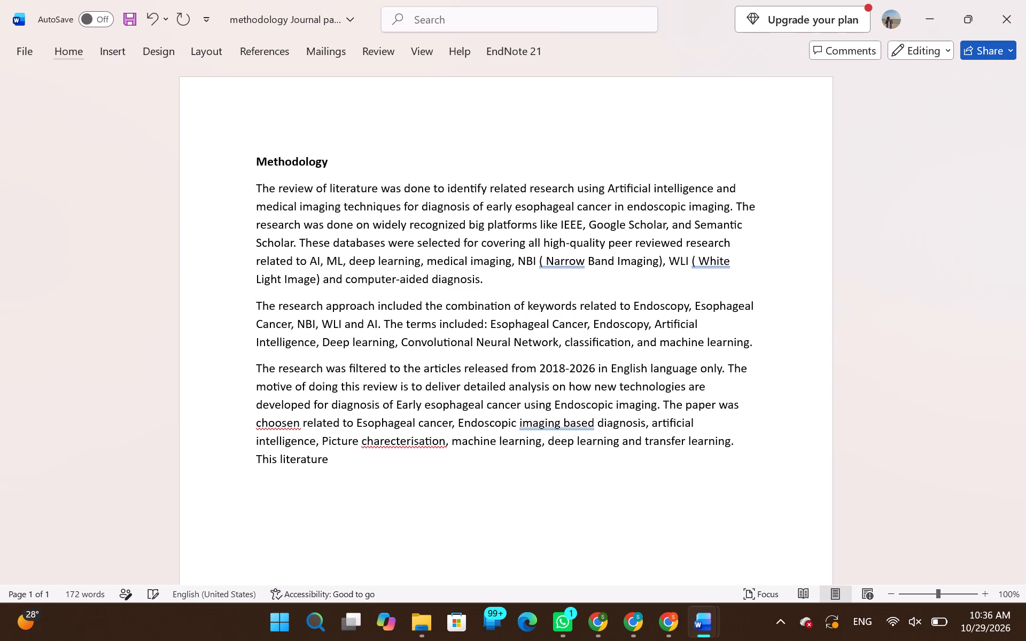
pyautogui.hotkey('alt', 'Tab')
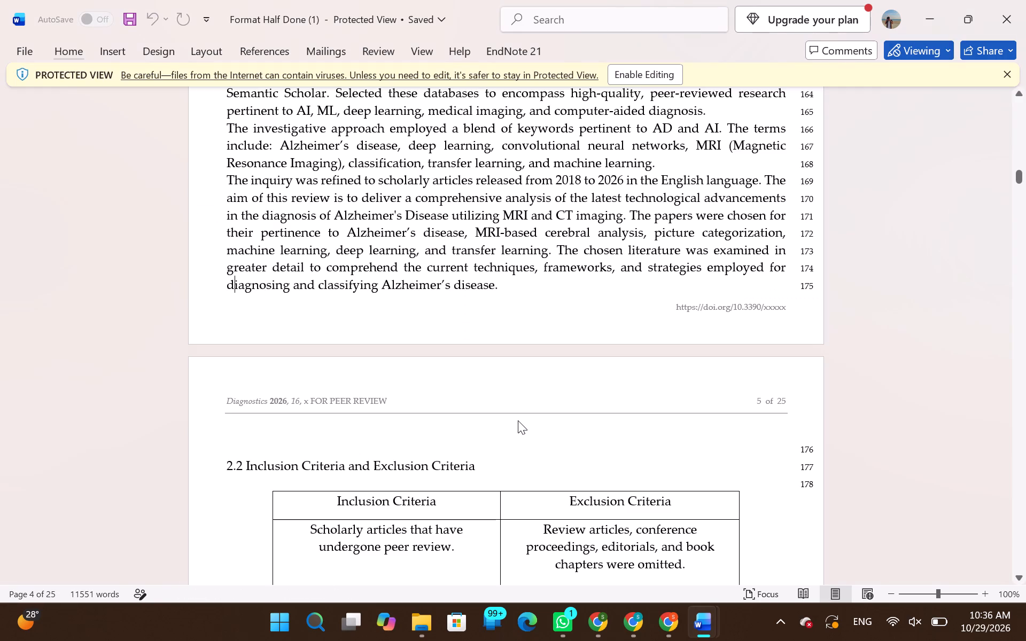
pyautogui.hotkey('alt', 'Tab')
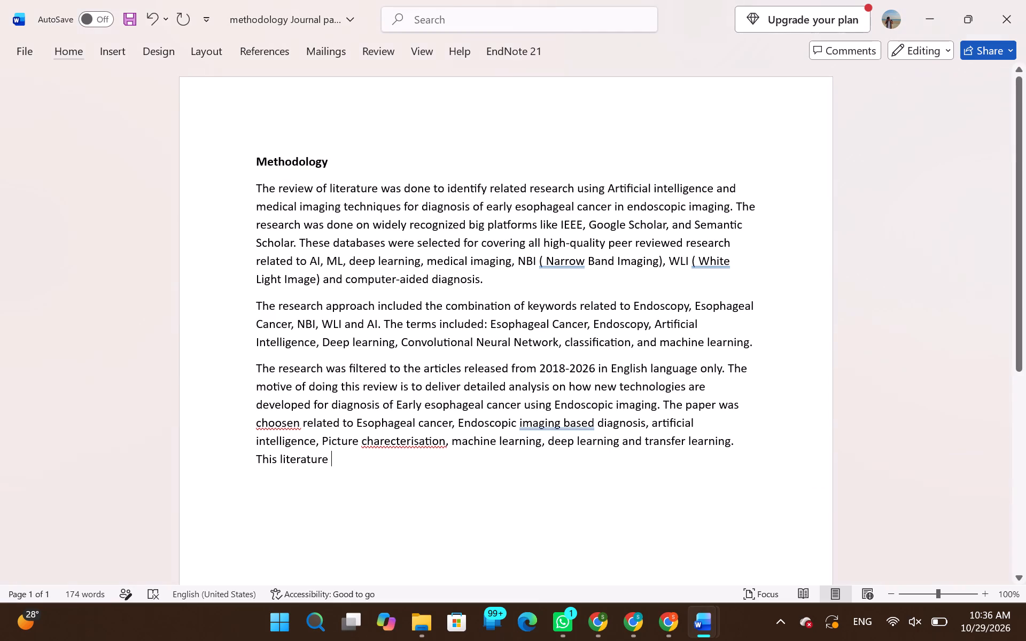
pyautogui.write('was')
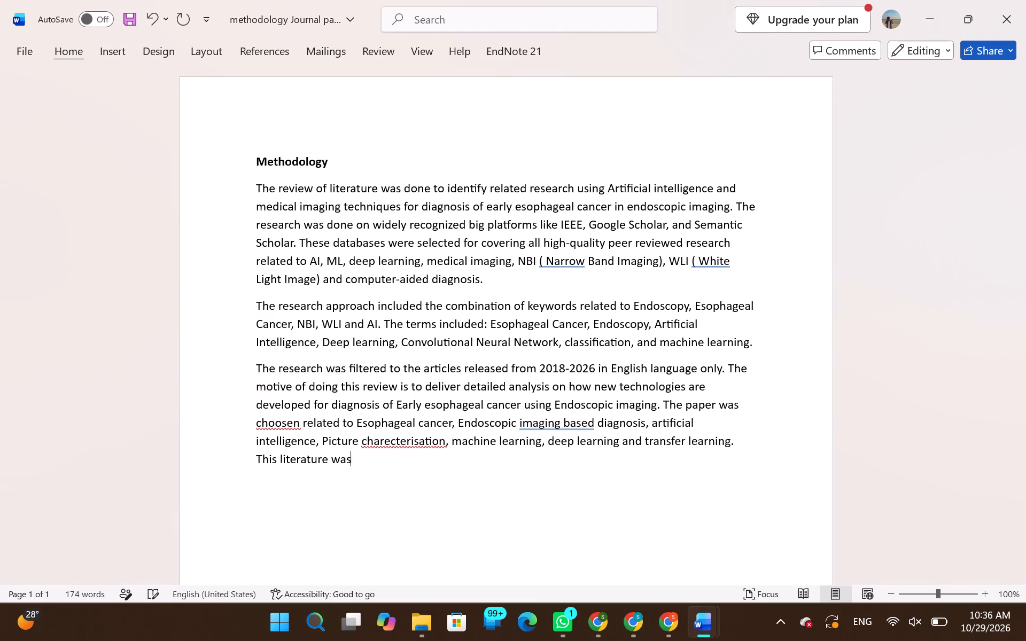
pyautogui.press('space')
pyautogui.hotkey('alt', 'Tab')
pyautogui.hotkey('alt', 'Tab')
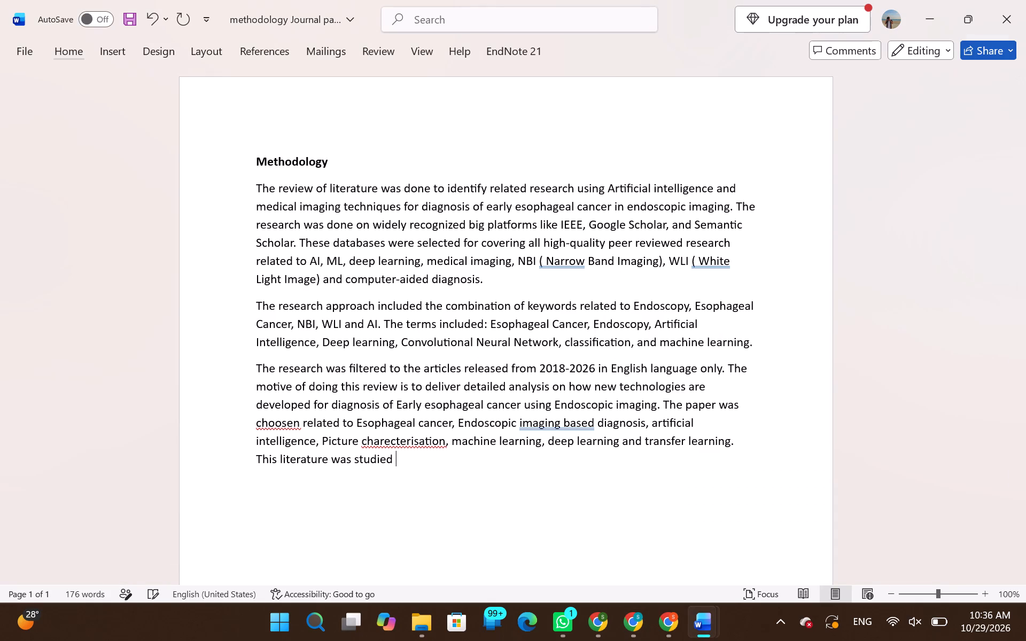
pyautogui.write('with gret\\a')
pyautogui.press('BackSpace')
pyautogui.press('BackSpace')
pyautogui.press('a')
pyautogui.press('BackSpace')
pyautogui.press('BackSpace')
pyautogui.write('ae')
pyautogui.press('BackSpace')
pyautogui.write('ter')
pyautogui.press('space')
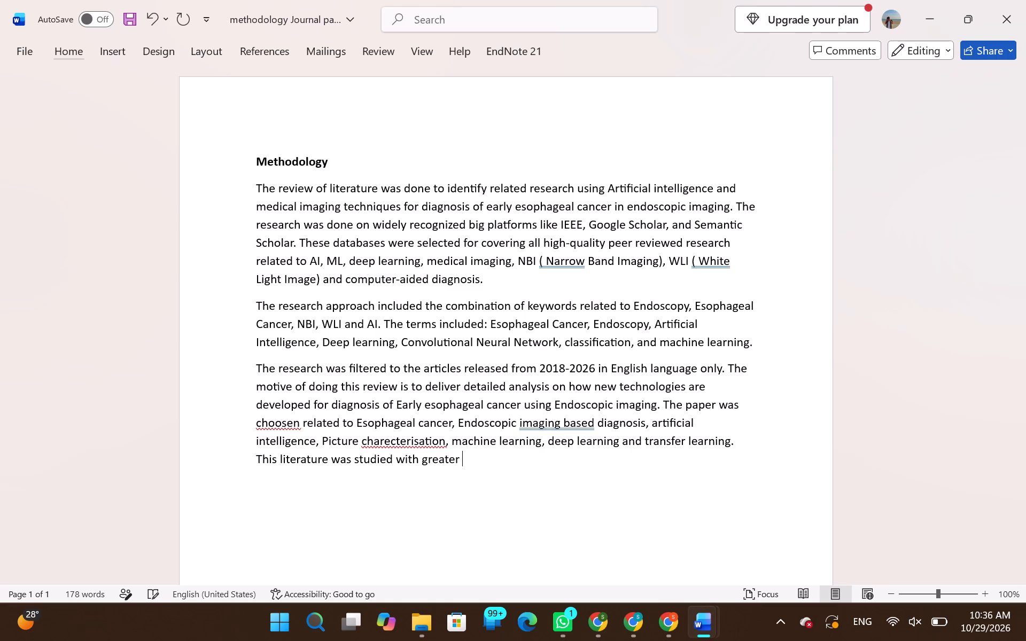
pyautogui.write('detaile')
pyautogui.press('BackSpace')
pyautogui.write('s explaii')
pyautogui.press('BackSpace')
pyautogui.write('ning')
pyautogui.press('space')
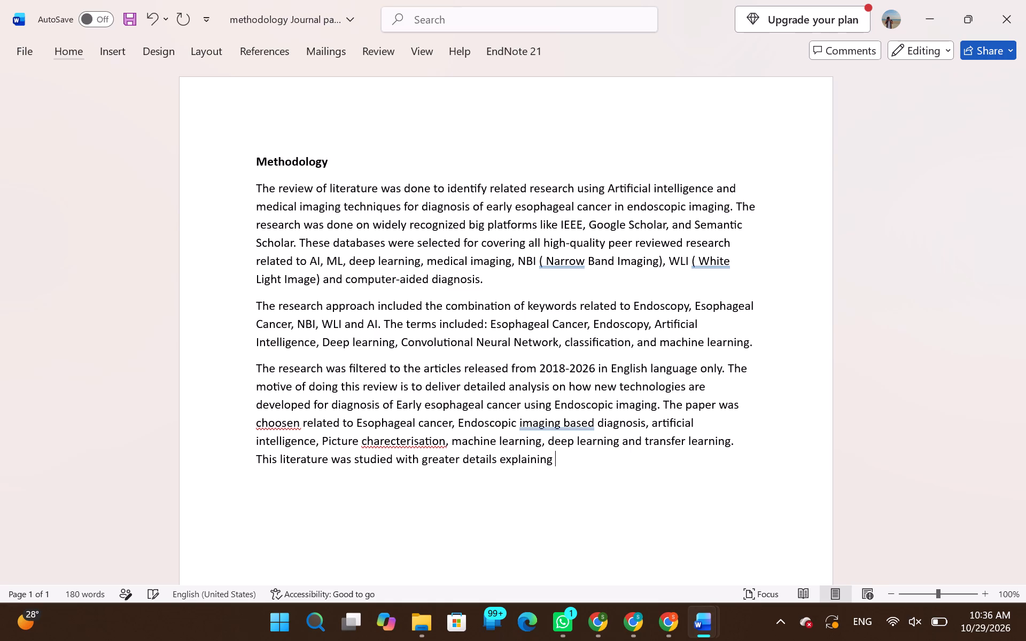
# Consult the reference paper's closing sentence and add 'the current techniques,' after 'explaining'.
pyautogui.hotkey('alt', 'Tab')
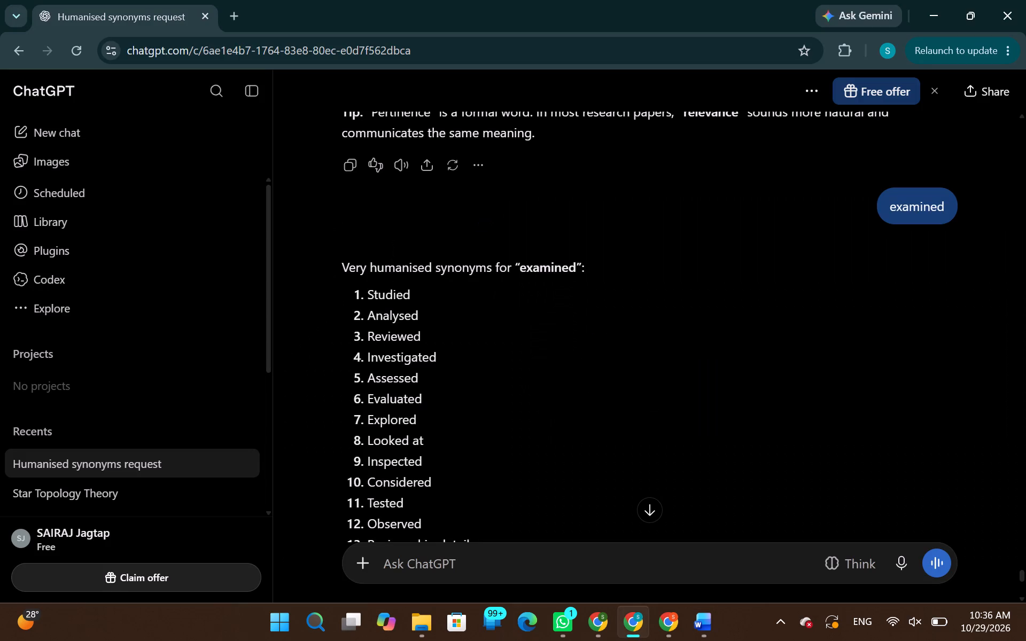
pyautogui.hotkey('alt', 'Tab')
pyautogui.hotkey('alt', 'Tab')
pyautogui.hotkey('alt', 'Tab')
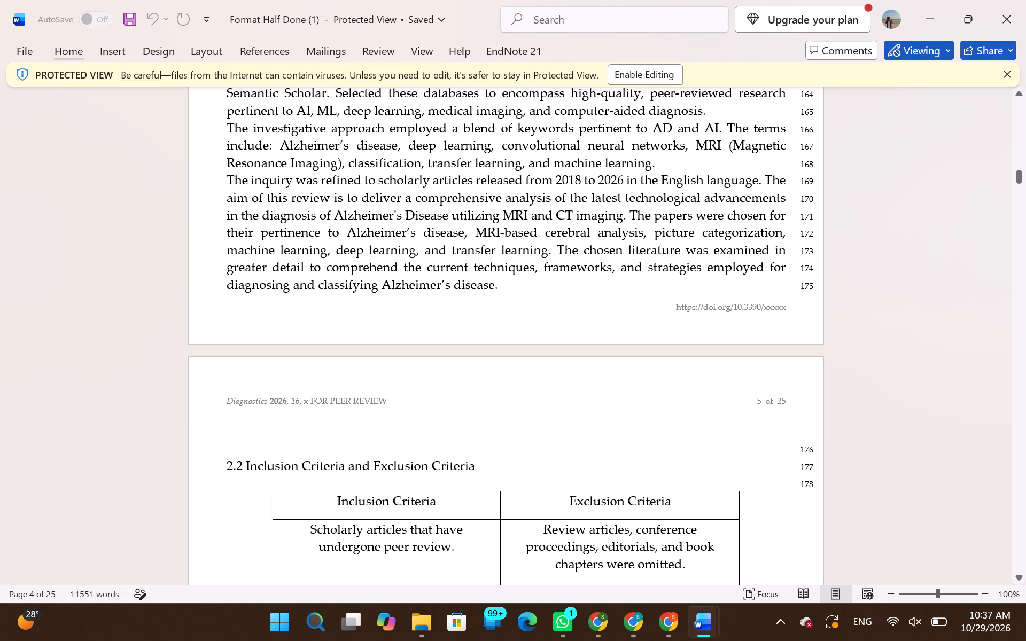
pyautogui.hotkey('alt', 'Tab')
pyautogui.write('the current techni')
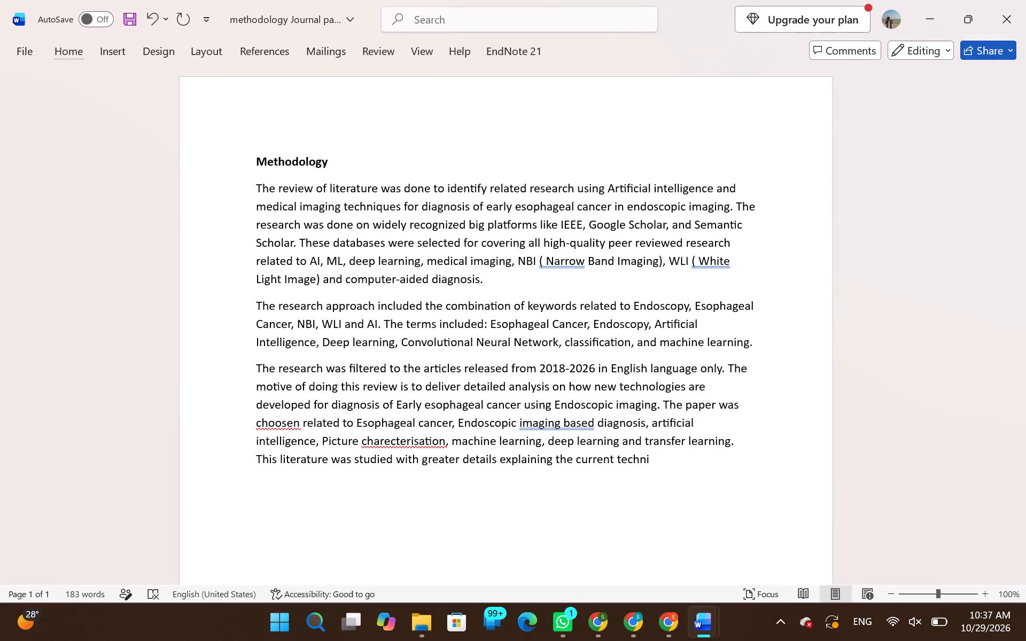
pyautogui.write('ch')
pyautogui.press('BackSpace')
pyautogui.press('e')
pyautogui.press('BackSpace')
pyautogui.press('BackSpace')
pyautogui.write('ques')
pyautogui.write(',')
pyautogui.press('space')
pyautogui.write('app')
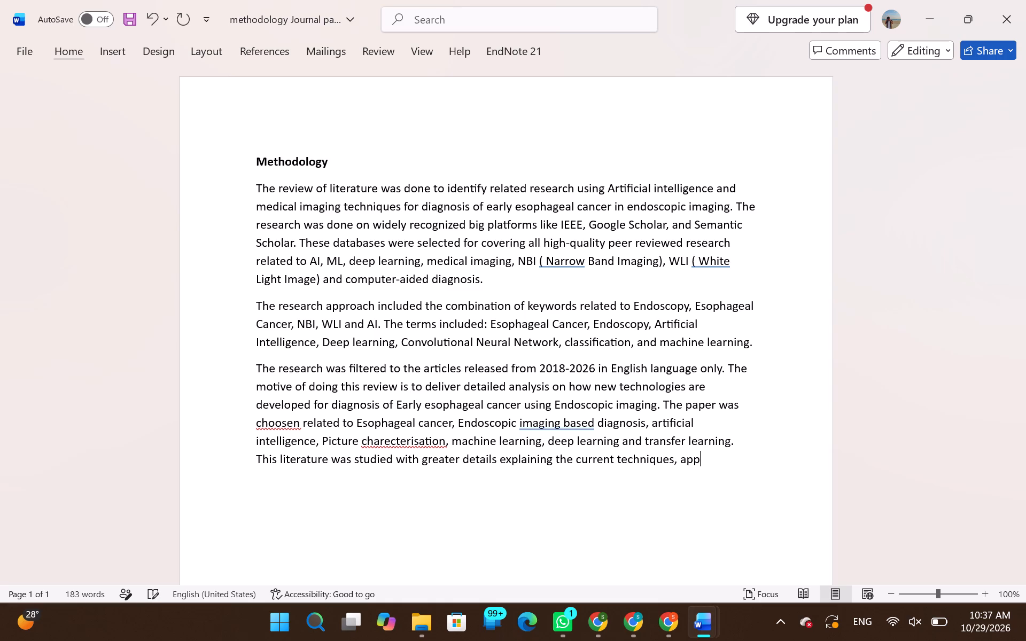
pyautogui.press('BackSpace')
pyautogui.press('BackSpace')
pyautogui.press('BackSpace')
# Recheck the reference paper's closing sentence and continue the methodology sentence with 'framework, and strategies,'.
pyautogui.hotkey('alt', 'Tab')
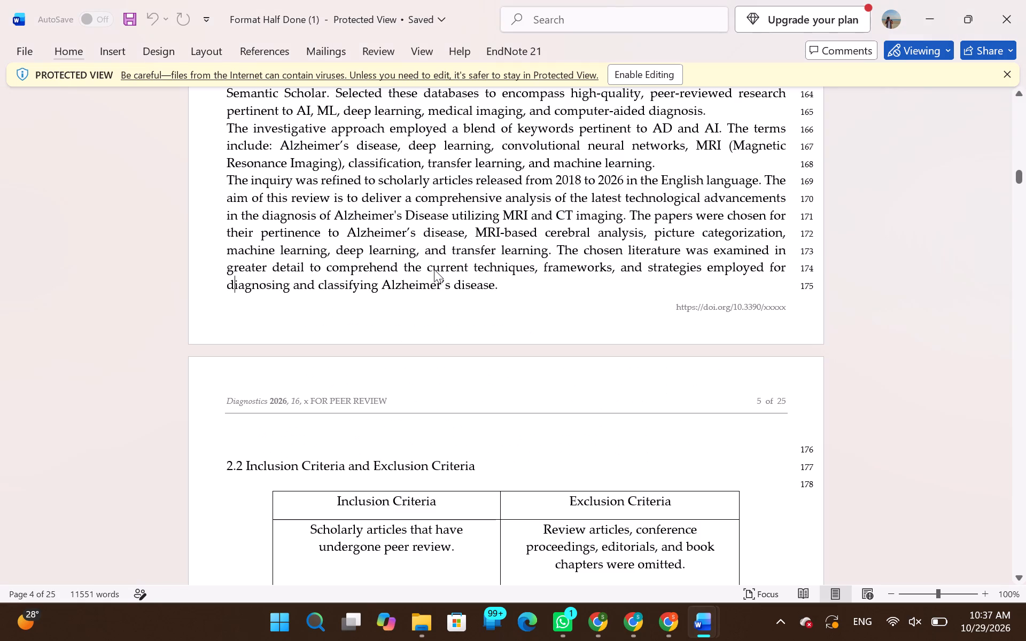
pyautogui.hotkey('alt', 'Tab')
pyautogui.write('framework, and strata')
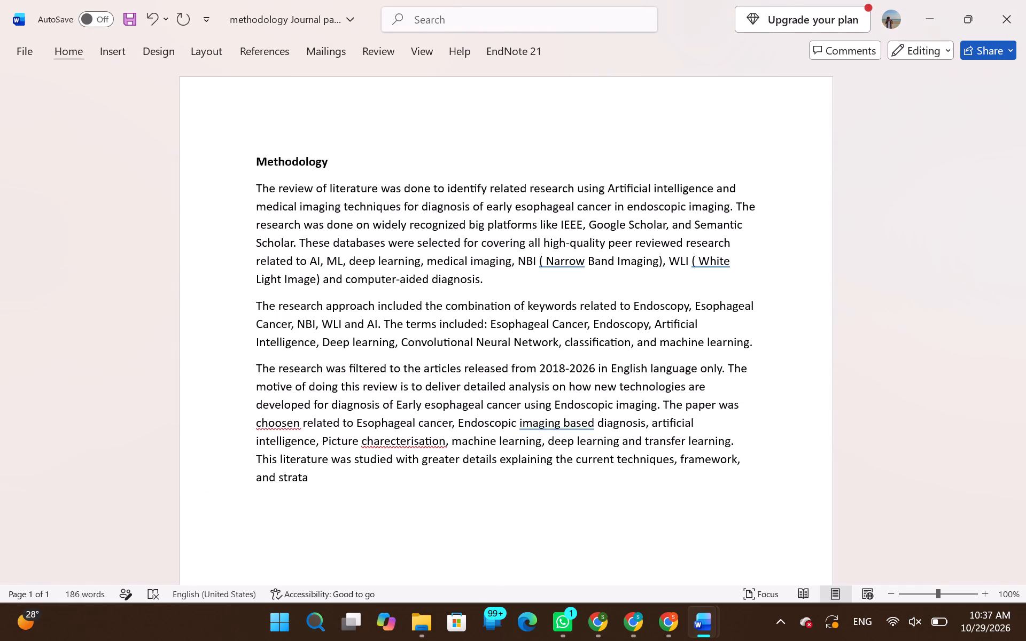
pyautogui.press('BackSpace')
pyautogui.press('BackSpace')
pyautogui.write('tegies')
pyautogui.write(',')
pyautogui.press('space')
# Consult the reference wording again and add 'applied for diagnosis of Early esophageal' after 'strategies,'.
pyautogui.hotkey('alt', 'Tab')
pyautogui.hotkey('alt', 'Tab')
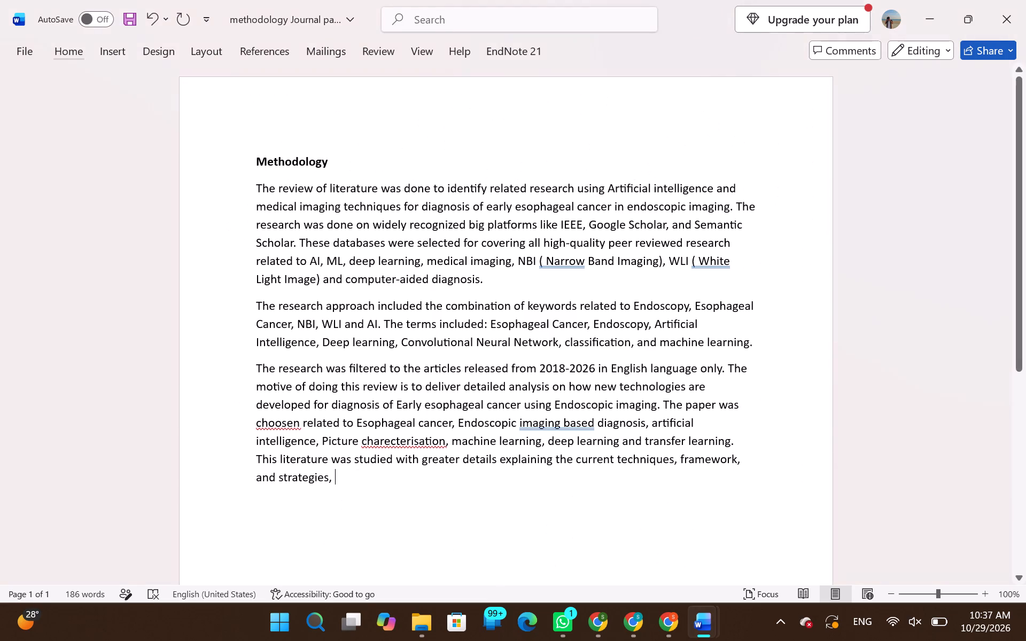
pyautogui.press('a')
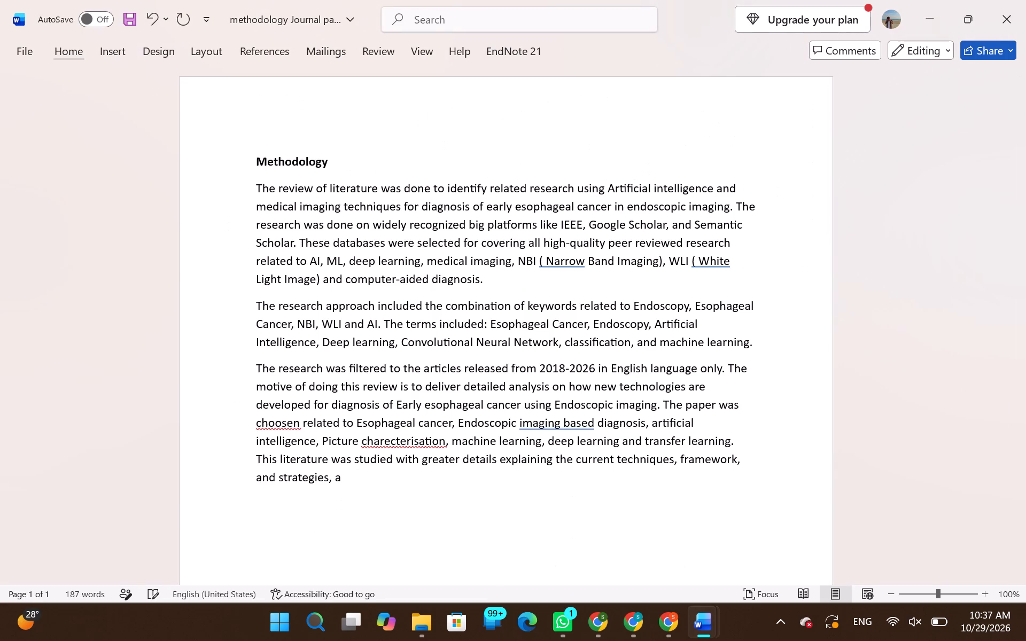
pyautogui.press('BackSpace')
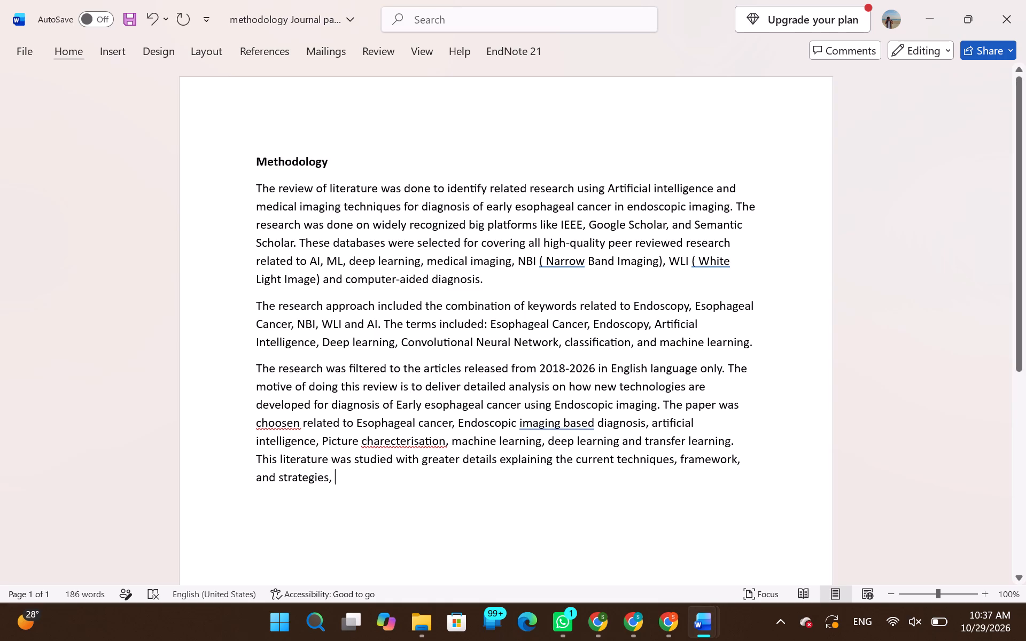
pyautogui.write('applied for diagnor')
pyautogui.press('BackSpace')
pyautogui.write('ss')
pyautogui.press('BackSpace')
pyautogui.write('is of')
pyautogui.press('space')
pyautogui.write('Early esophageal')
pyautogui.press('space')
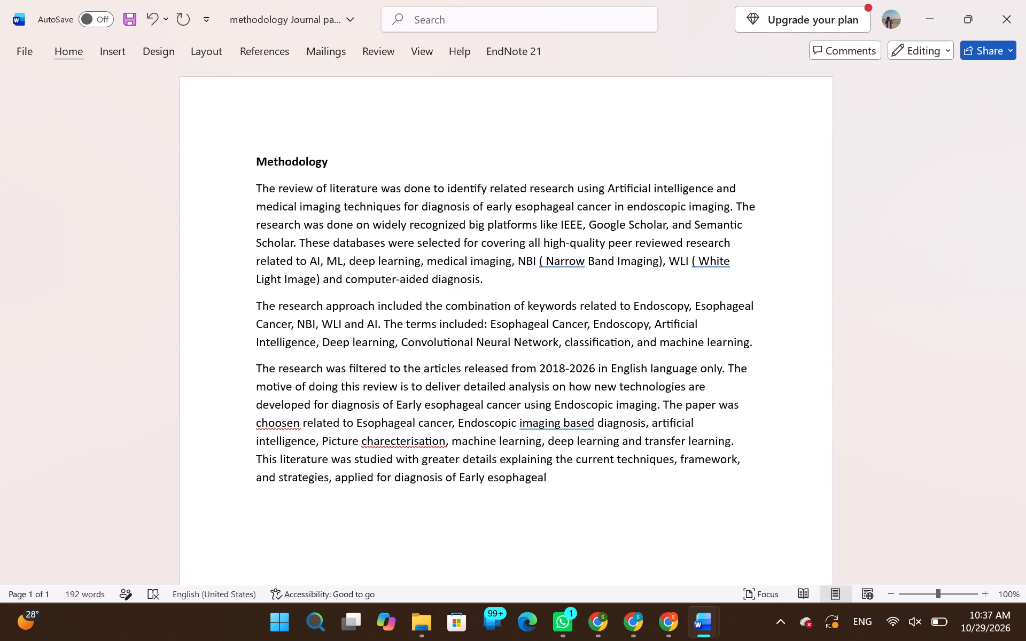
# Finish the closing sentence with 'cancer using endoscopic imaging.' and start a new paragraph below it.
pyautogui.hotkey('alt', 'Tab')
pyautogui.hotkey('alt', 'Tab')
pyautogui.hotkey('alt', 'Tab')
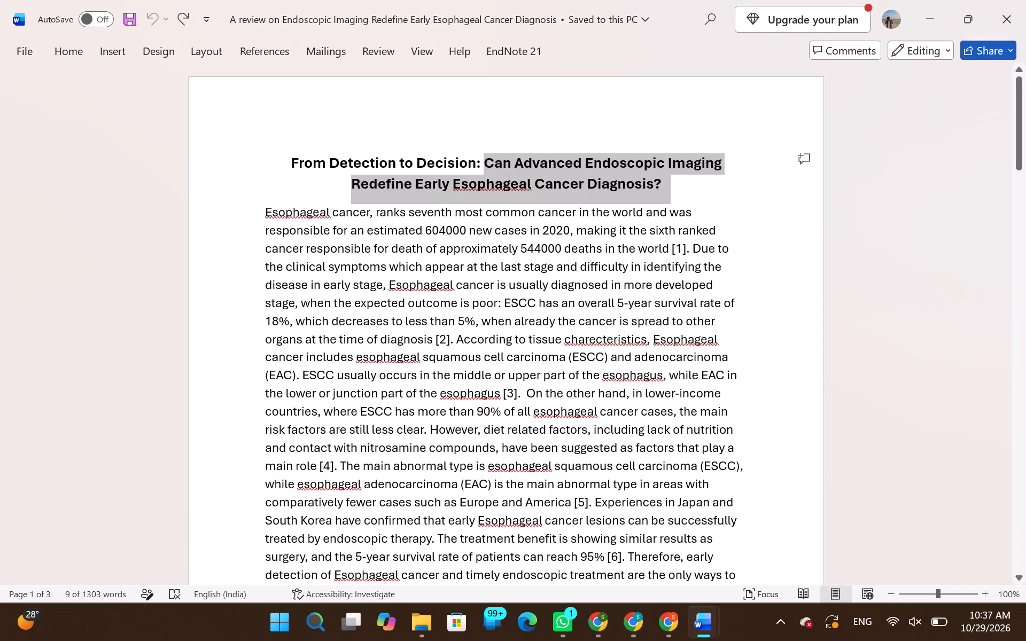
pyautogui.hotkey('alt', 'Tab')
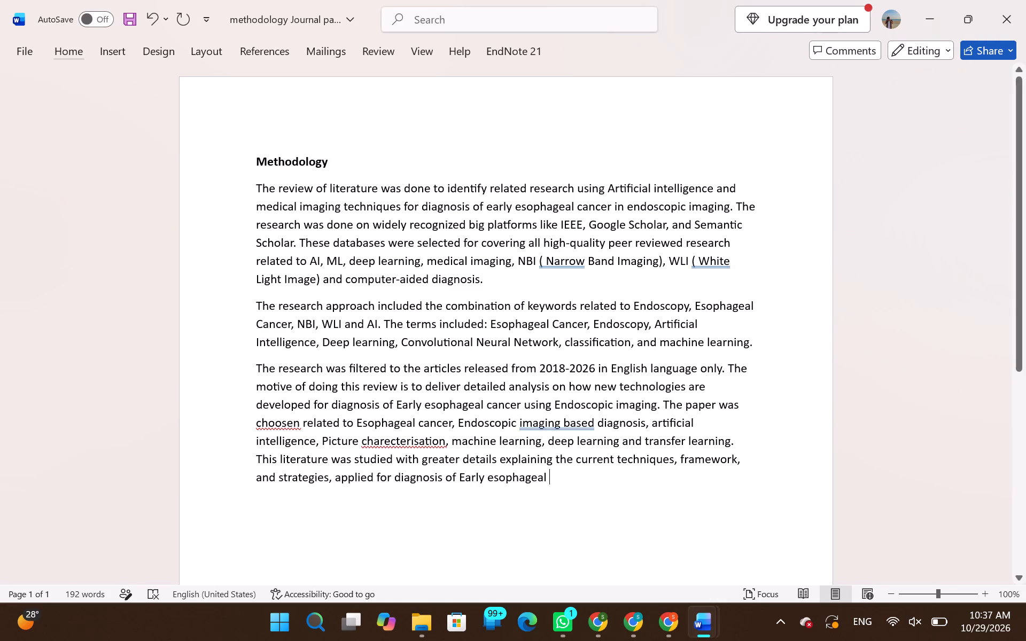
pyautogui.write('cac')
pyautogui.press('BackSpace')
pyautogui.press('BackSpace')
pyautogui.write('ancer using')
pyautogui.press('space')
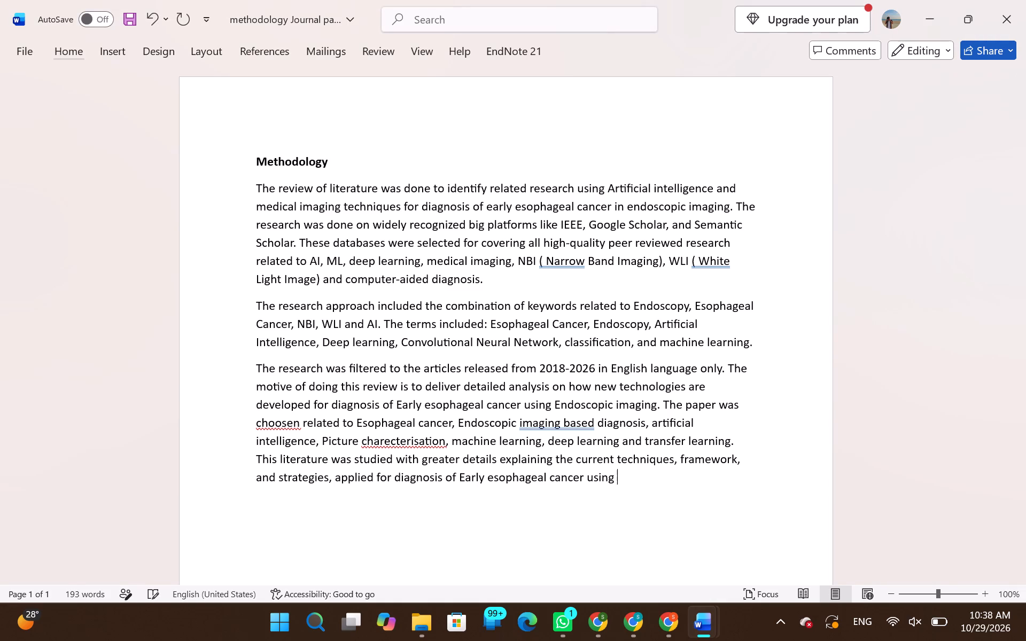
pyautogui.write('en')
pyautogui.write('doscopic')
pyautogui.press('space')
pyautogui.press('i')
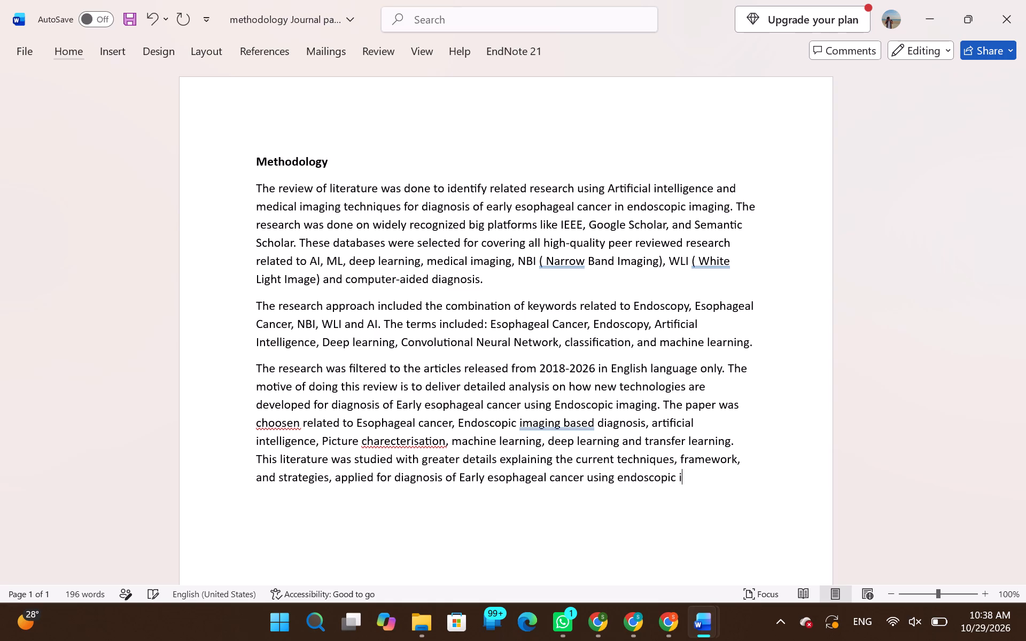
pyautogui.write('maging')
pyautogui.press('.')
pyautogui.press('Return')
# Switch to the reference paper and go to its section 2.2 Inclusion Criteria and Exclusion Criteria.
pyautogui.hotkey('alt', 'Tab')
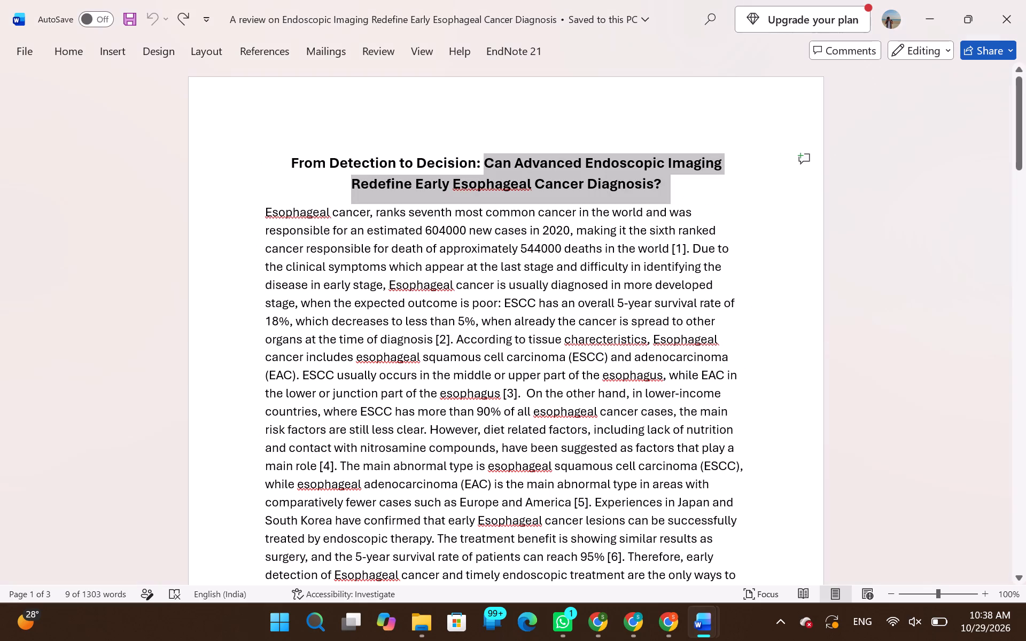
pyautogui.hotkey('alt', 'Tab')
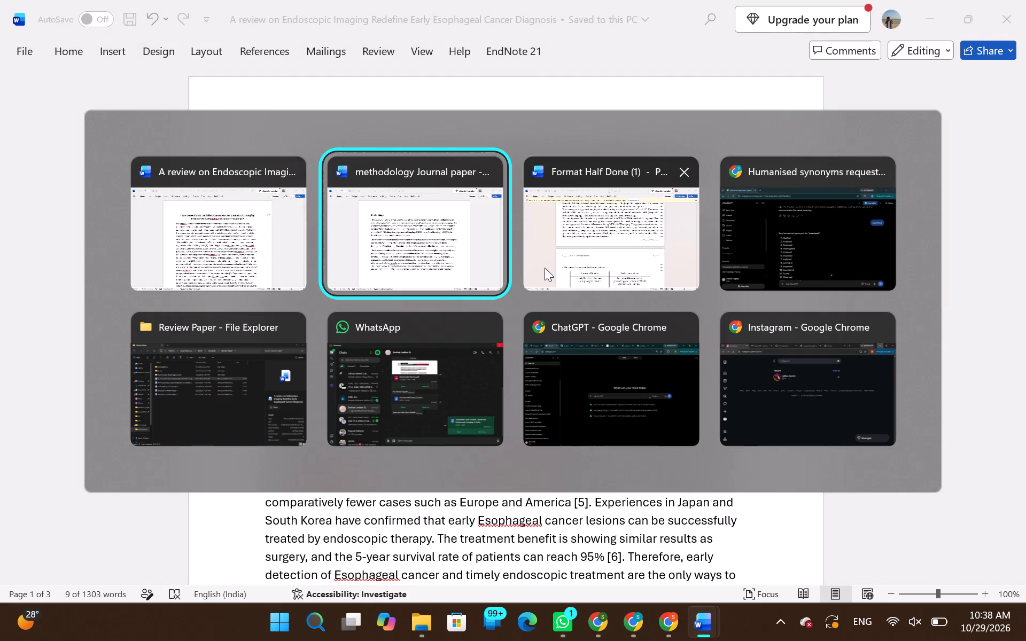
pyautogui.hotkey('alt', 'Tab')
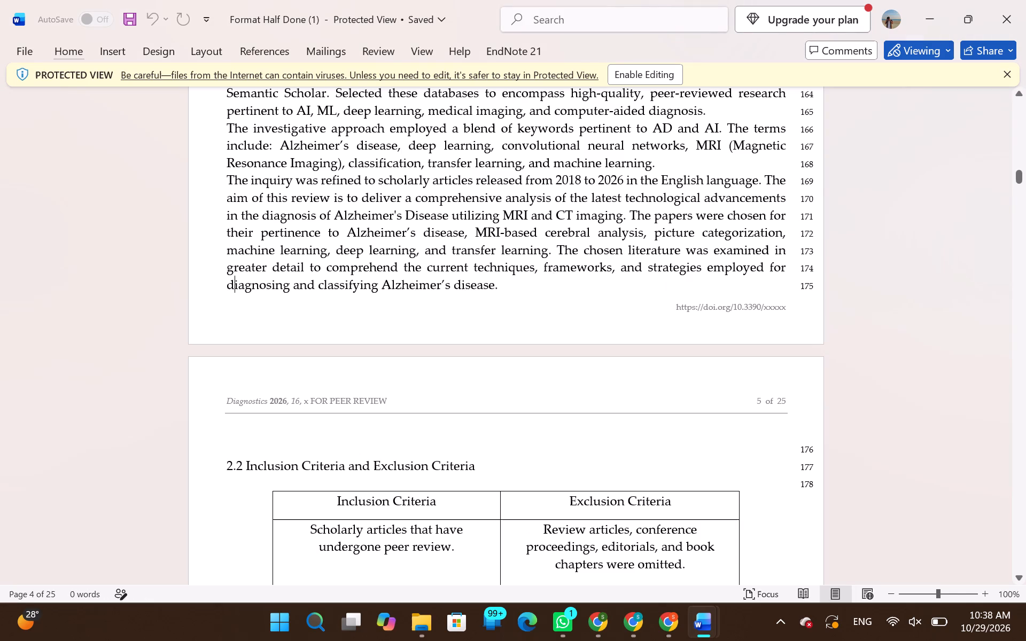
pyautogui.scroll(-1, 460, 299)
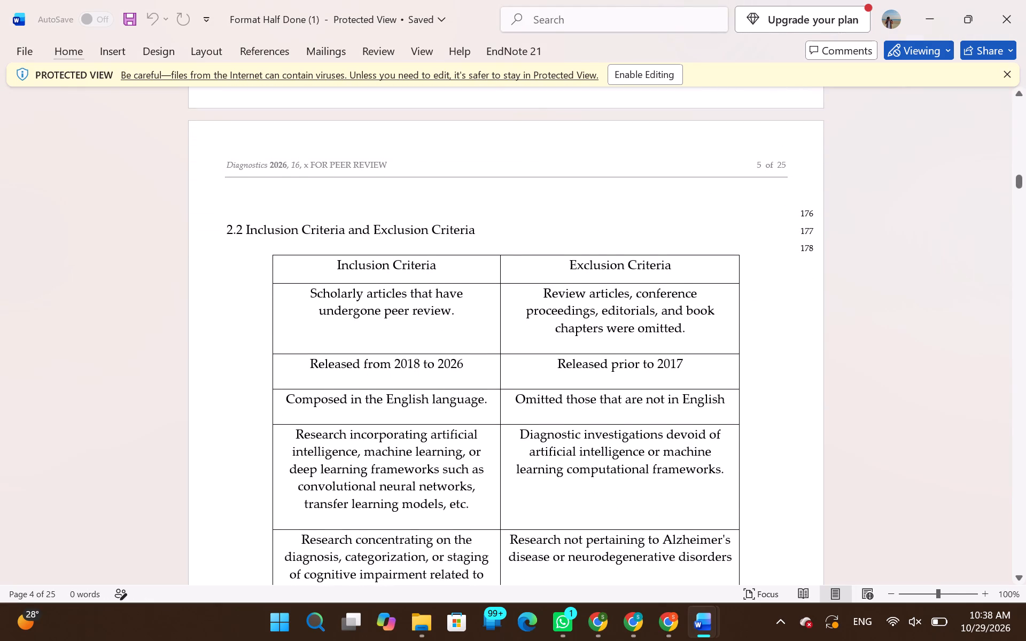
pyautogui.hotkey('alt', 'Tab')
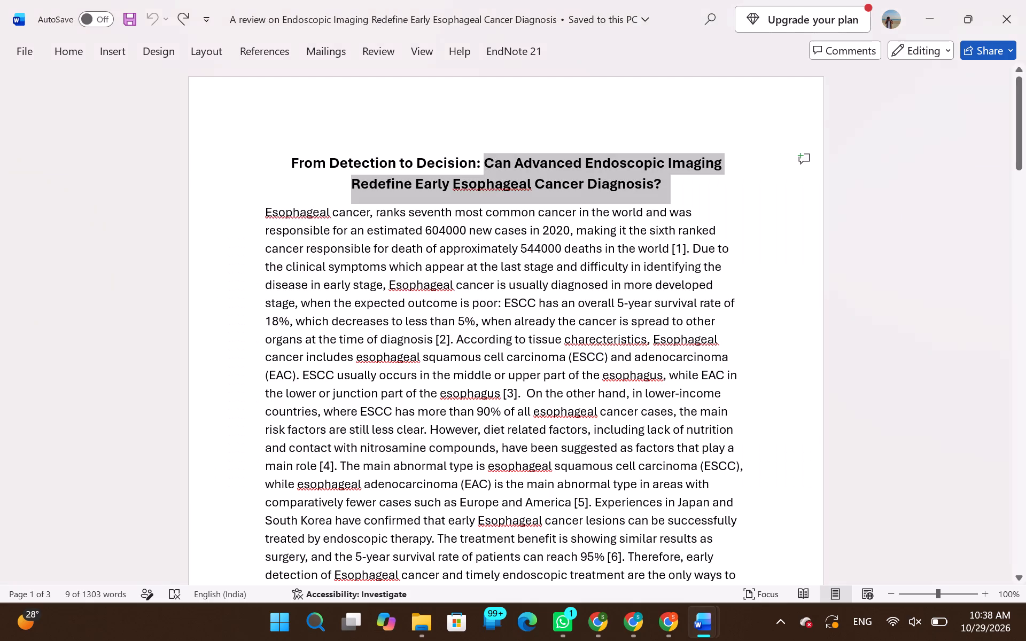
pyautogui.hotkey('alt', 'Tab')
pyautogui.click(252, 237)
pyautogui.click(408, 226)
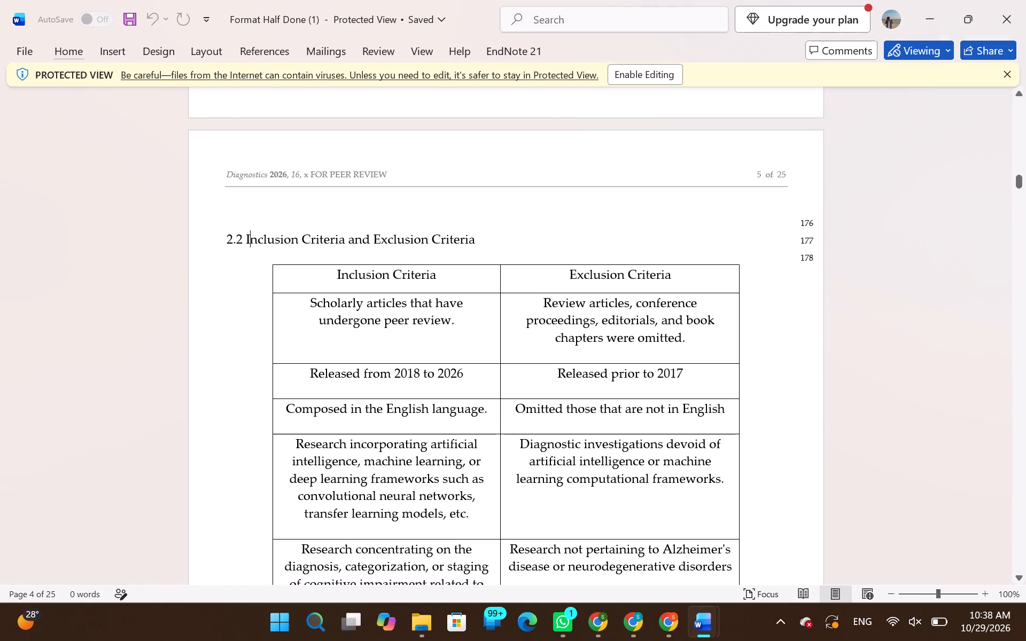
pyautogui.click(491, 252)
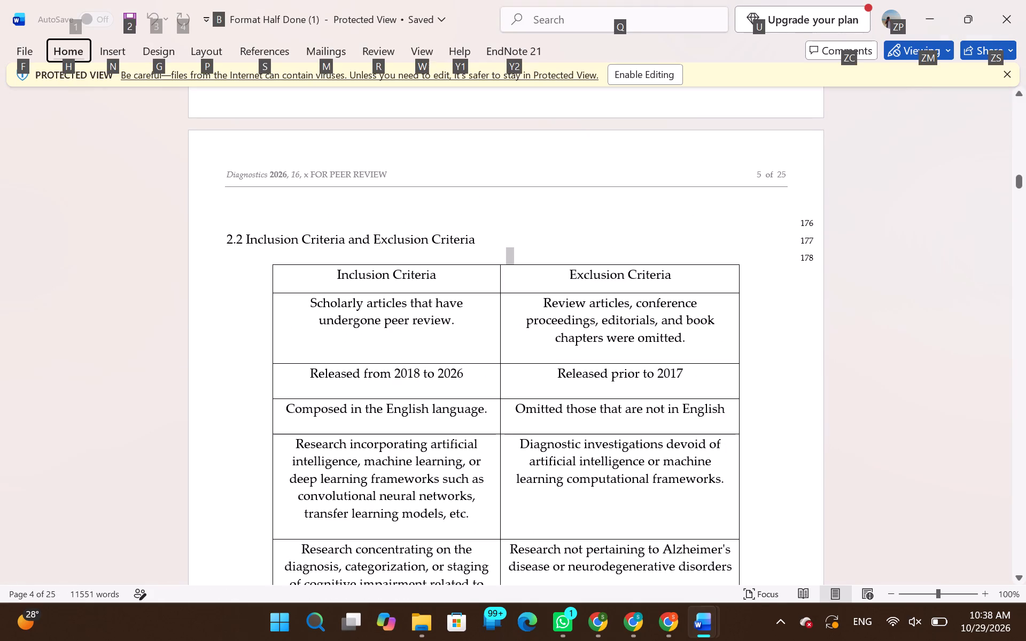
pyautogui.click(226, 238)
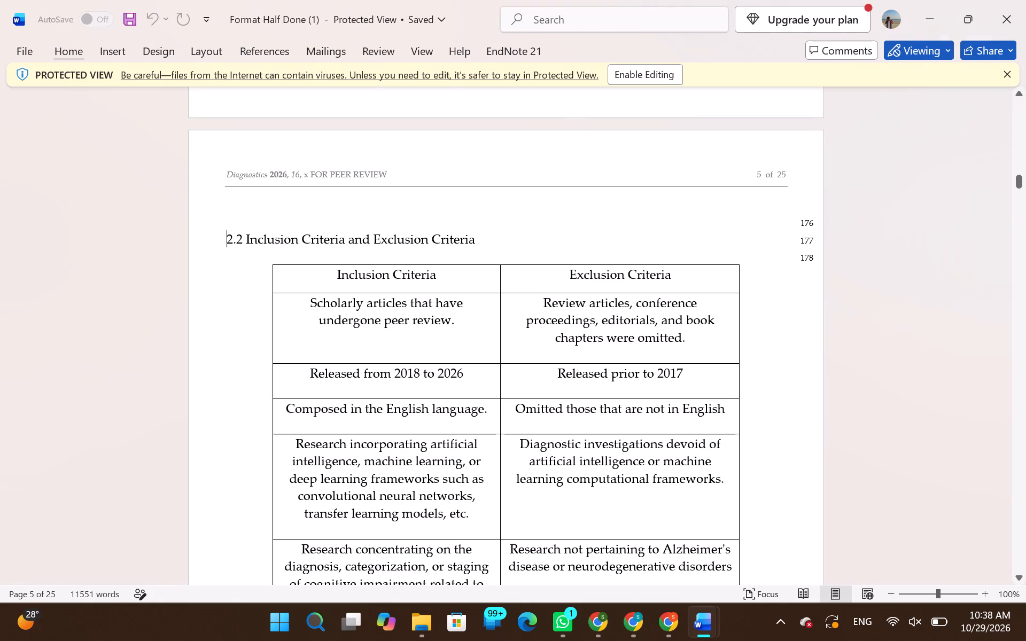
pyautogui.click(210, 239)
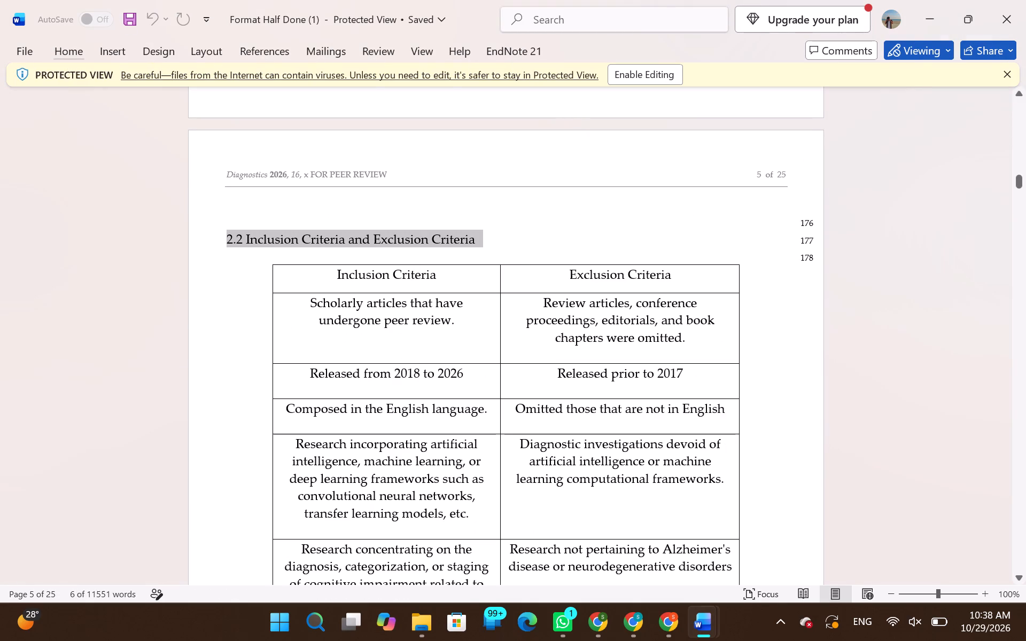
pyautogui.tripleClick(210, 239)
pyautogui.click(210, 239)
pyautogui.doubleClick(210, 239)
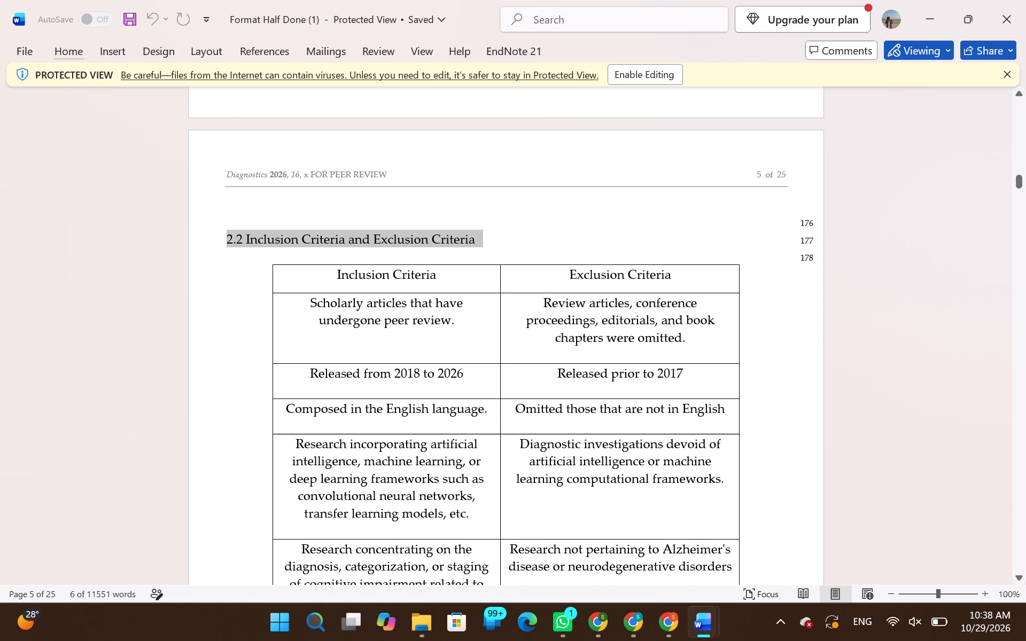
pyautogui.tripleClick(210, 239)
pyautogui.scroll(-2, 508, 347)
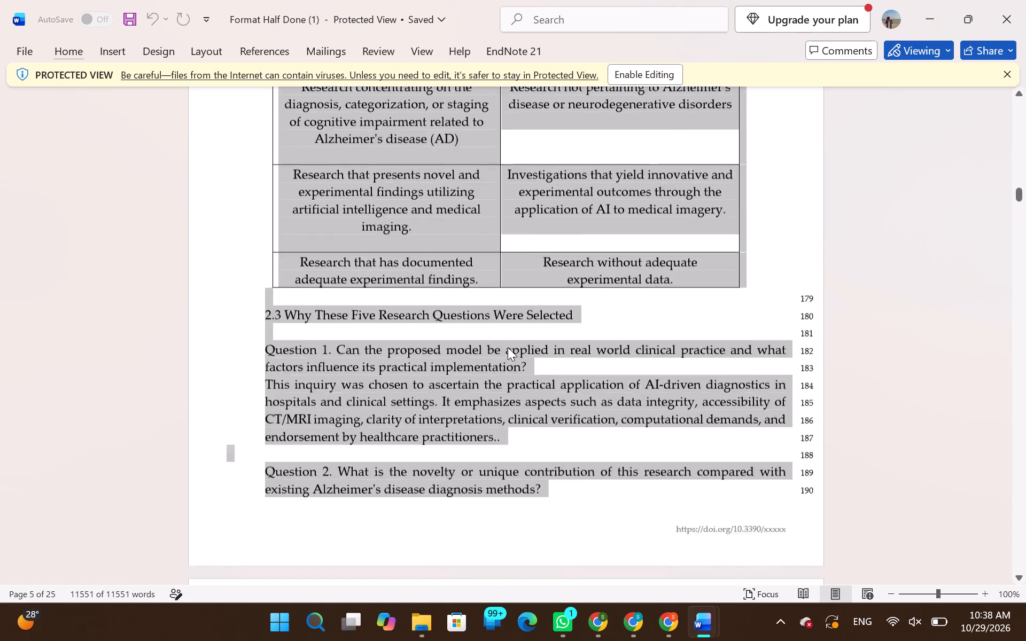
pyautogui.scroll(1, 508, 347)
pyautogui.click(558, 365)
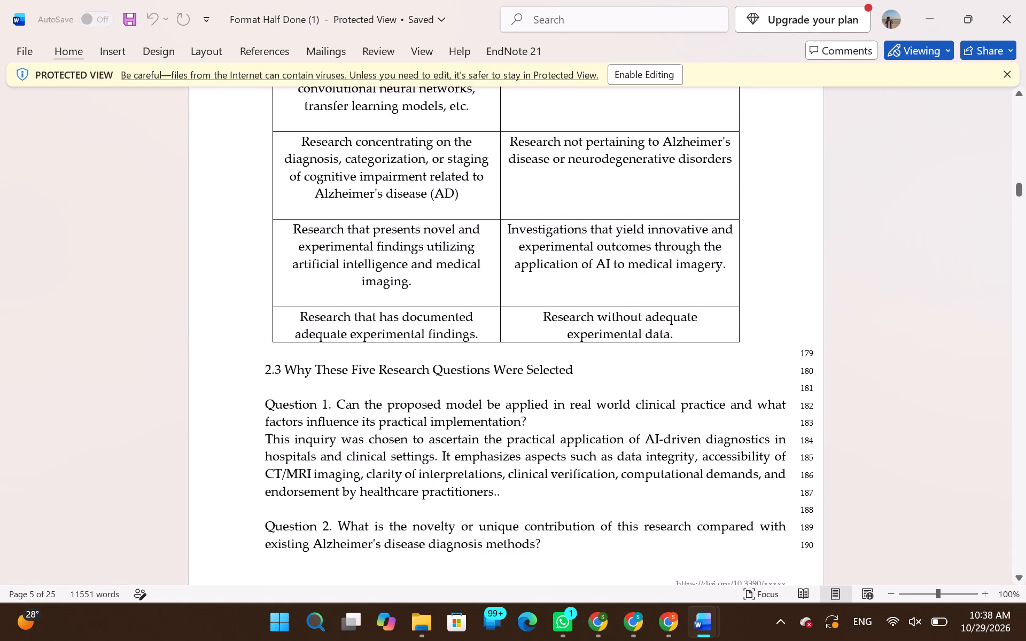
# Copy the reference paper's 2.2 Inclusion Criteria and Exclusion Criteria heading and full table into the methodology document below the last paragraph.
pyautogui.moveTo(741, 335); pyautogui.dragTo(333, 68)
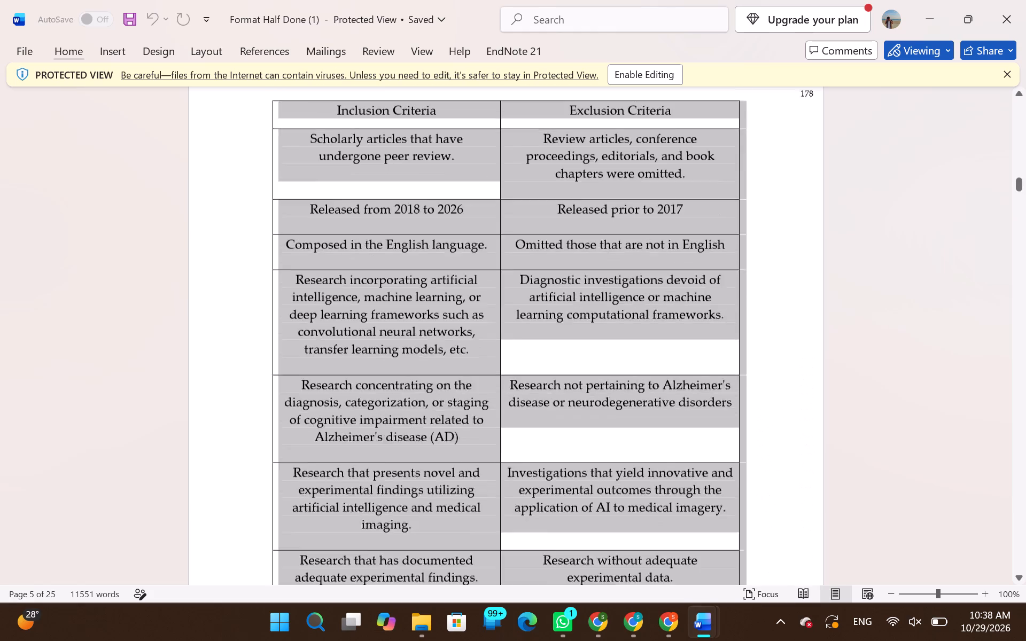
pyautogui.moveTo(333, 68); pyautogui.dragTo(223, 265)
pyautogui.hotkey('ctrl', 'c')
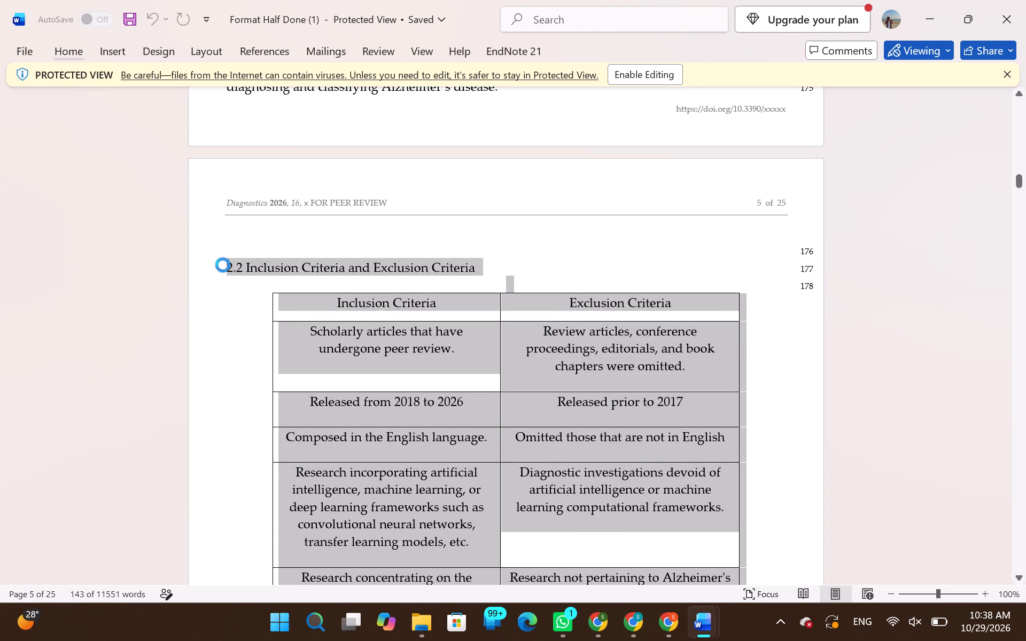
pyautogui.hotkey('alt', 'Tab')
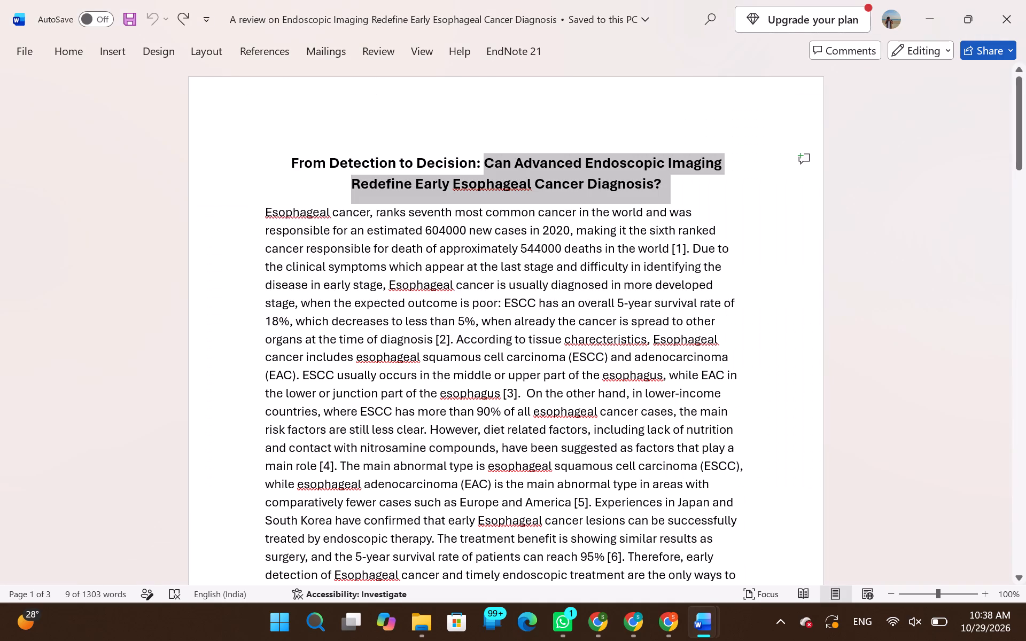
pyautogui.hotkey('alt', 'Tab')
pyautogui.hotkey('alt', 'Tab')
pyautogui.hotkey('alt', 'Tab')
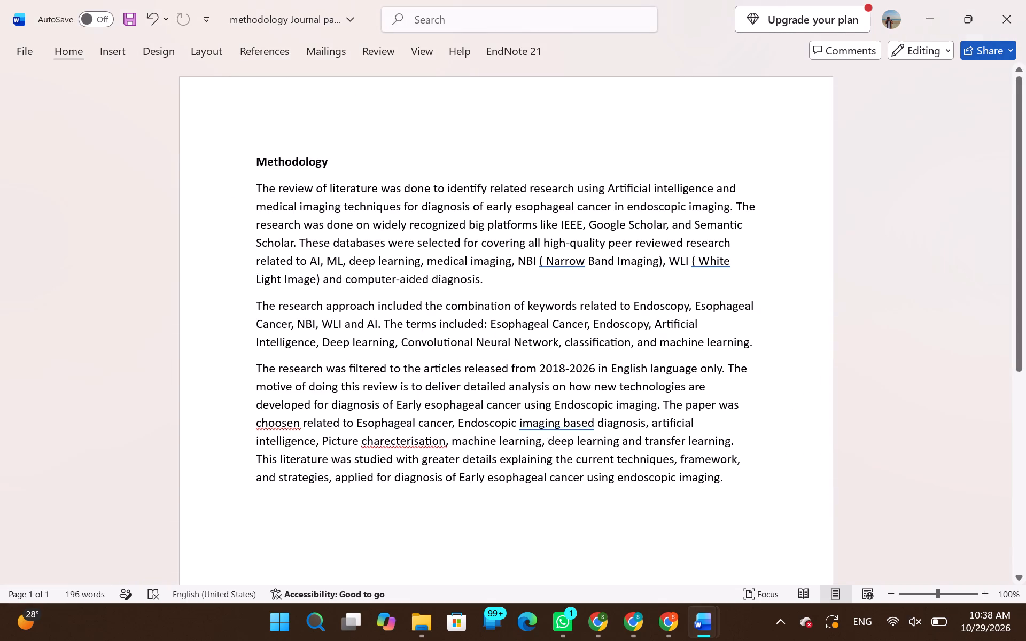
pyautogui.scroll(-1, 420, 451)
pyautogui.click(279, 442)
pyautogui.hotkey('ctrl', 'v')
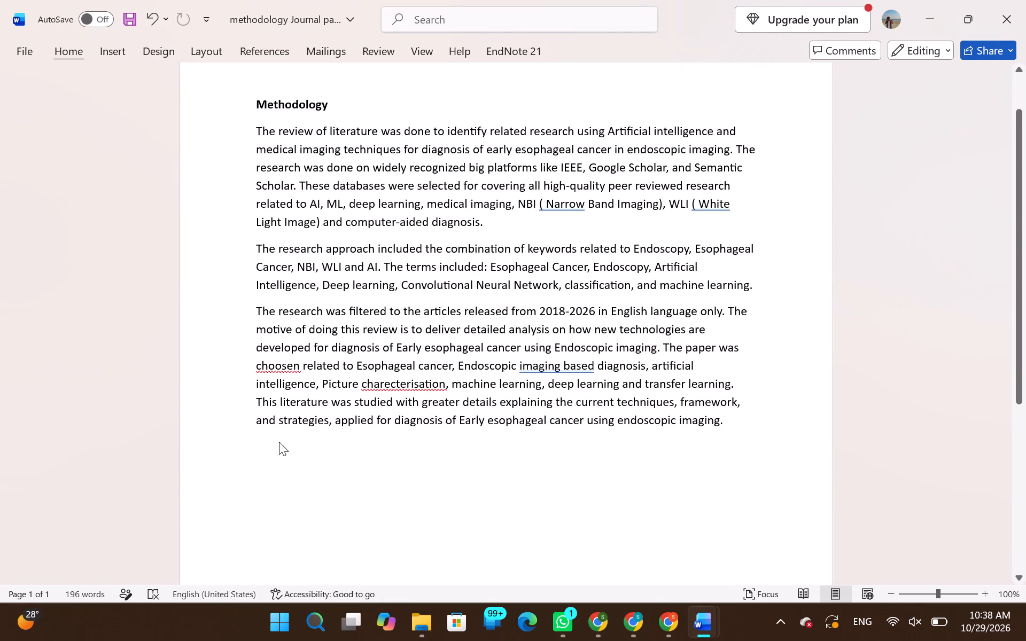
pyautogui.scroll(2, 330, 264)
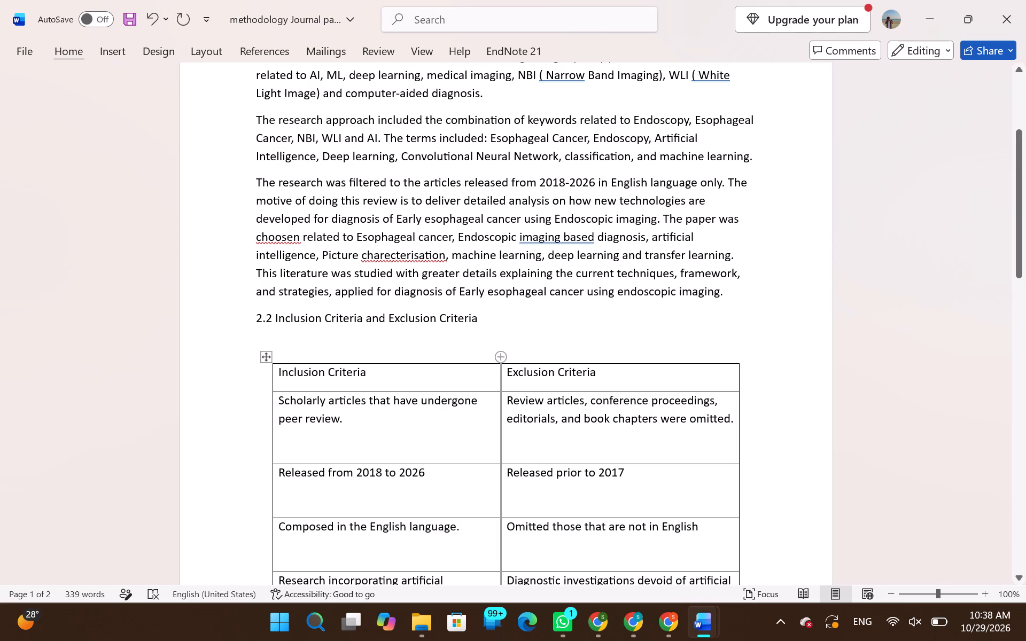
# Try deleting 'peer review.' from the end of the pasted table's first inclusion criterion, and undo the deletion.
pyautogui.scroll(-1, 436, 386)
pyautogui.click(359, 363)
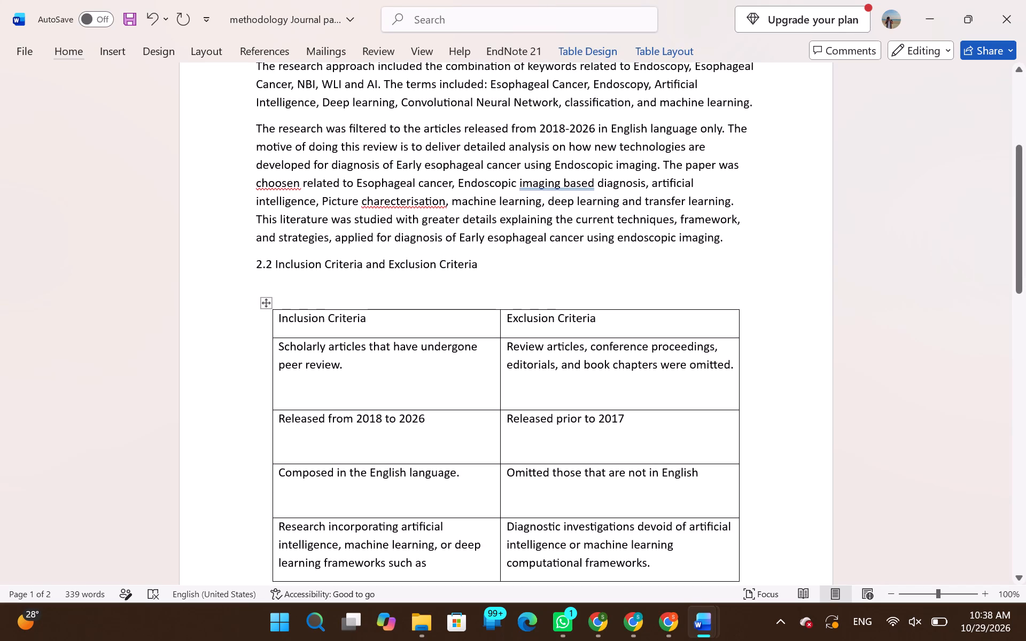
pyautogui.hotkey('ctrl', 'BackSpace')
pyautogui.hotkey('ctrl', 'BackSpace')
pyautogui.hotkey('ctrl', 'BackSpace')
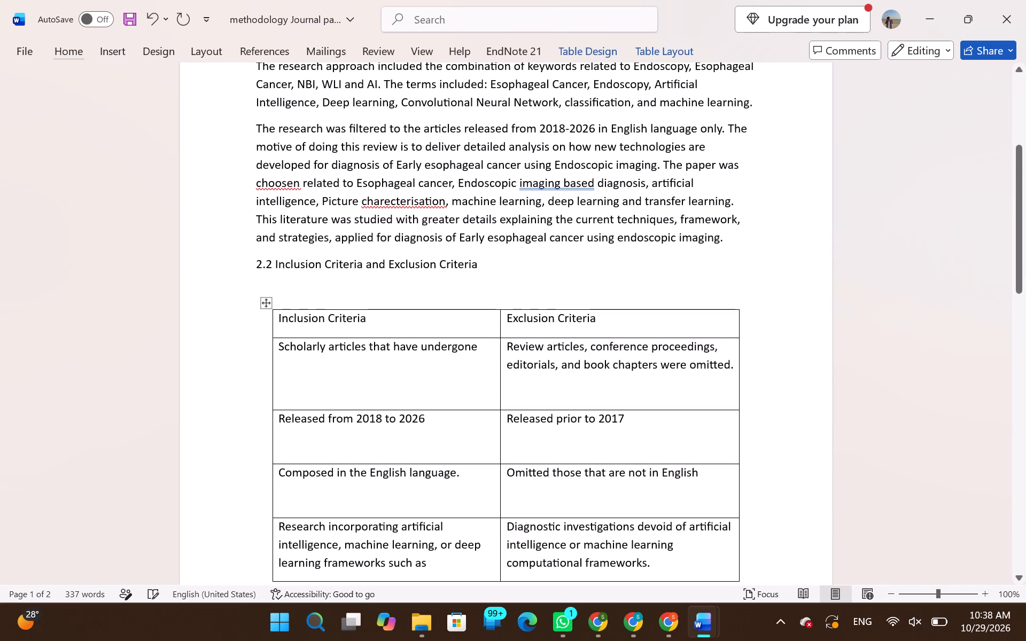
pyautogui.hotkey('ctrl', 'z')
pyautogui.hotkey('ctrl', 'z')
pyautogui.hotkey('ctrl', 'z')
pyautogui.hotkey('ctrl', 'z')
# Clear all text from the table's first inclusion criterion, 'Scholarly articles that have undergone peer review.'.
pyautogui.hotkey('ctrl', 'y')
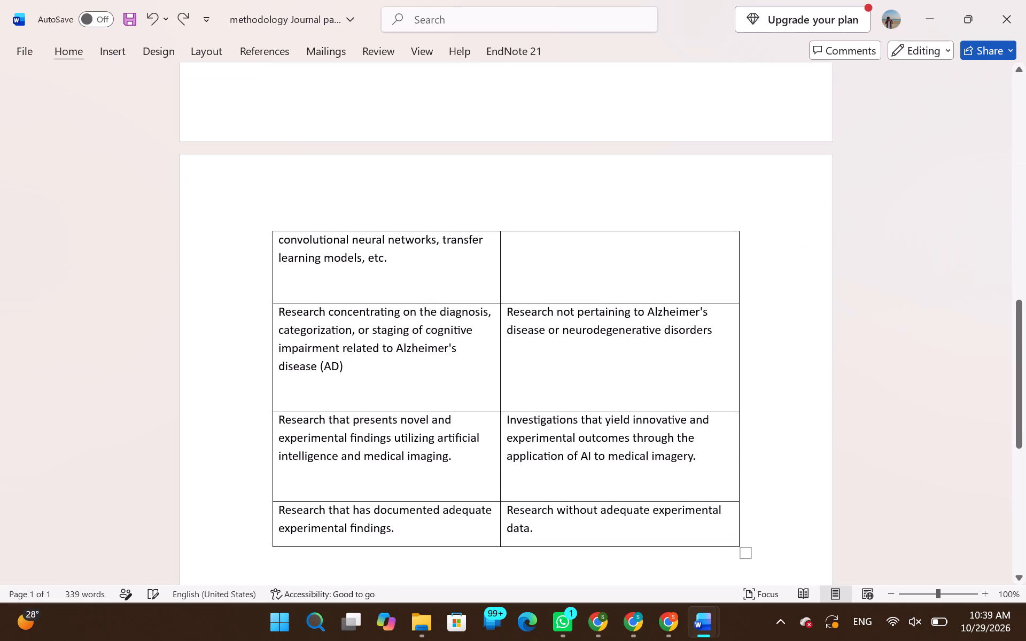
pyautogui.scroll(2, 511, 324)
pyautogui.click(588, 418)
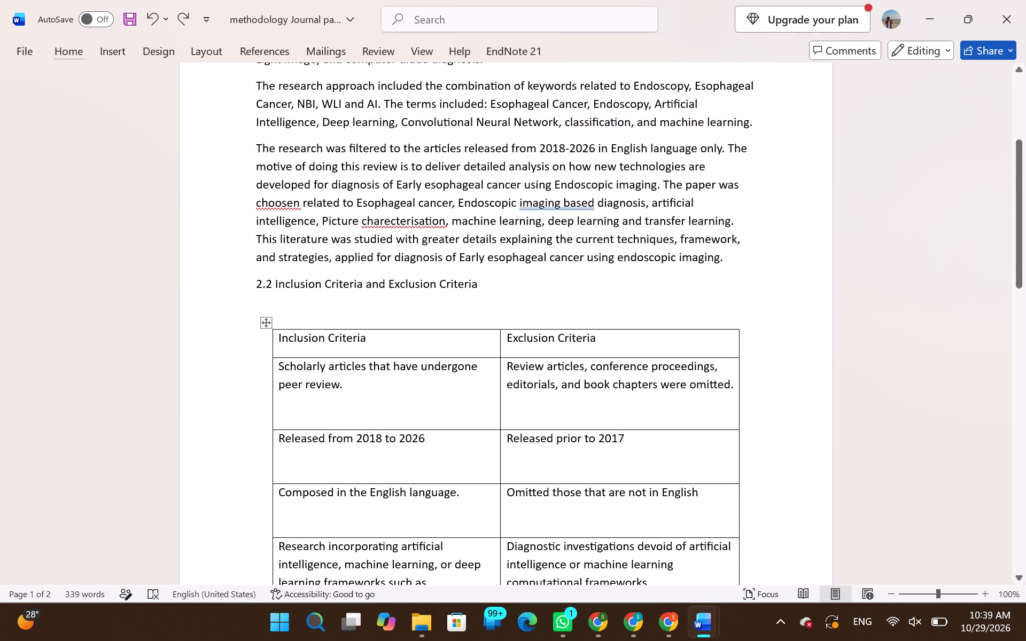
pyautogui.click(446, 394)
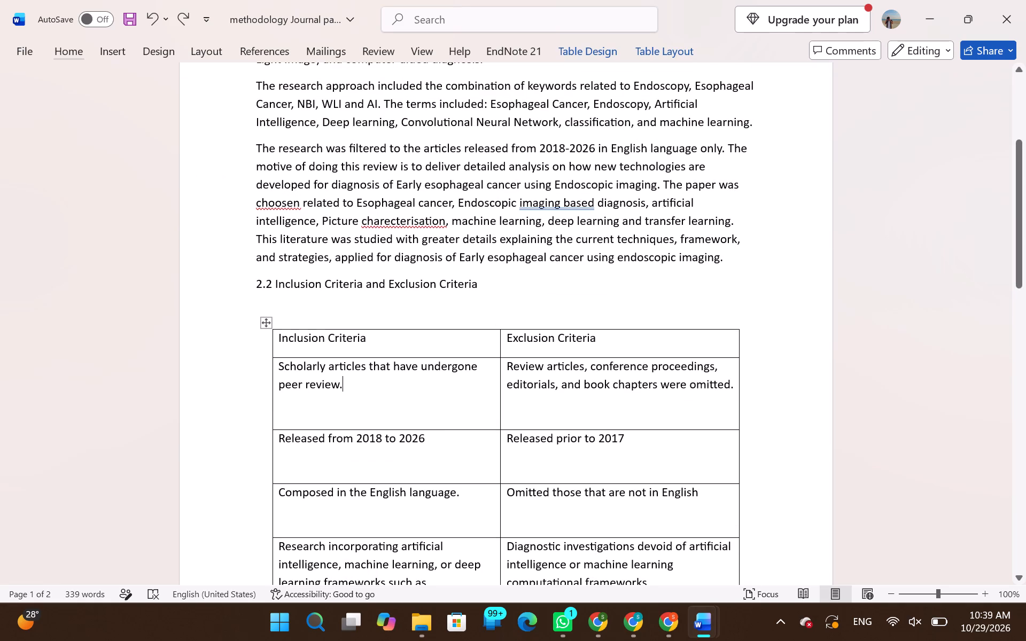
pyautogui.hotkey('ctrl', 'BackSpace')
pyautogui.hotkey('ctrl', 'BackSpace')
pyautogui.hotkey('ctrl', 'BackSpace')
pyautogui.hotkey('ctrl', 'BackSpace')
pyautogui.hotkey('ctrl', 'BackSpace')
pyautogui.hotkey('ctrl', 'BackSpace')
pyautogui.hotkey('ctrl', 'BackSpace')
pyautogui.hotkey('ctrl', 'BackSpace')
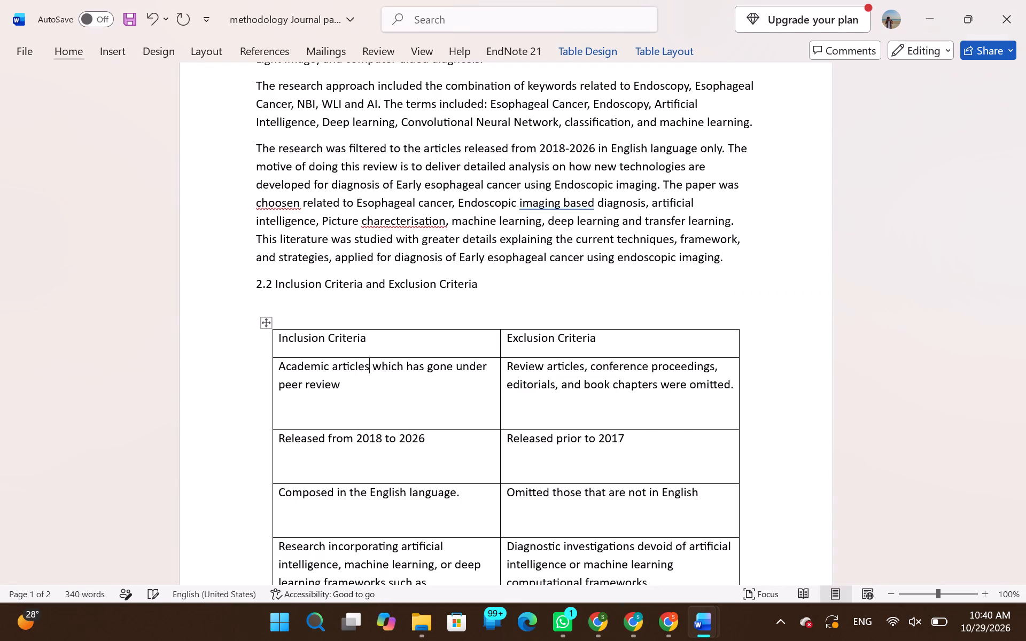
# Check the reference paper's first inclusion criterion and change 'has' to 'have' in the methodology document's version.
pyautogui.hotkey('alt', 'Tab')
pyautogui.hotkey('alt', 'Tab')
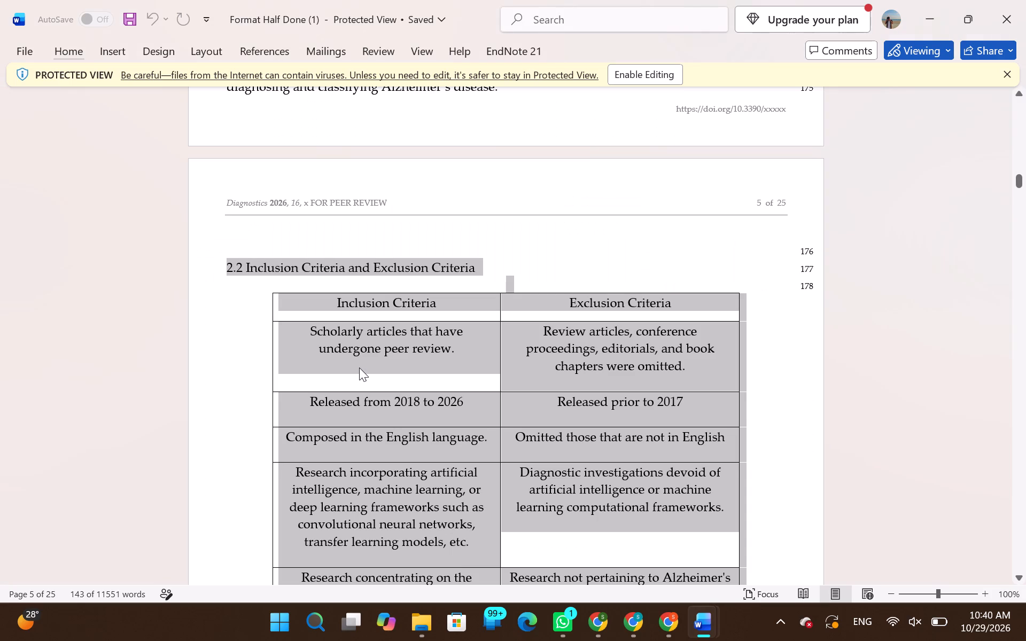
pyautogui.click(354, 348)
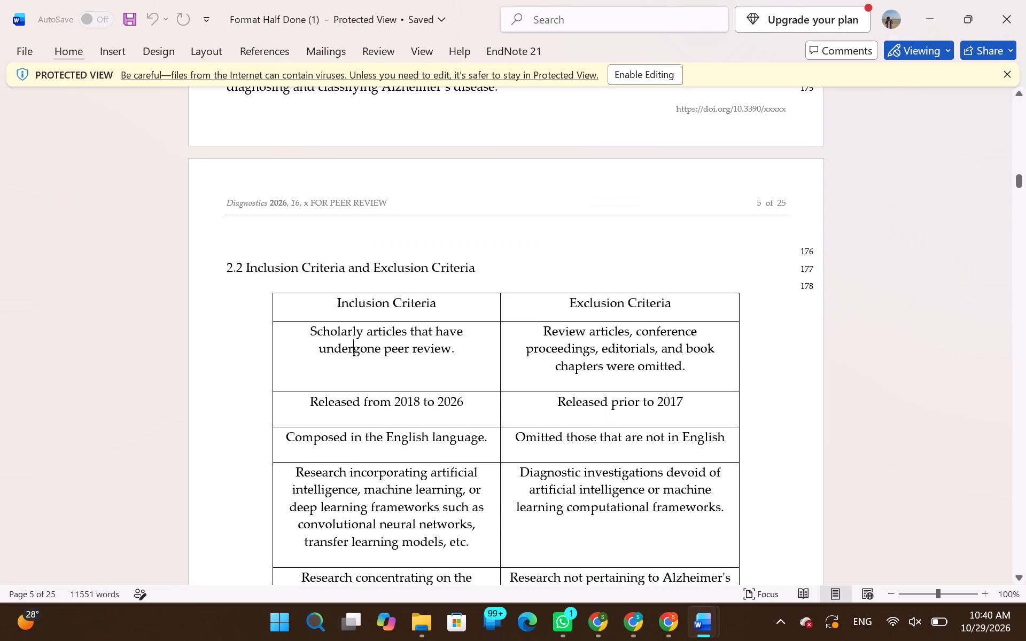
pyautogui.hotkey('alt', 'Tab')
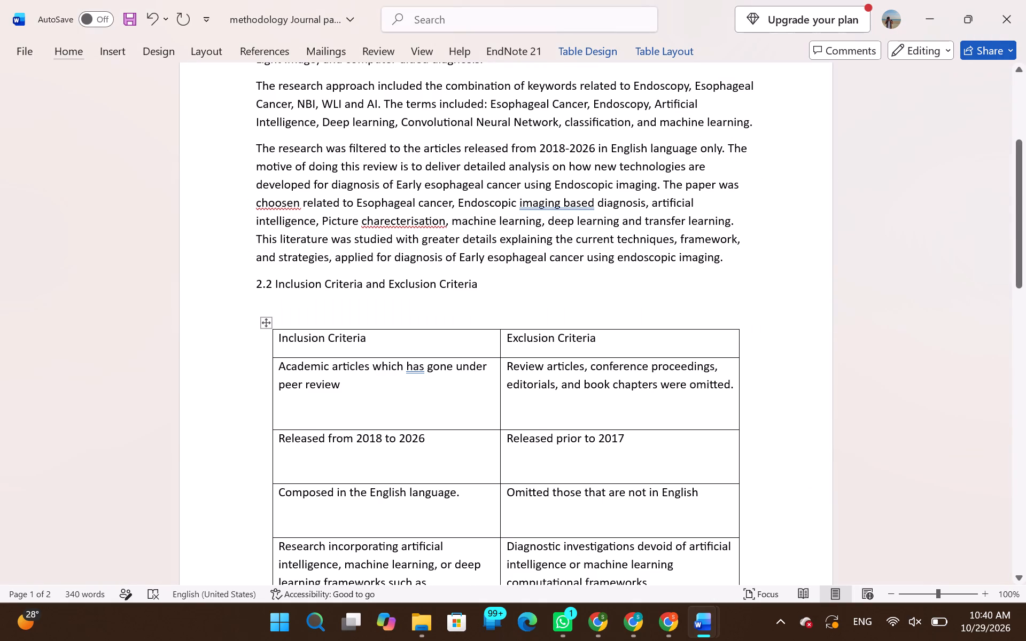
pyautogui.click(407, 364)
pyautogui.click(415, 365)
pyautogui.press('Right')
pyautogui.press('Right')
pyautogui.press('BackSpace')
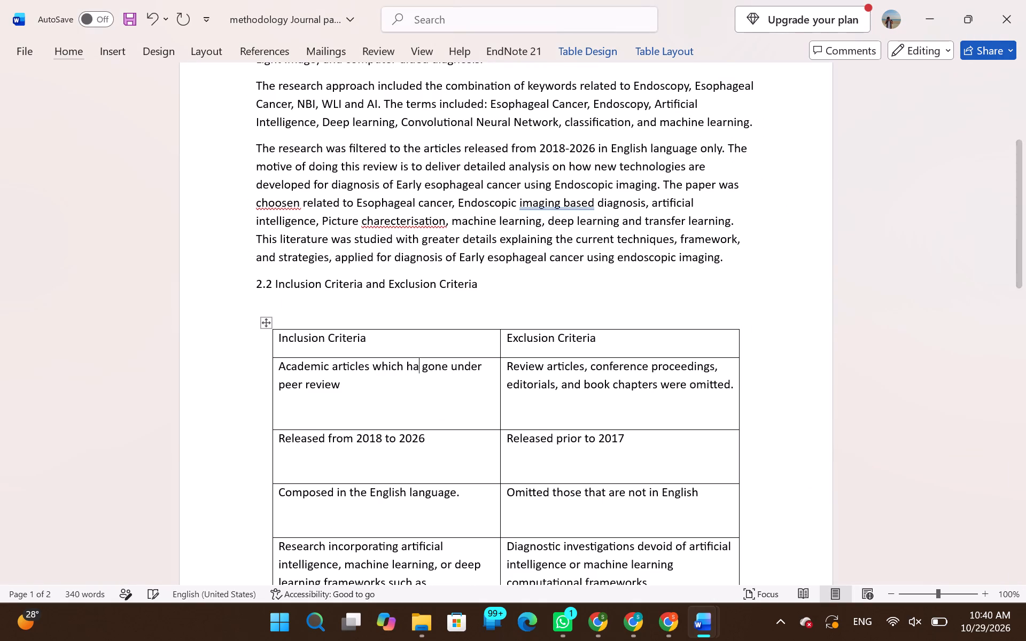
pyautogui.write('ve')
# Replace 'proceedings' with 'papers' in the first exclusion criterion so it reads 'conference papers'.
pyautogui.click(460, 490)
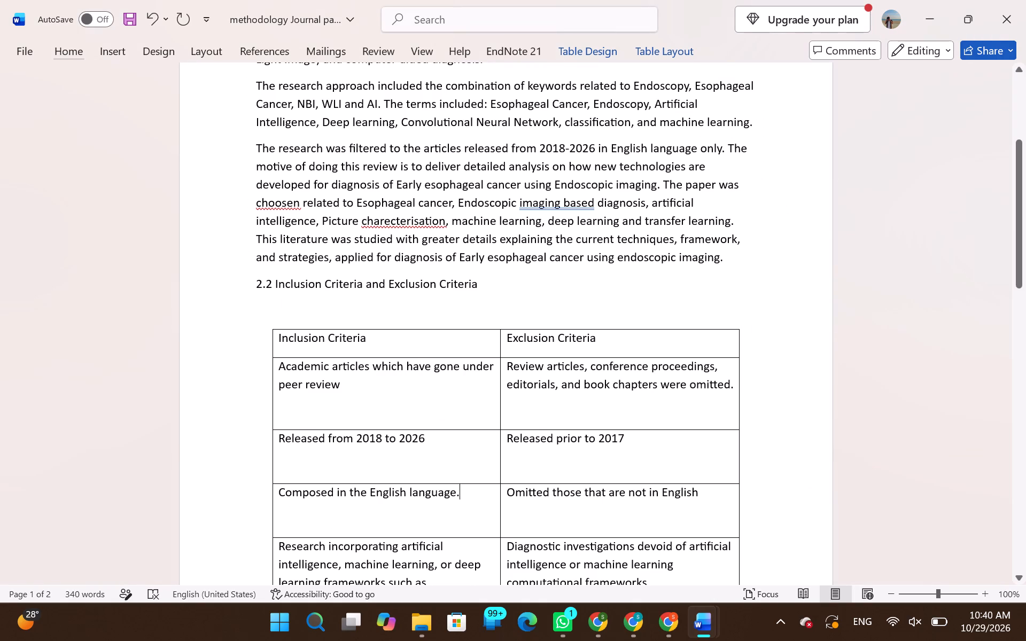
pyautogui.click(542, 384)
pyautogui.click(734, 385)
pyautogui.click(712, 365)
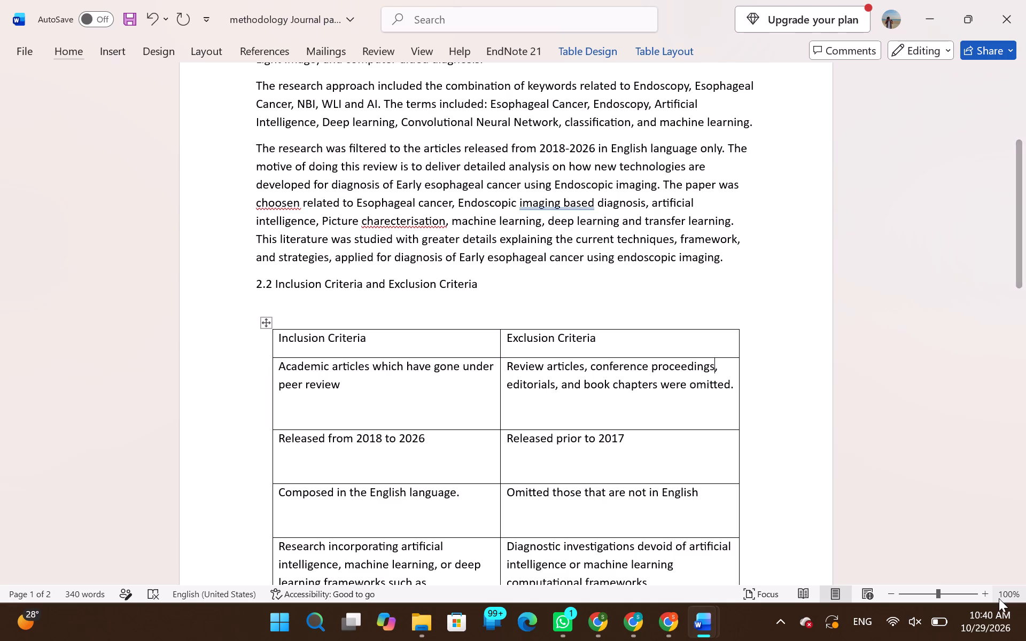
pyautogui.hotkey('ctrl', 'BackSpace')
pyautogui.write('papers')
pyautogui.press('BackSpace')
pyautogui.press('BackSpace')
pyautogui.press('BackSpace')
pyautogui.press('BackSpace')
pyautogui.press('BackSpace')
pyautogui.press('BackSpace')
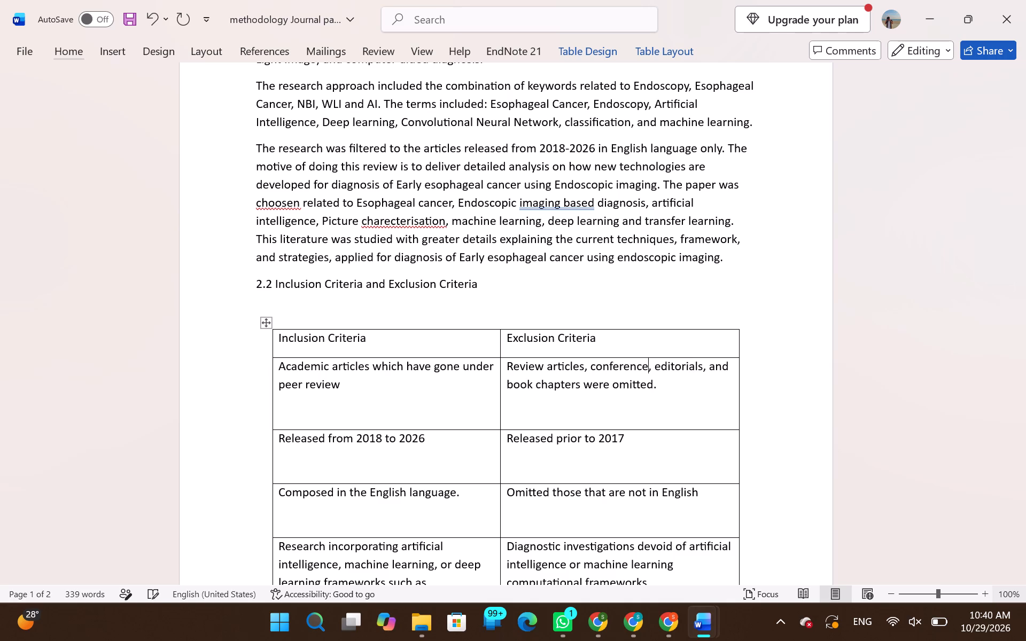
pyautogui.press('space')
pyautogui.write('pa')
pyautogui.write('pers')
# Replace 'prior' with 'before' in the exclusion criterion about the release year.
pyautogui.scroll(-1, 521, 393)
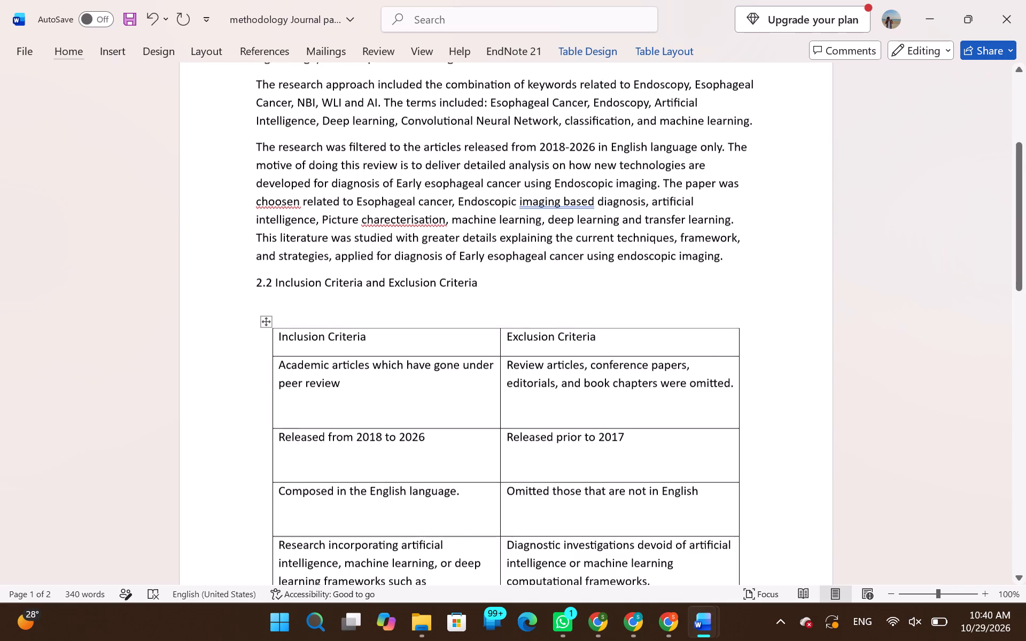
pyautogui.scroll(-1, 521, 393)
pyautogui.click(386, 353)
pyautogui.click(421, 330)
pyautogui.click(559, 328)
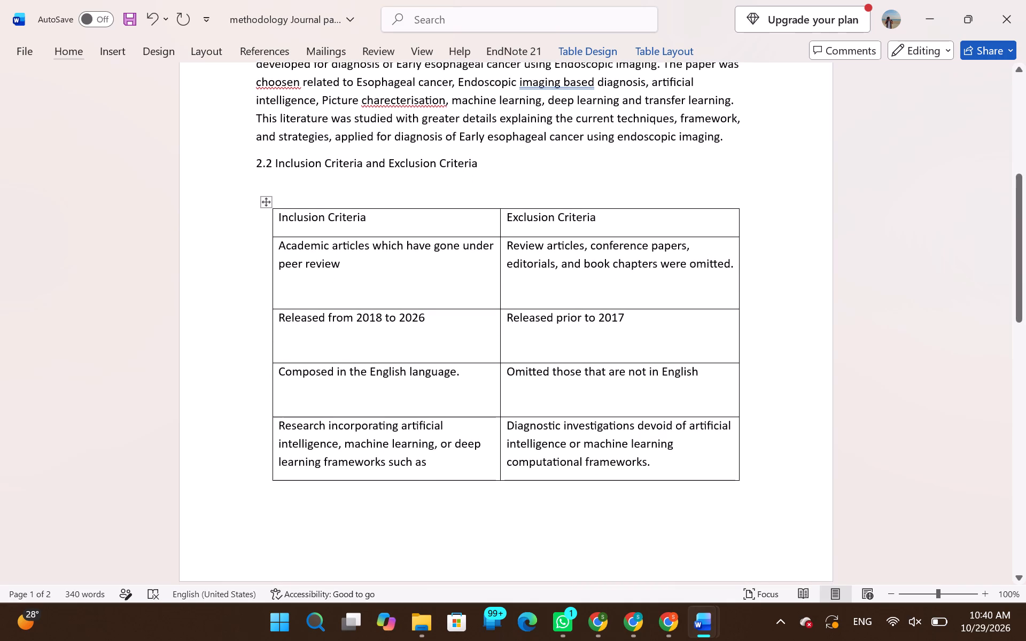
pyautogui.click(580, 297)
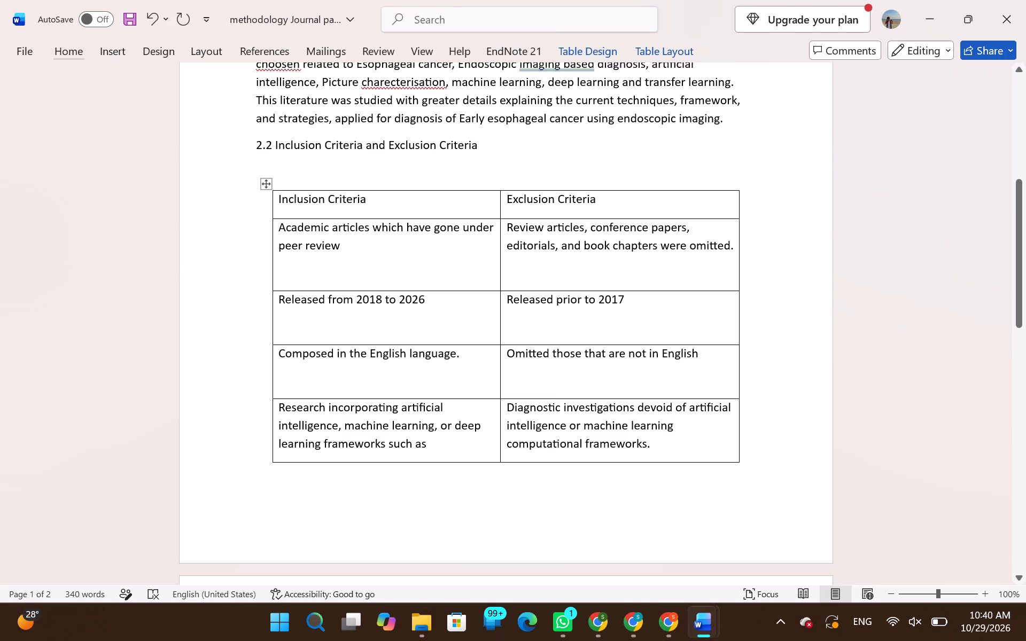
pyautogui.press('BackSpace')
pyautogui.hotkey('ctrl', 'BackSpace')
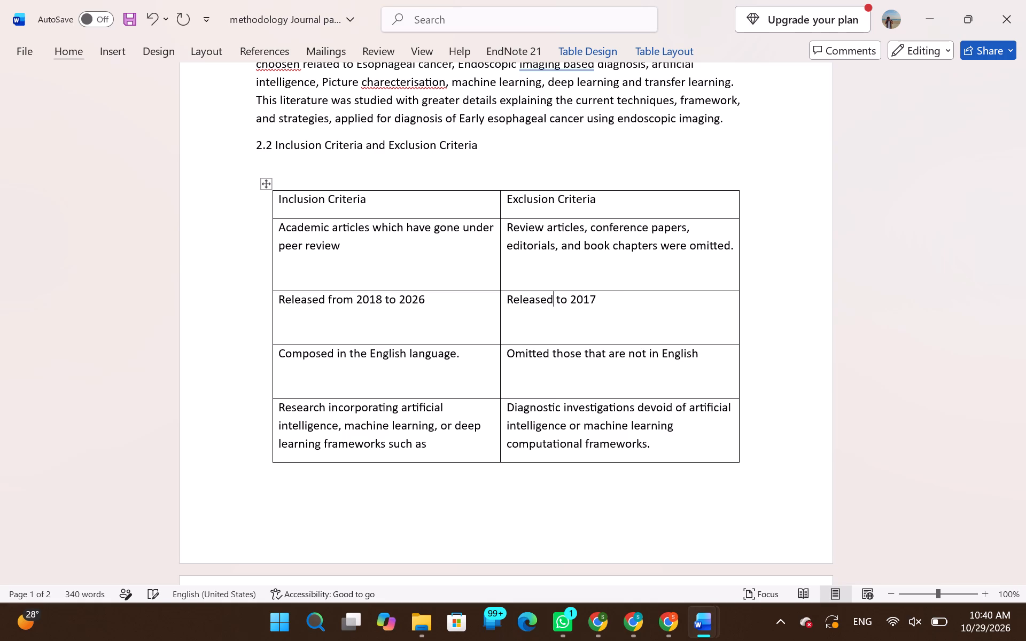
pyautogui.write('before')
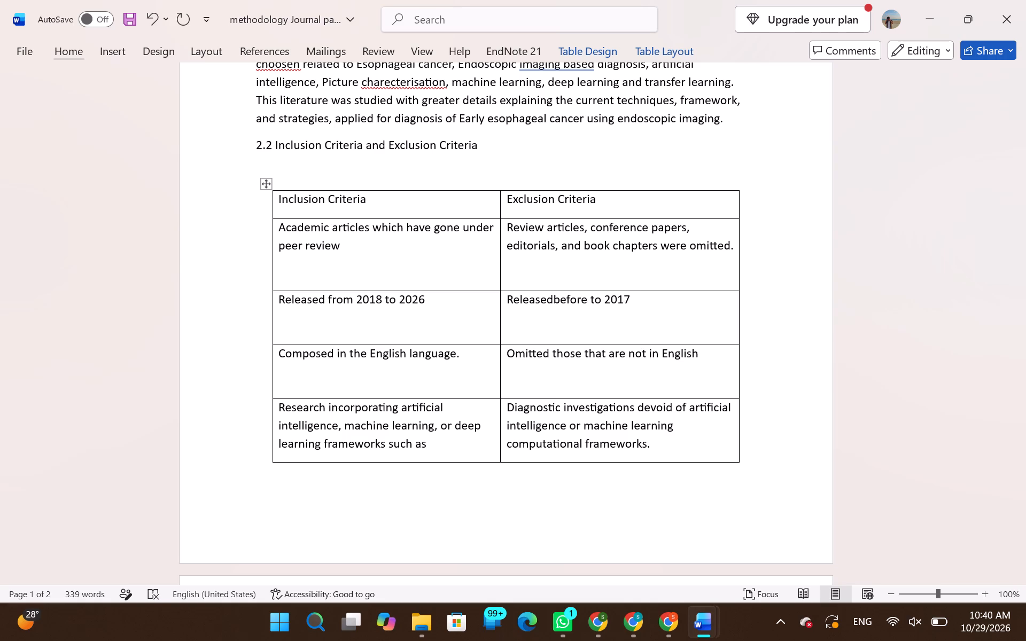
pyautogui.press('BackSpace')
pyautogui.press('BackSpace')
pyautogui.press('BackSpace')
pyautogui.press('BackSpace')
pyautogui.press('BackSpace')
pyautogui.press('BackSpace')
pyautogui.press('space')
pyautogui.write('before')
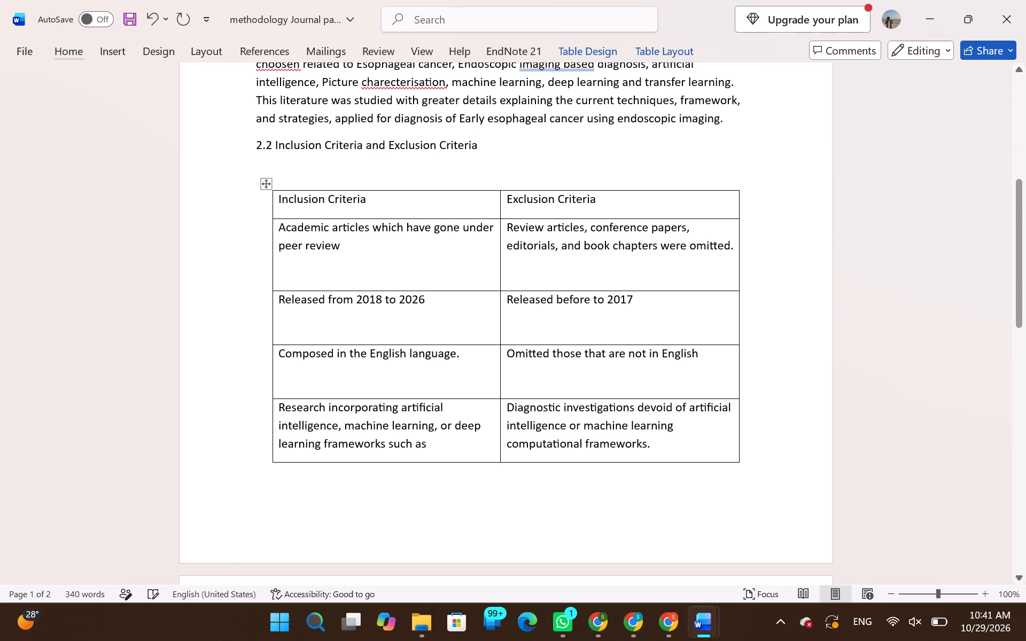
# Replace 'those that' with 'which' in the exclusion criterion about articles not in English.
pyautogui.click(292, 351)
pyautogui.click(451, 363)
pyautogui.click(585, 376)
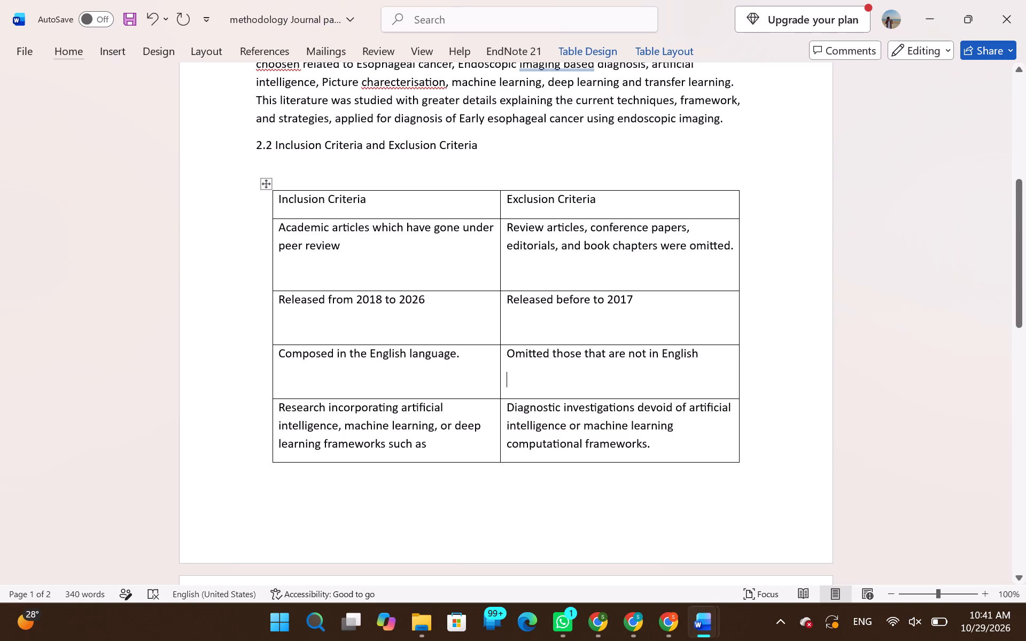
pyautogui.scroll(-1, 548, 393)
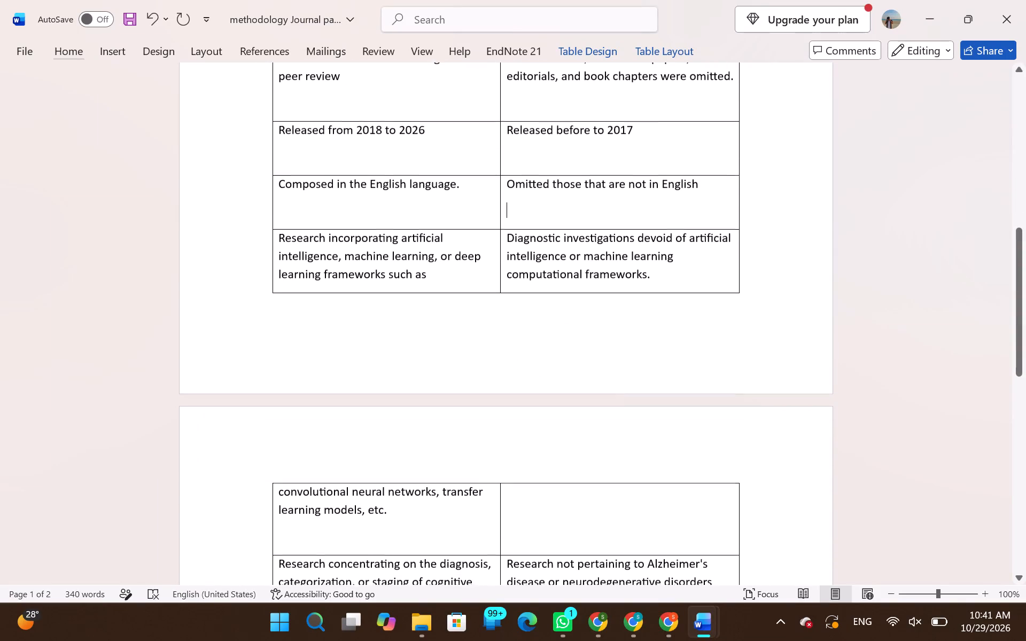
pyautogui.click(607, 183)
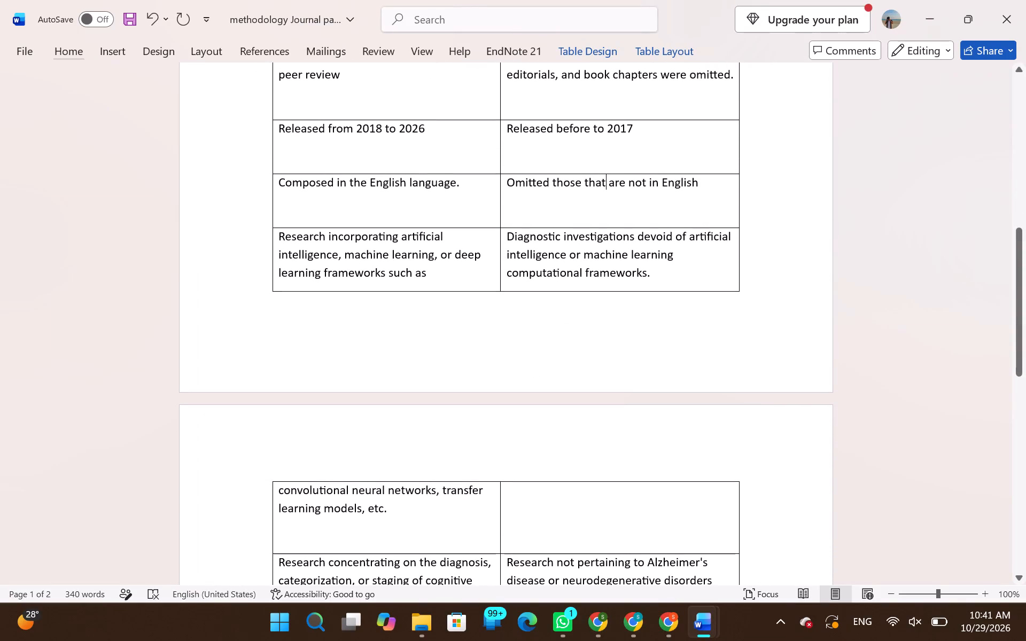
pyautogui.hotkey('ctrl', 'BackSpace')
pyautogui.hotkey('ctrl', 'BackSpace')
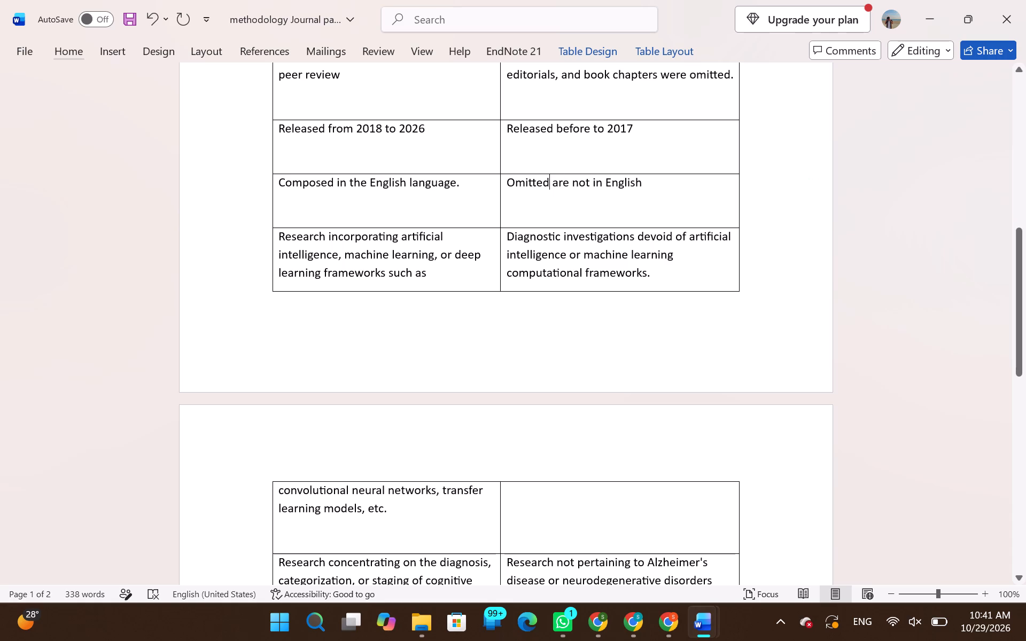
pyautogui.press('space')
pyautogui.write('which')
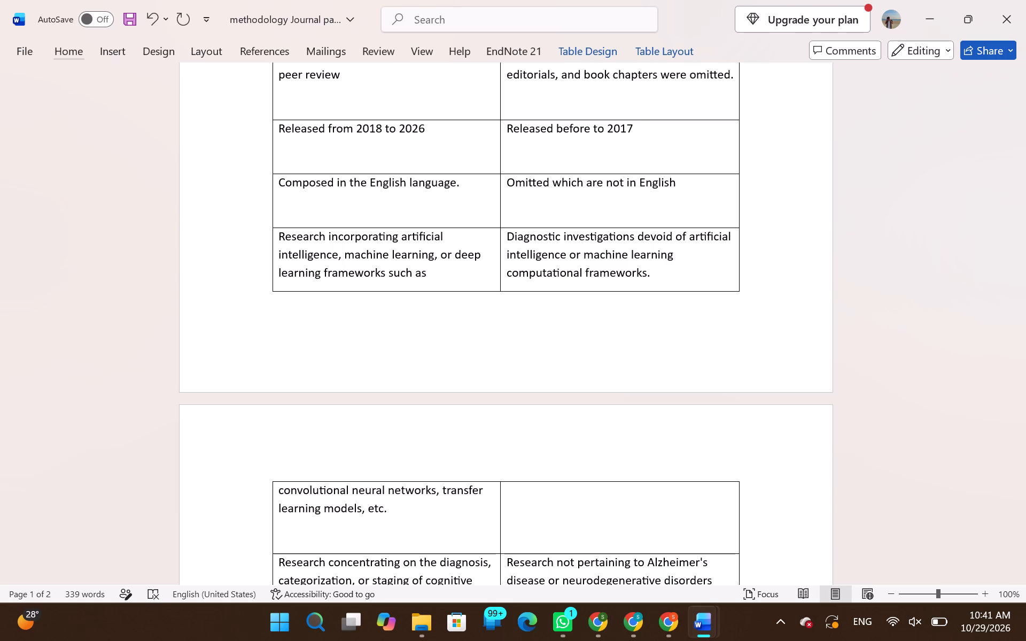
pyautogui.press('space')
pyautogui.write('r')
pyautogui.press('BackSpace')
pyautogui.write('are')
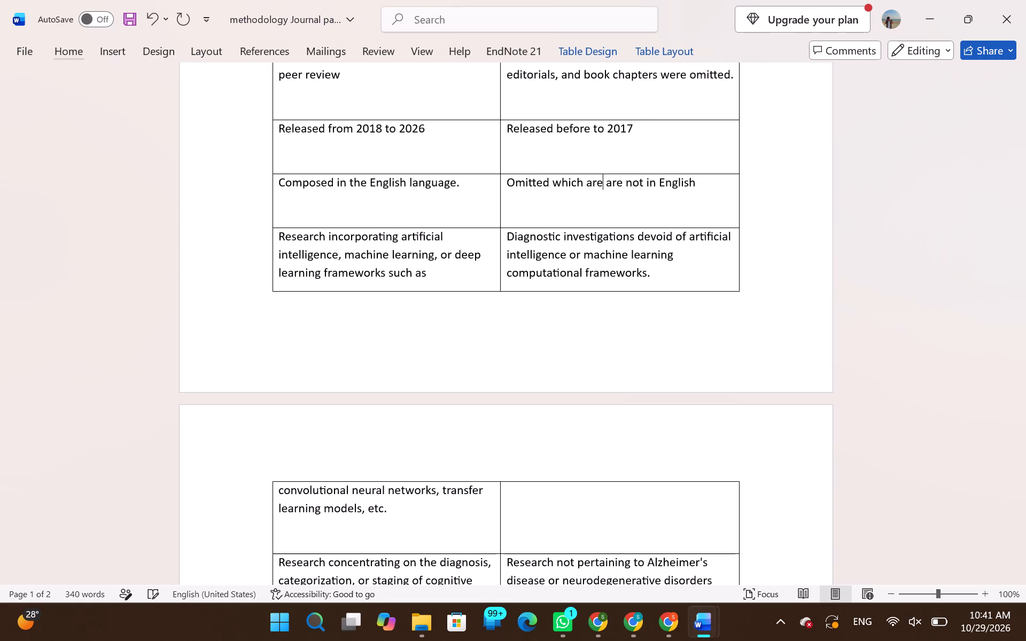
pyautogui.press('BackSpace')
pyautogui.press('BackSpace')
pyautogui.press('BackSpace')
pyautogui.press('BackSpace')
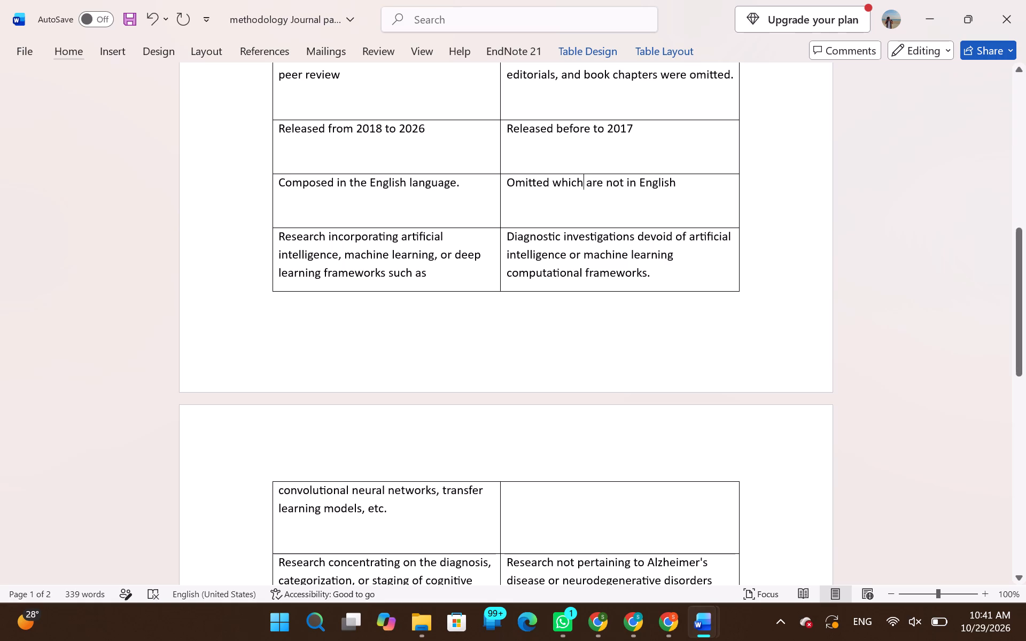
pyautogui.click(289, 243)
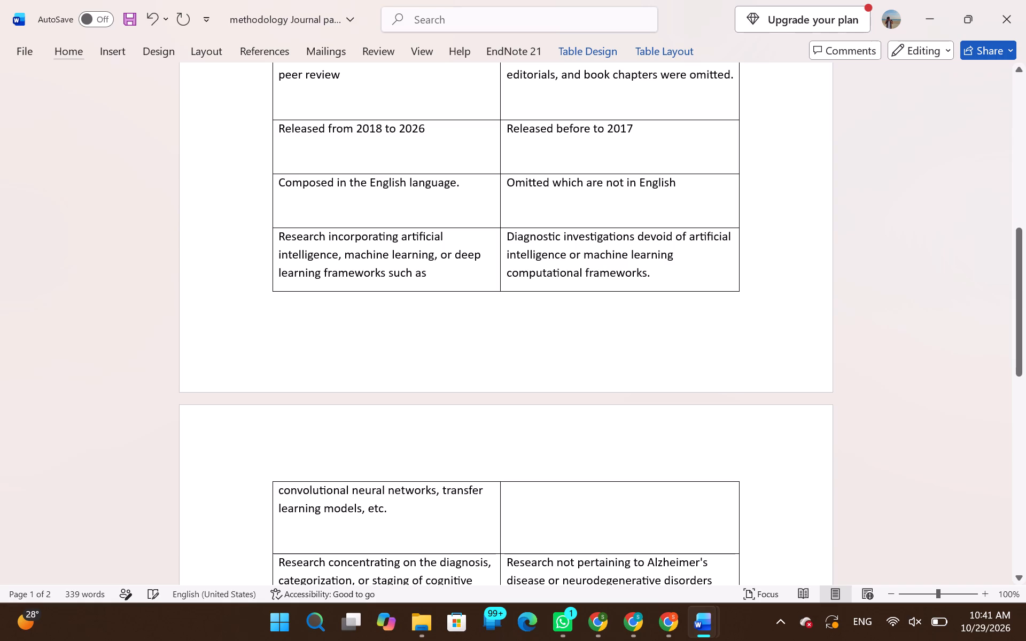
pyautogui.click(442, 271)
pyautogui.moveTo(433, 273); pyautogui.dragTo(229, 242)
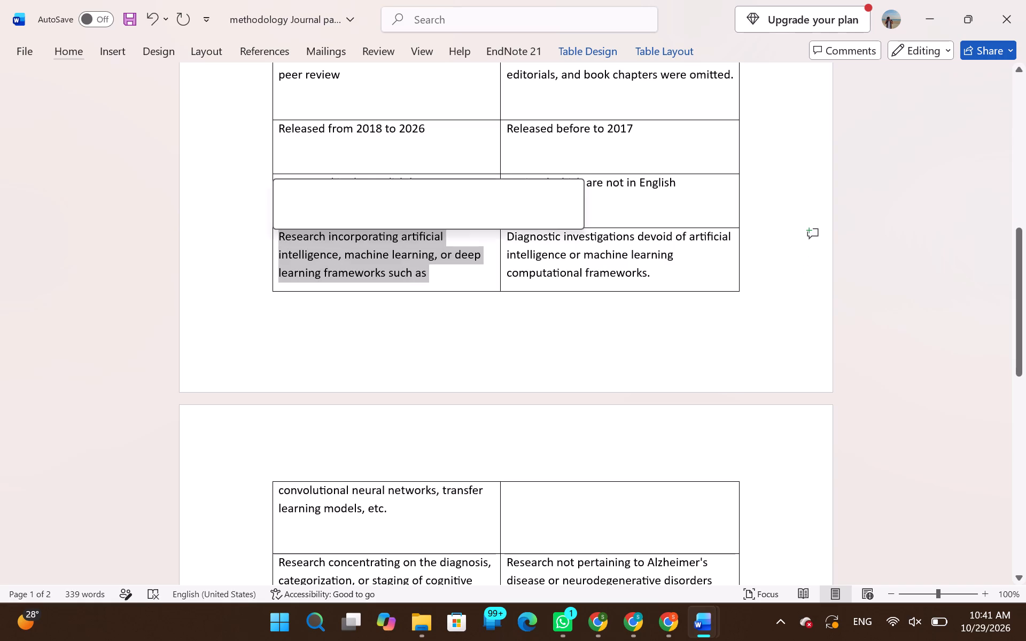
pyautogui.click(386, 328)
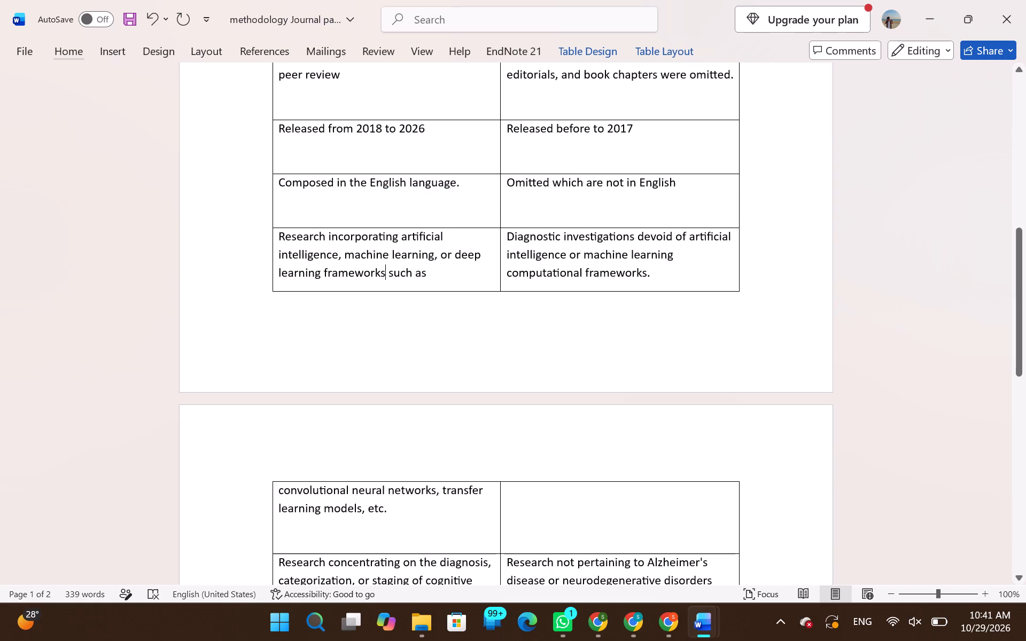
pyautogui.doubleClick(367, 238)
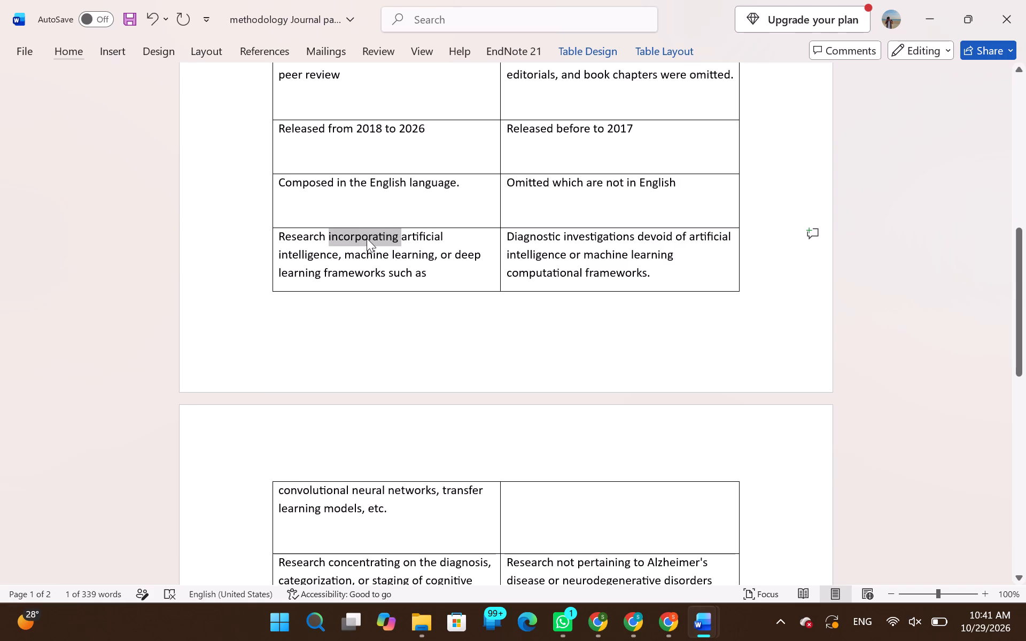
pyautogui.hotkey('ctrl', 'c')
pyautogui.hotkey('alt', 'Tab')
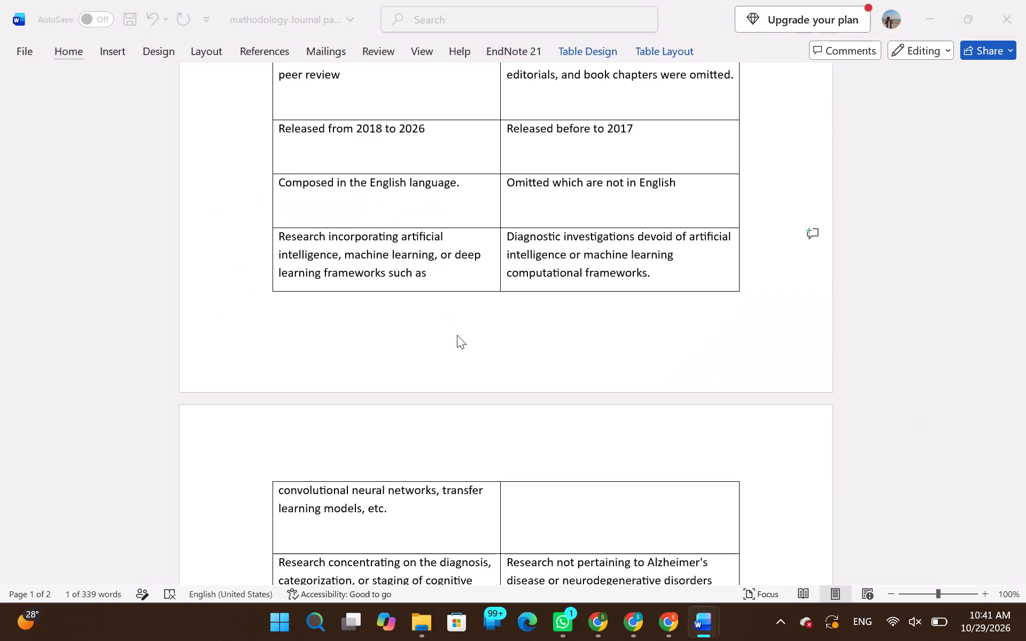
pyautogui.hotkey('alt', 'Tab')
pyautogui.hotkey('alt', 'Tab')
pyautogui.hotkey('alt', 'Tab')
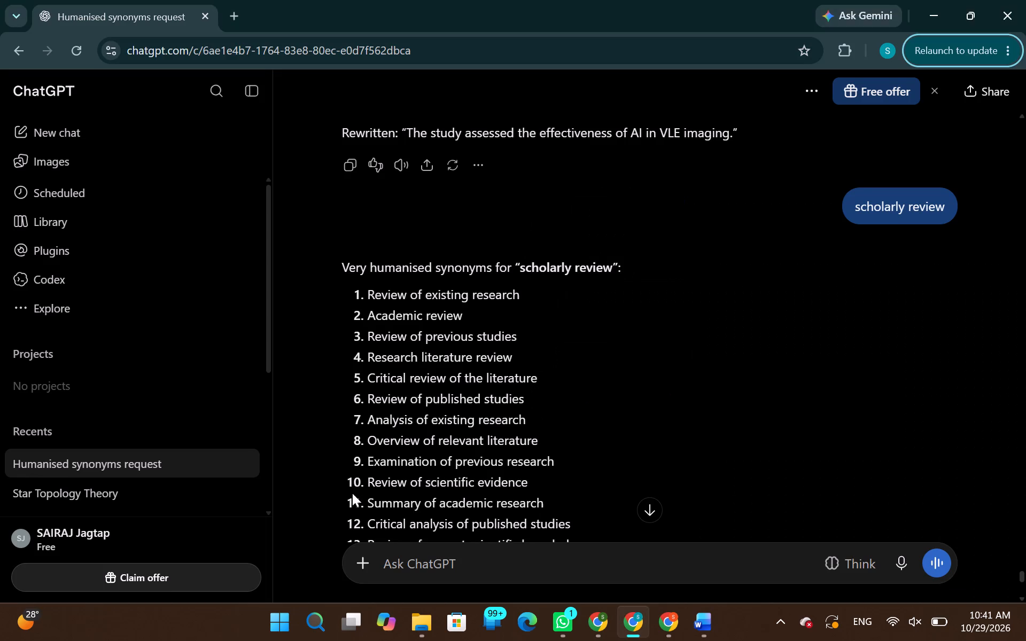
pyautogui.hotkey('alt', 'Tab')
pyautogui.hotkey('alt', 'Tab')
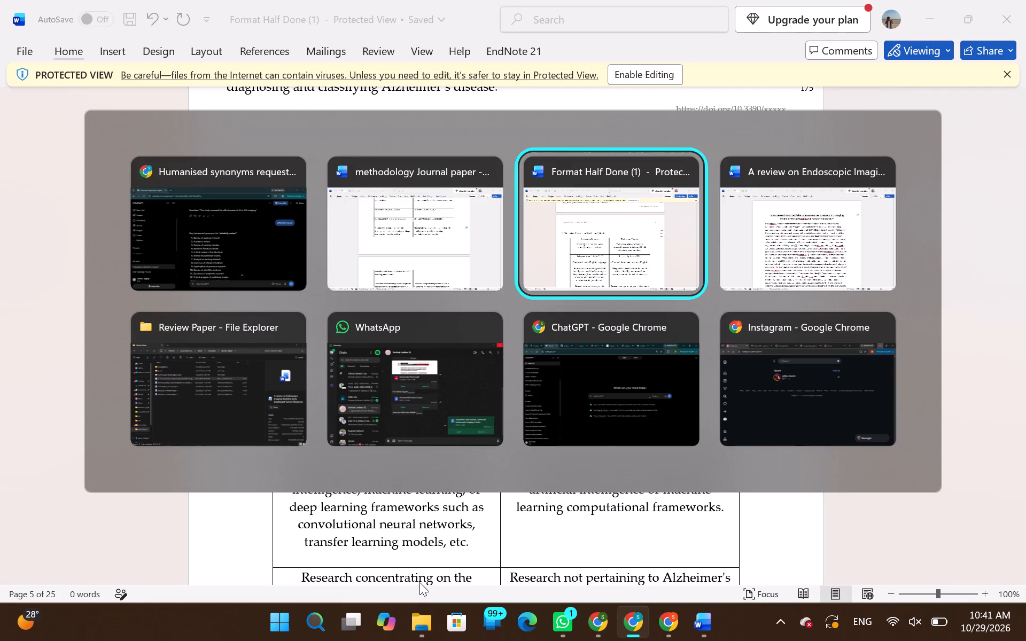
pyautogui.hotkey('alt', 'Tab')
pyautogui.hotkey('alt', 'Tab')
pyautogui.hotkey('alt', 'Tab')
pyautogui.hotkey('alt', 'Tab')
pyautogui.hotkey('alt', 'Tab')
pyautogui.hotkey('alt', 'Tab')
pyautogui.hotkey('alt', 'Tab')
pyautogui.hotkey('alt', 'Tab')
pyautogui.hotkey('alt', 'Tab')
pyautogui.hotkey('alt', 'Tab')
pyautogui.hotkey('alt', 'Tab')
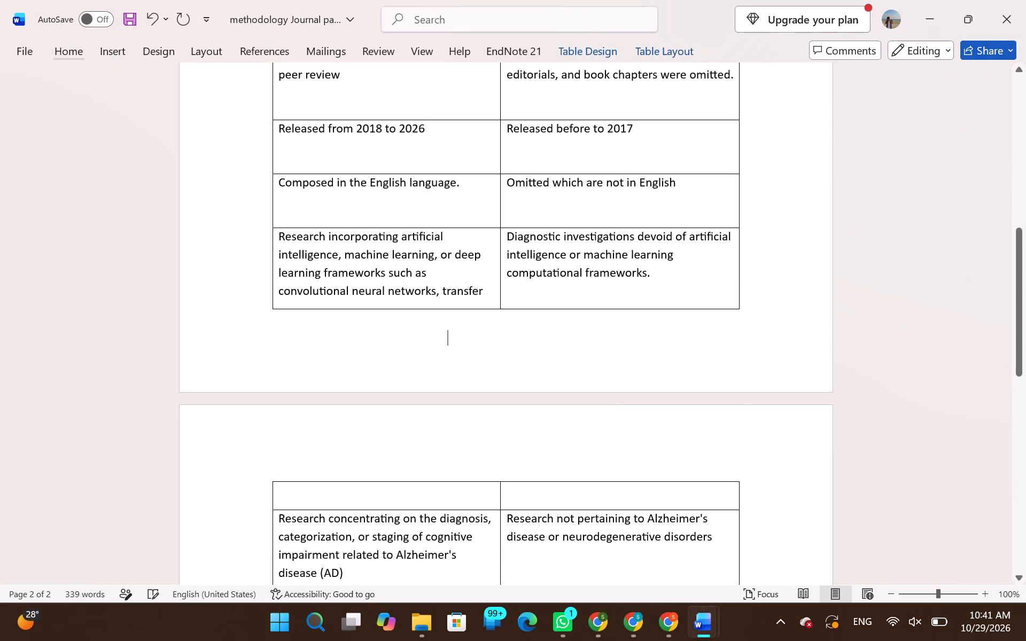
pyautogui.hotkey('ctrl', 'BackSpace')
pyautogui.hotkey('ctrl', 'BackSpace')
pyautogui.hotkey('ctrl', 'BackSpace')
pyautogui.hotkey('ctrl', 'BackSpace')
pyautogui.hotkey('ctrl', 'BackSpace')
pyautogui.hotkey('ctrl', 'BackSpace')
pyautogui.hotkey('ctrl', 'BackSpace')
pyautogui.hotkey('ctrl', 'BackSpace')
pyautogui.hotkey('ctrl', 'BackSpace')
pyautogui.hotkey('ctrl', 'BackSpace')
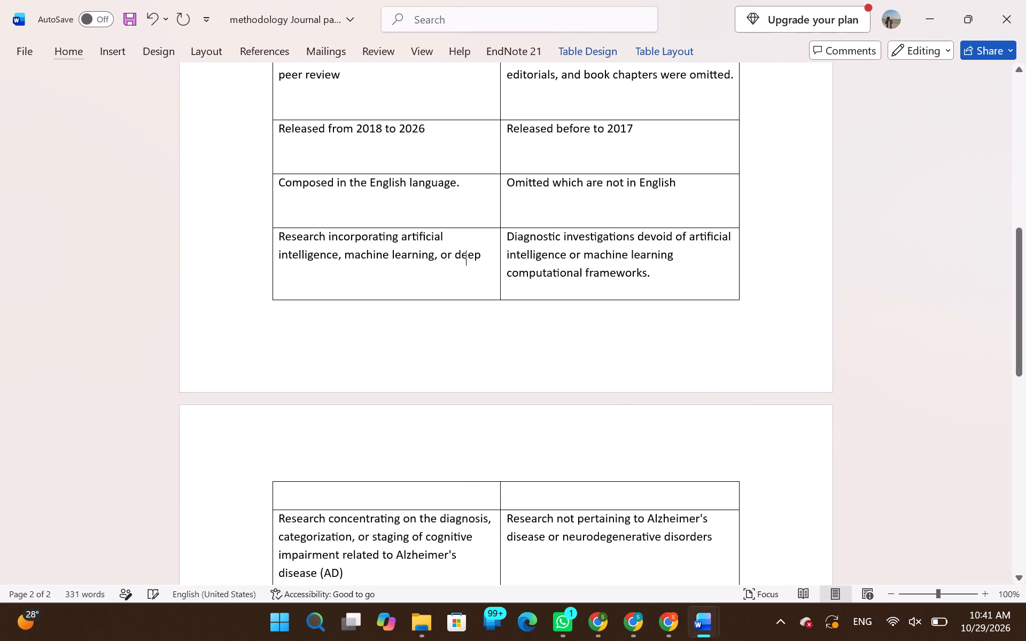
pyautogui.hotkey('ctrl', 'BackSpace')
pyautogui.hotkey('ctrl', 'BackSpace')
pyautogui.hotkey('ctrl', 'BackSpace')
pyautogui.hotkey('ctrl', 'BackSpace')
pyautogui.hotkey('ctrl', 'BackSpace')
pyautogui.hotkey('ctrl', 'BackSpace')
pyautogui.hotkey('ctrl', 'BackSpace')
pyautogui.hotkey('ctrl', 'BackSpace')
pyautogui.hotkey('ctrl', 'BackSpace')
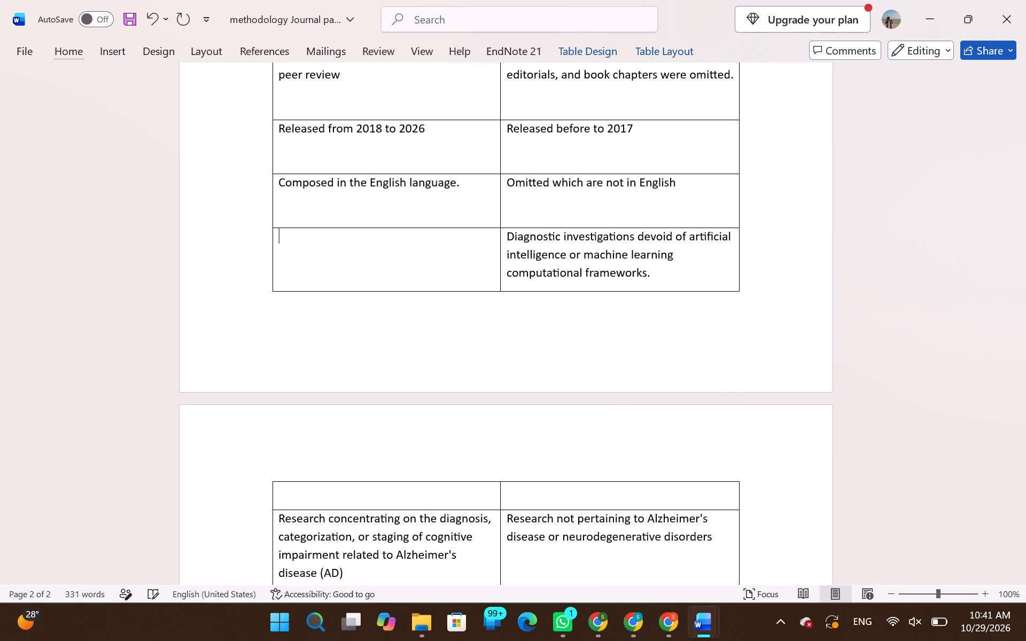
pyautogui.hotkey('ctrl', 'y')
pyautogui.hotkey('ctrl', 'z')
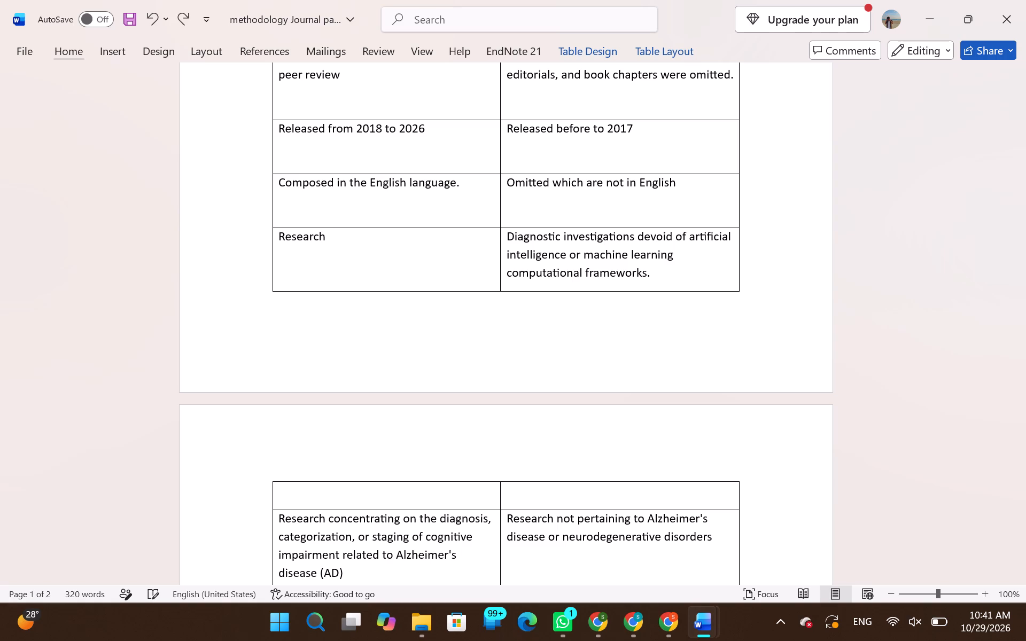
# Continue the inclusion criterion after 'Research' with 'that included', checking the suggested synonyms for 'incorporating' and keeping single word spacing.
pyautogui.press('space')
pyautogui.write('THAT')
pyautogui.press('BackSpace')
pyautogui.press('BackSpace')
pyautogui.press('BackSpace')
pyautogui.press('BackSpace')
pyautogui.press('Tab')
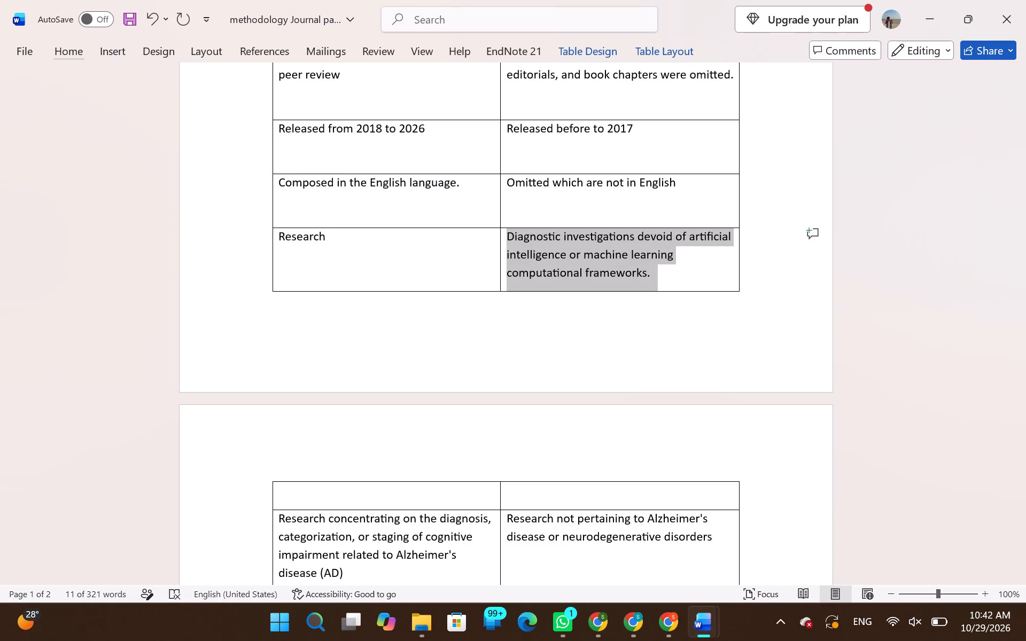
pyautogui.click(344, 279)
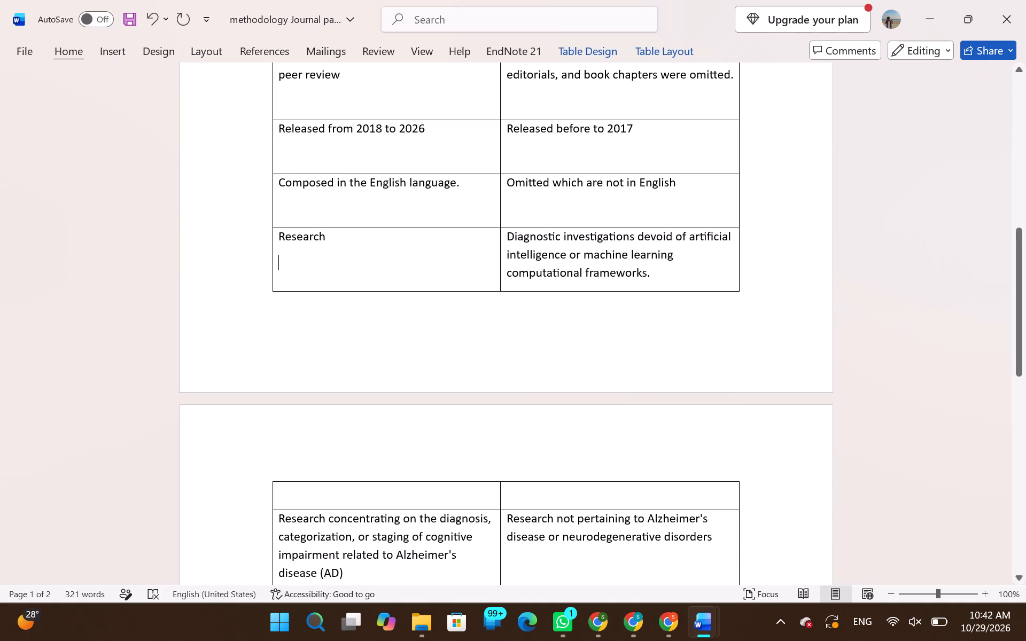
pyautogui.click(354, 255)
pyautogui.press('BackSpace')
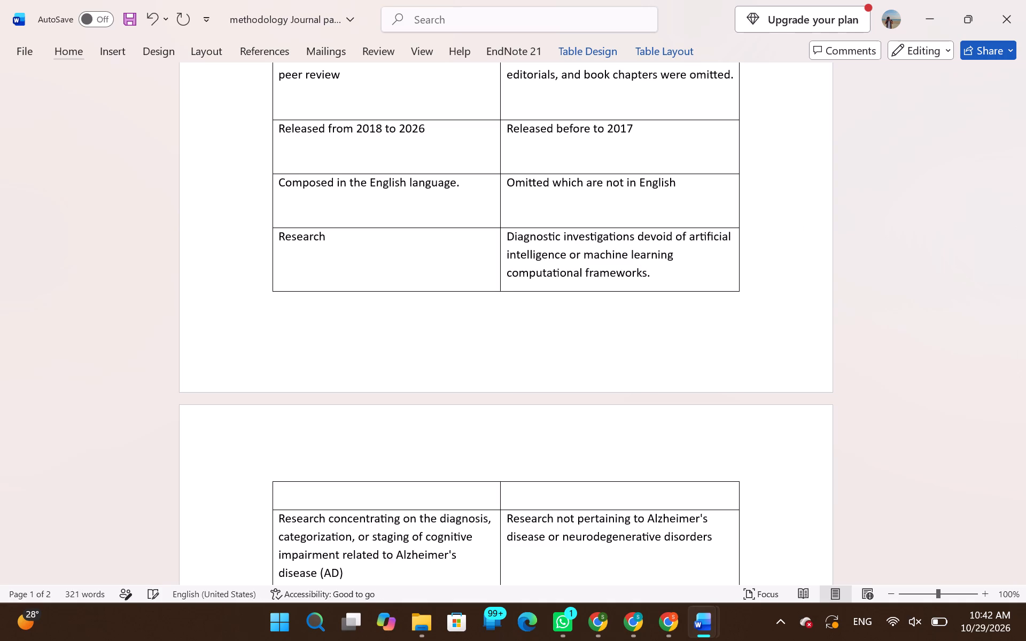
pyautogui.write('that included')
pyautogui.press('space')
pyautogui.hotkey('alt', 'Tab')
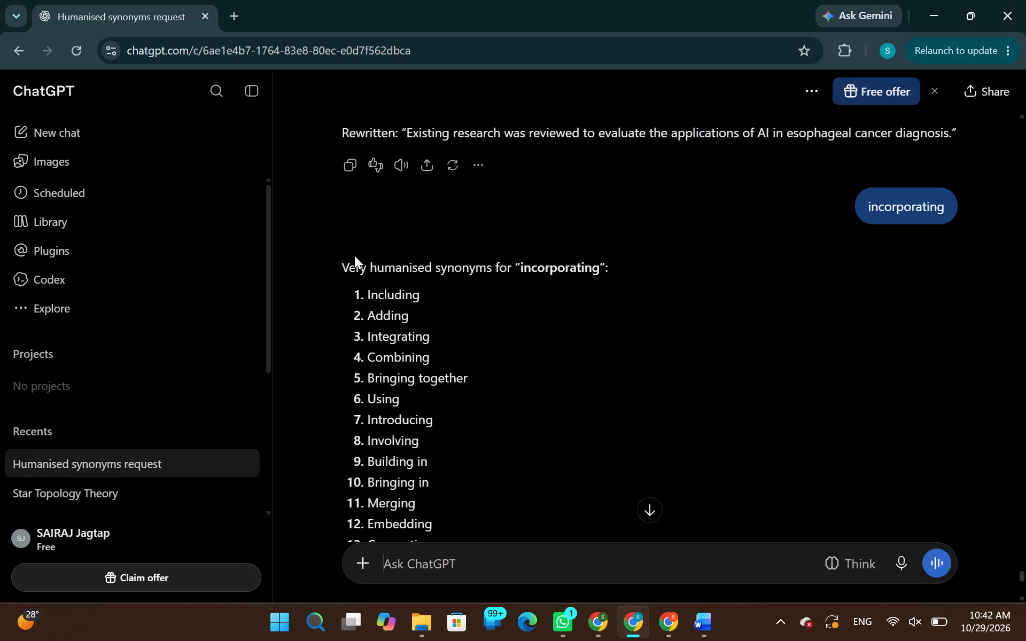
pyautogui.hotkey('alt', 'Tab')
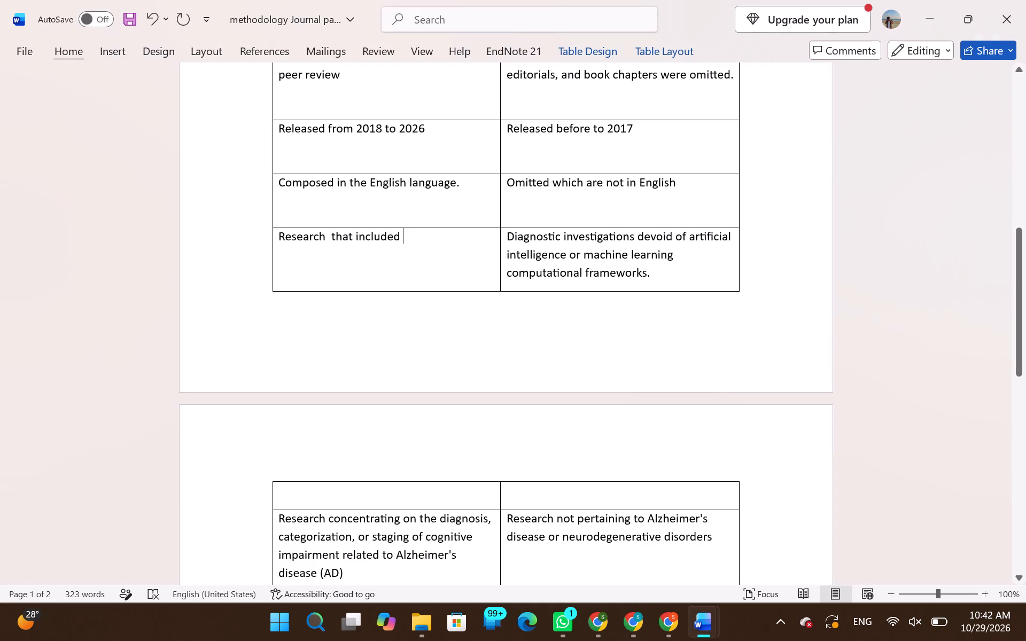
pyautogui.click(333, 240)
pyautogui.press('BackSpace')
pyautogui.press('End')
# Check the reference paper's criteria table and extend the methodology document's criterion with 'Artificial Intelligence, machine learning'.
pyautogui.hotkey('alt', 'Tab')
pyautogui.hotkey('alt', 'Tab')
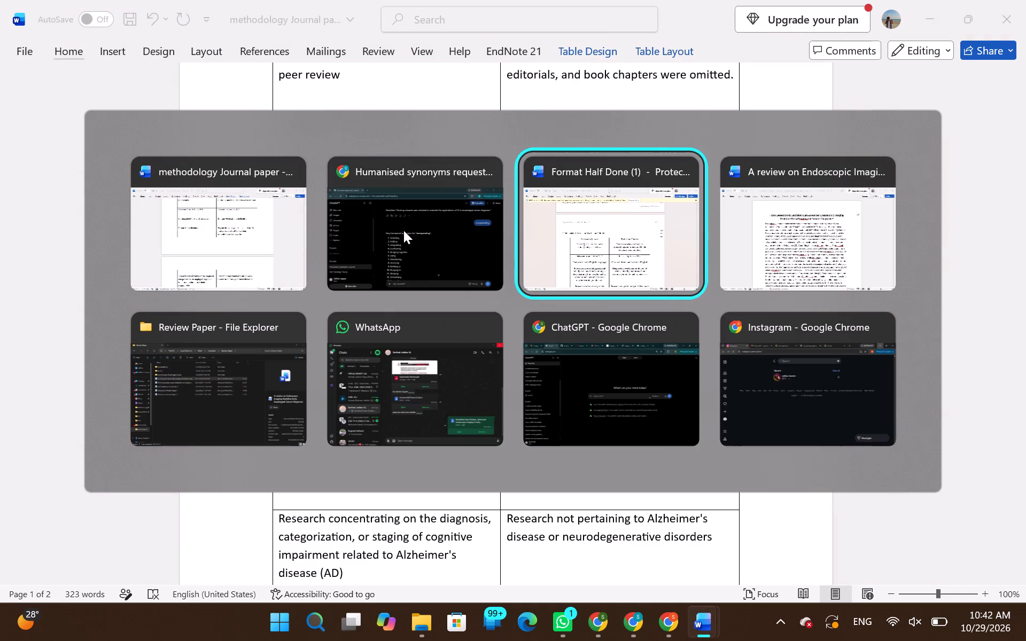
pyautogui.scroll(-2, 317, 318)
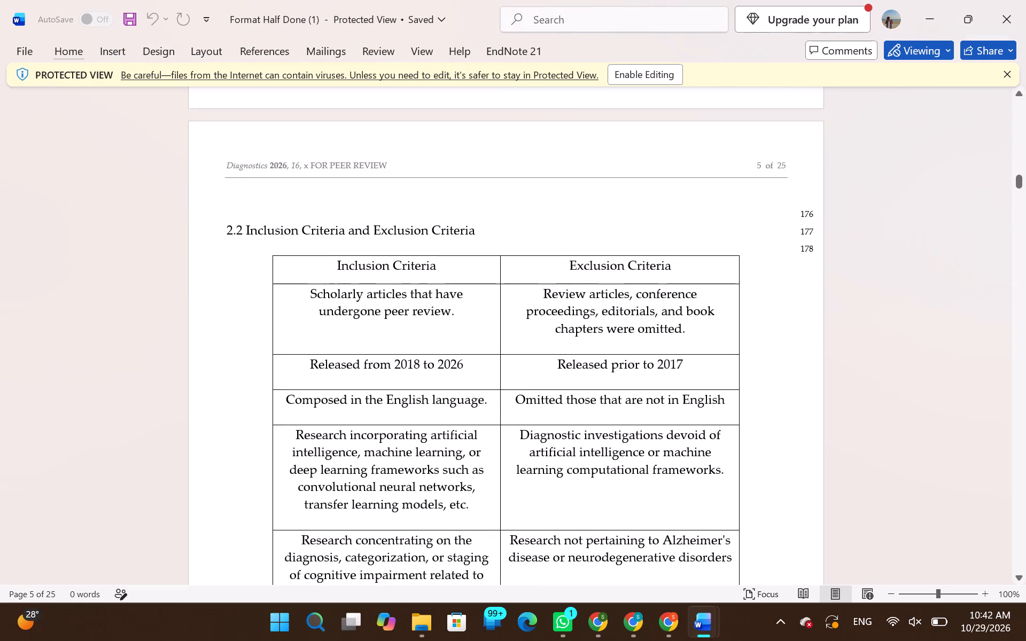
pyautogui.scroll(-4, 317, 318)
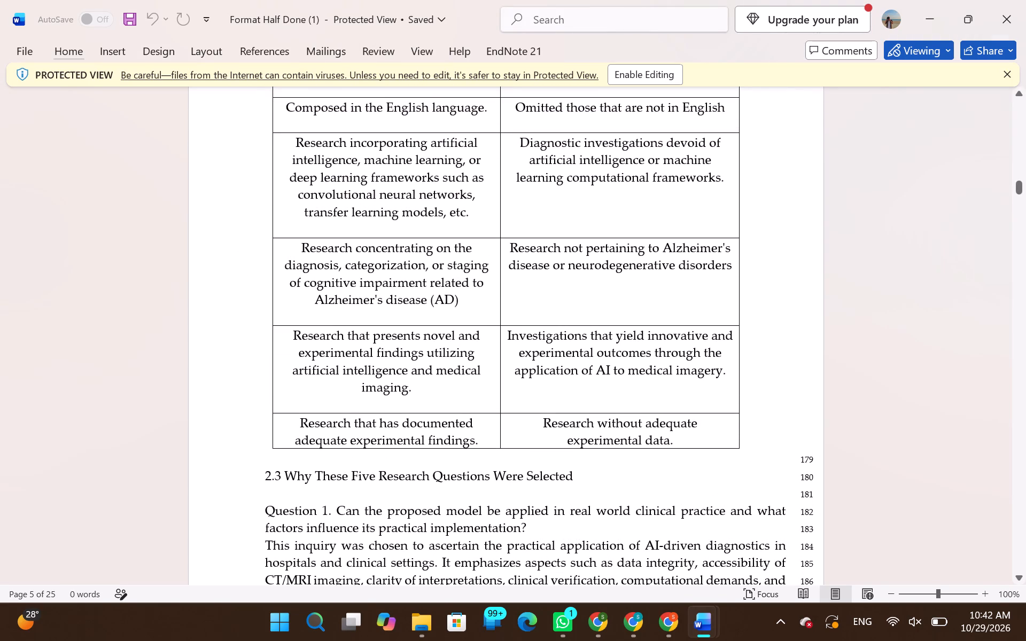
pyautogui.hotkey('alt', 'Tab')
pyautogui.write('Artificial')
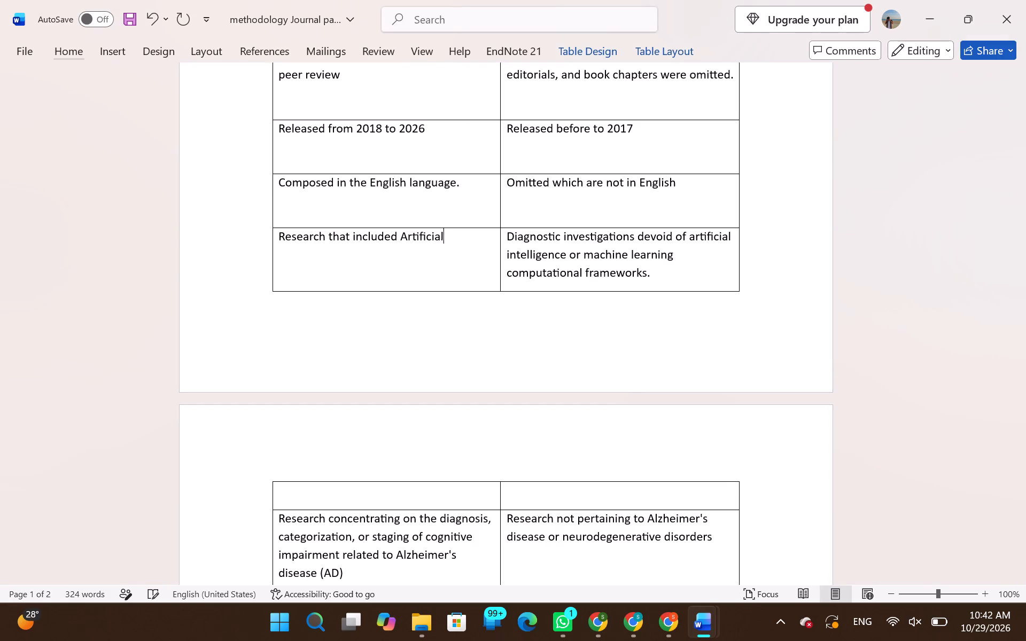
pyautogui.press('space')
pyautogui.write('Intelligence,')
pyautogui.press('space')
pyautogui.write('Mah')
pyautogui.press('BackSpace')
pyautogui.write('chinne')
pyautogui.press('BackSpace')
pyautogui.press('BackSpace')
pyautogui.write('e Learnign')
pyautogui.press('BackSpace')
pyautogui.press('BackSpace')
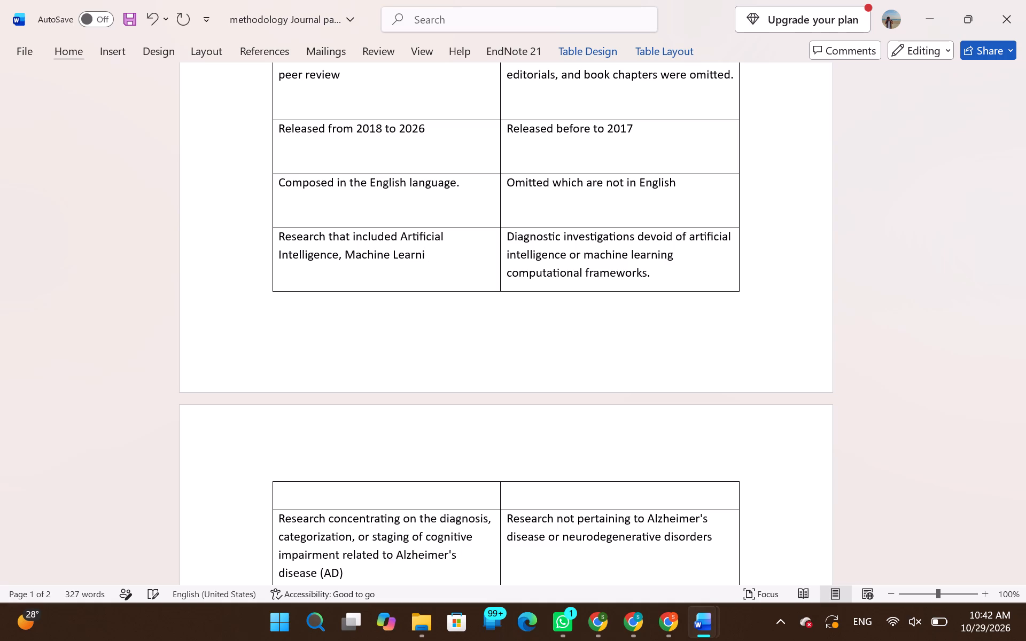
pyautogui.hotkey('ctrl', 'BackSpace')
pyautogui.hotkey('ctrl', 'BackSpace')
pyautogui.write('machine learning.')
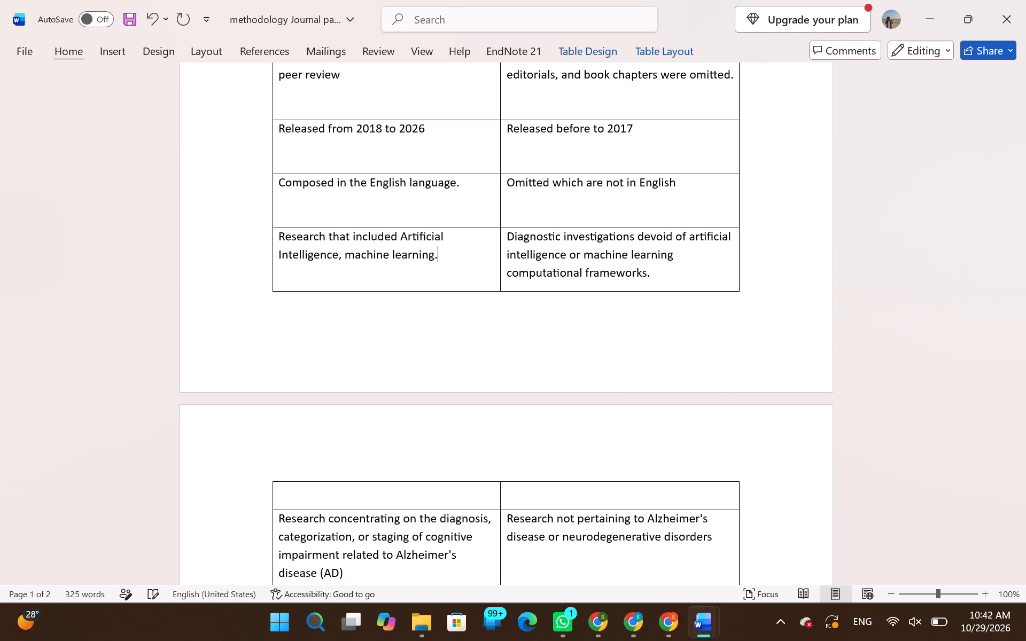
# Extend the criterion's list of techniques with 'deep learning' and 'convolutional neural network', separated by commas.
pyautogui.press('BackSpace')
pyautogui.write(',')
pyautogui.press('space')
pyautogui.write('deep learnign')
pyautogui.press('space')
pyautogui.press('BackSpace')
pyautogui.write(', co')
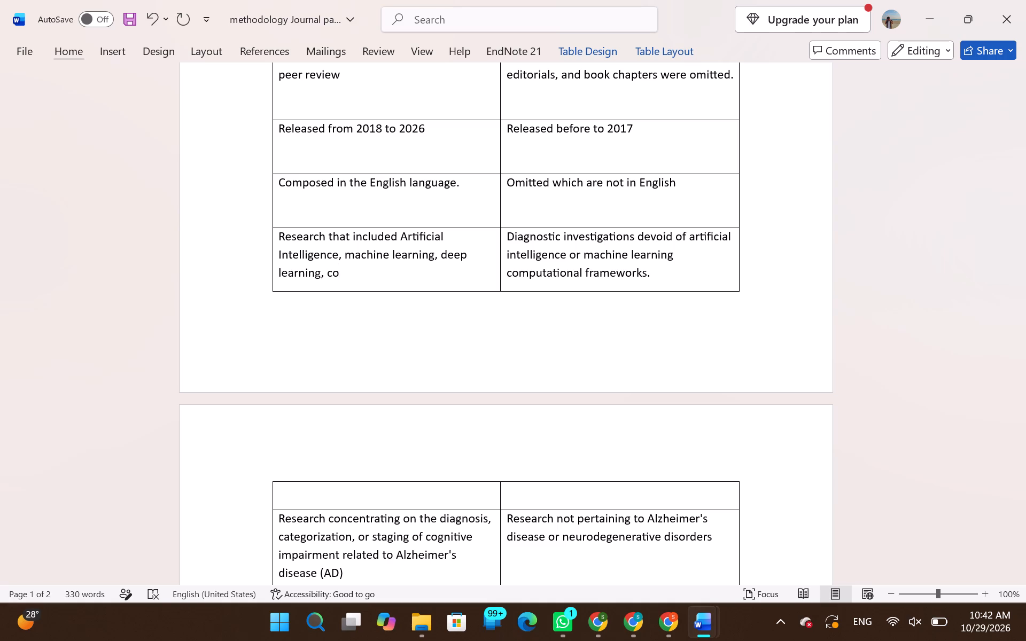
pyautogui.write('nvonutional neural network')
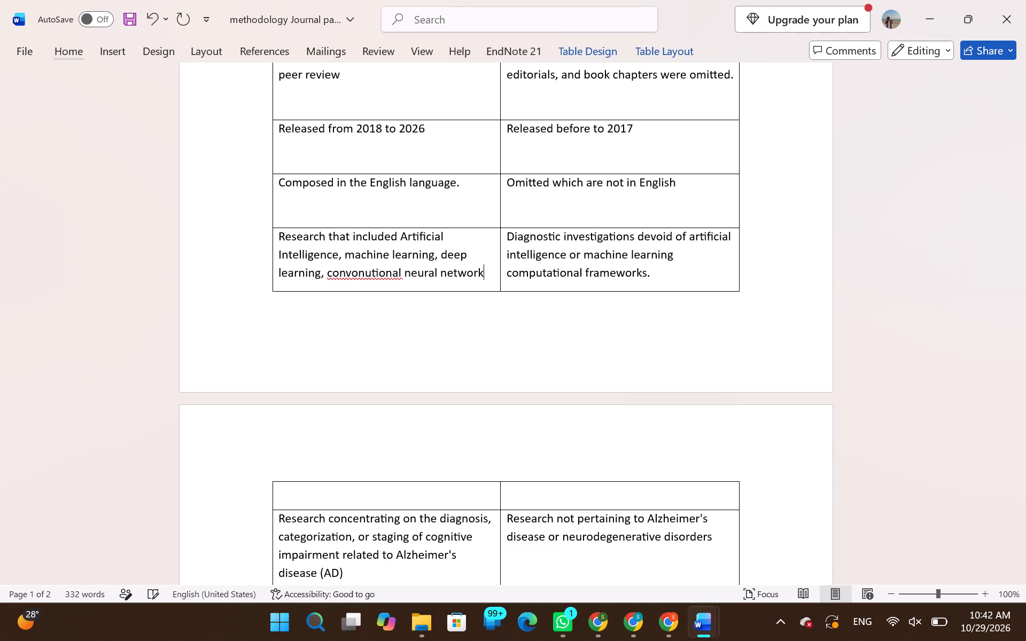
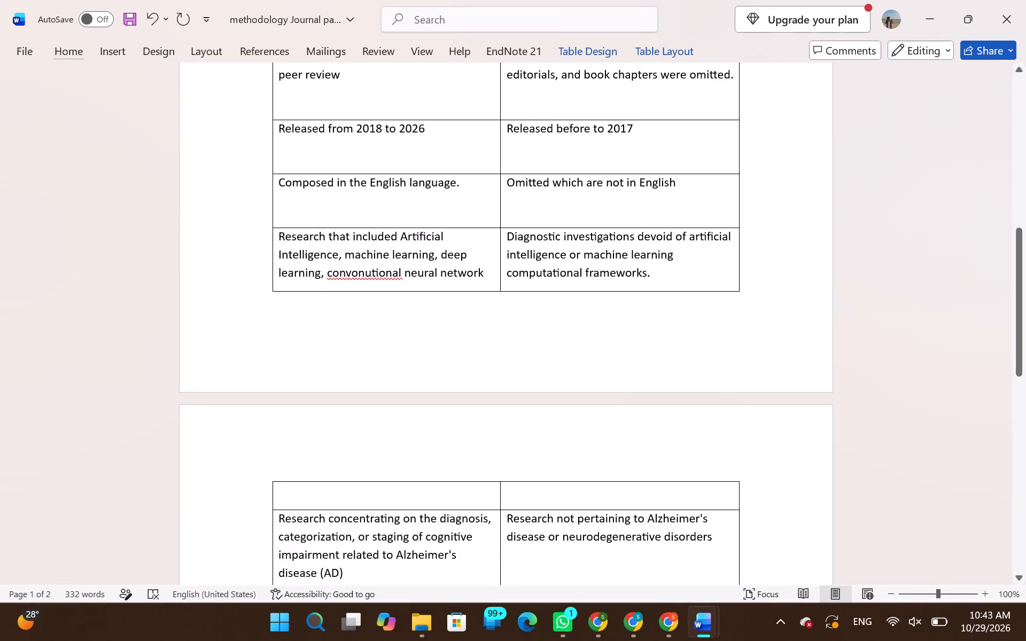
# Check the misspelled 'convonutional' in the methodology document's inclusion criterion against the reference paper's wording and bring up its spelling suggestions.
pyautogui.rightClick(377, 268)
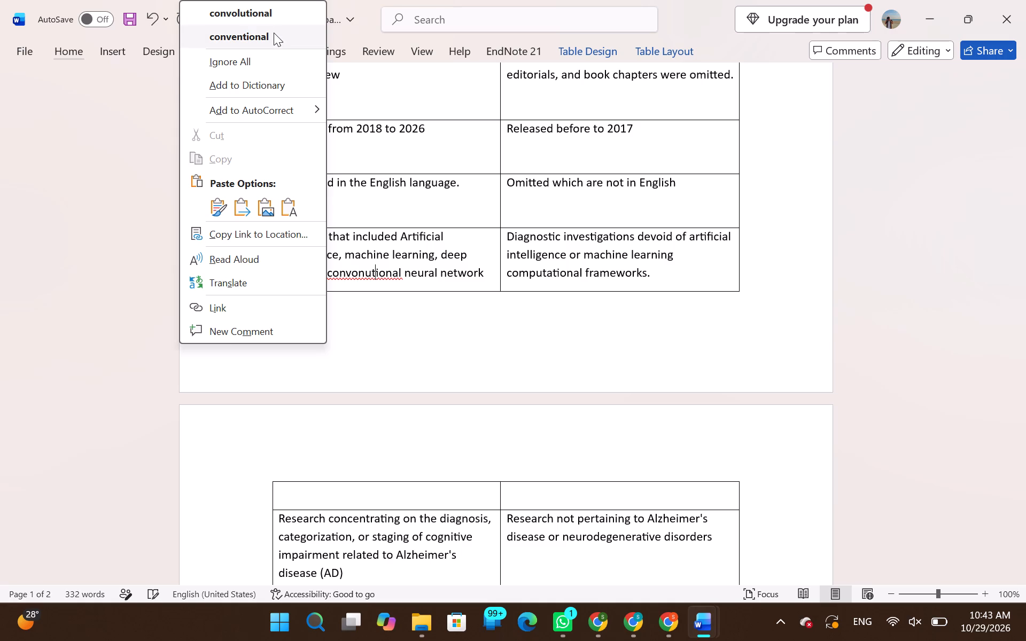
pyautogui.hotkey('alt', 'Tab')
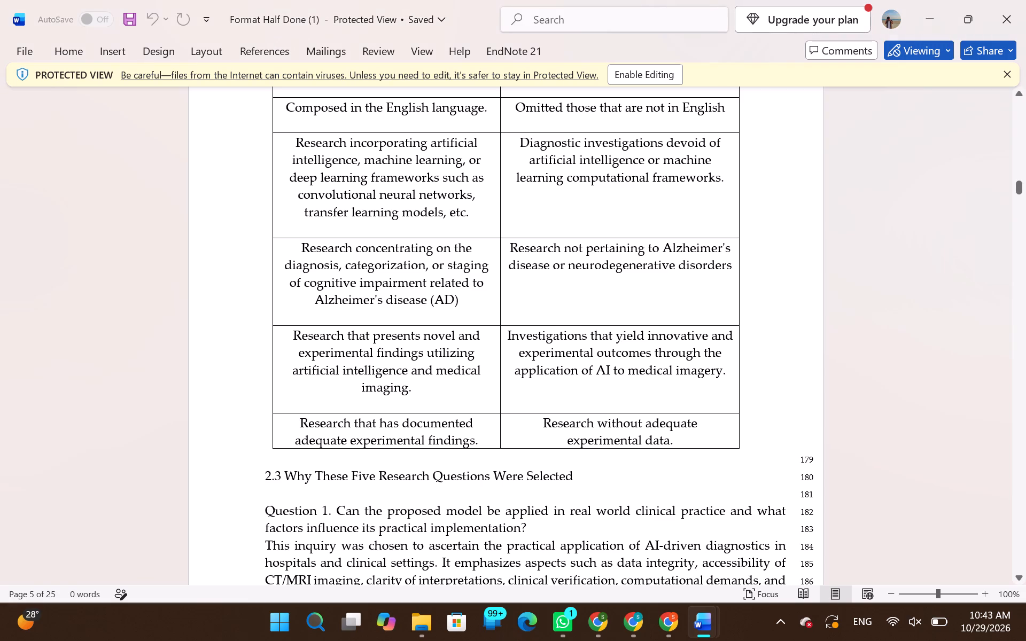
pyautogui.hotkey('alt', 'Tab')
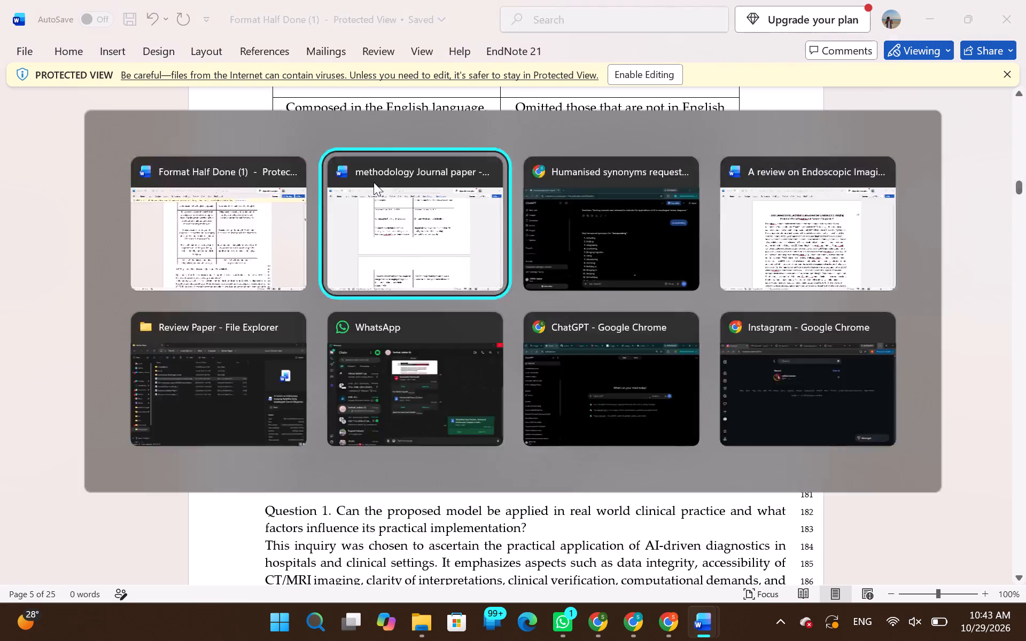
pyautogui.rightClick(367, 268)
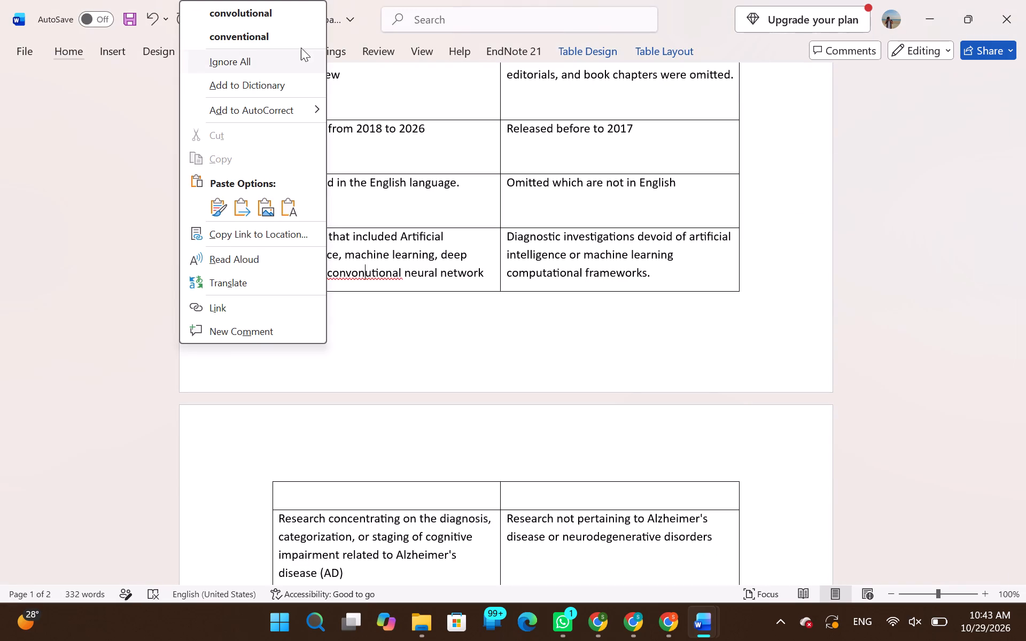
# Correct the misspelled word before 'neural network' in the inclusion criterion to 'convolutional'.
pyautogui.click(292, 20)
pyautogui.click(552, 286)
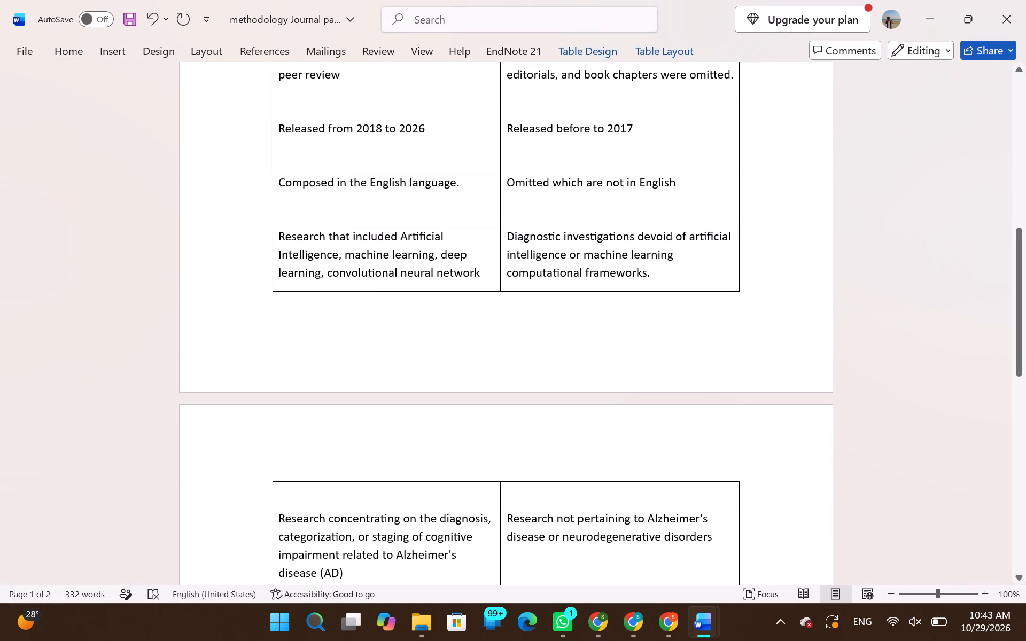
# Finish the inclusion criterion's list of techniques with ', transfer learning models, etc', checking the wording against the reference paper's criteria table.
pyautogui.click(475, 272)
pyautogui.click(493, 272)
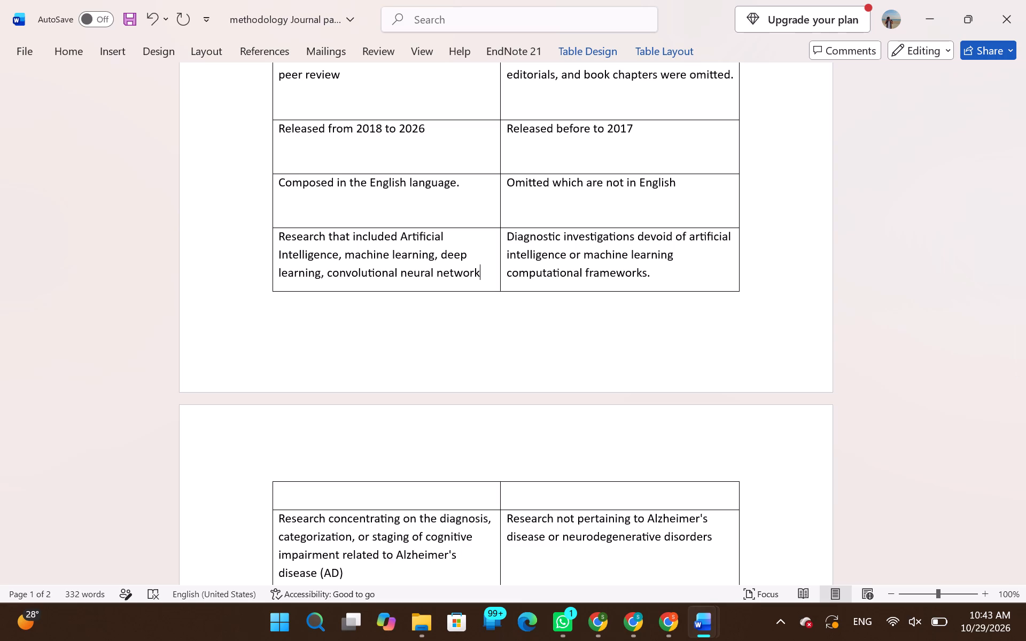
pyautogui.hotkey('alt', 'Tab')
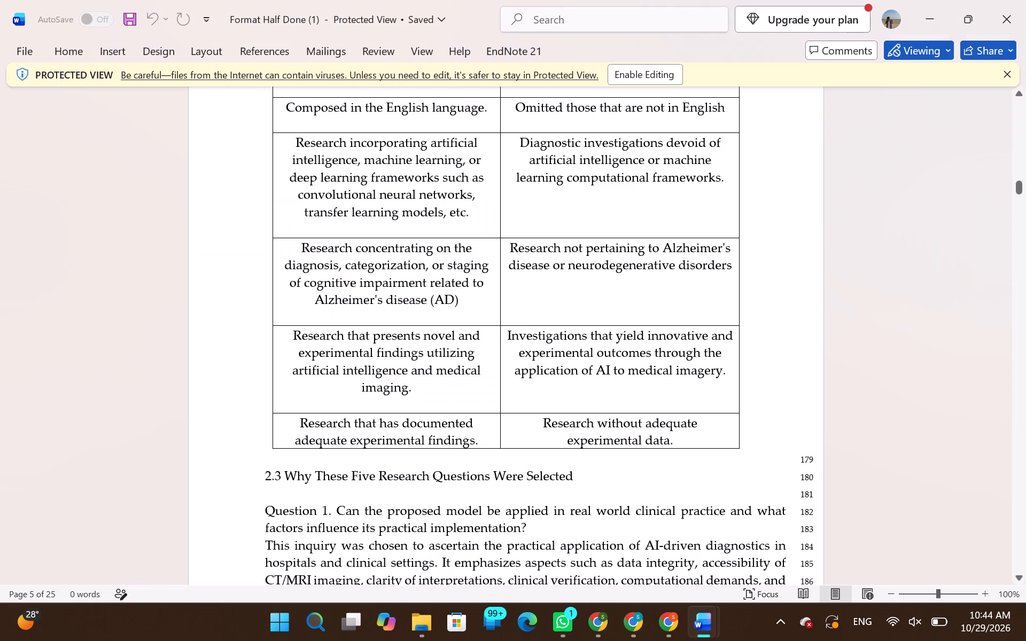
pyautogui.hotkey('alt', 'Tab')
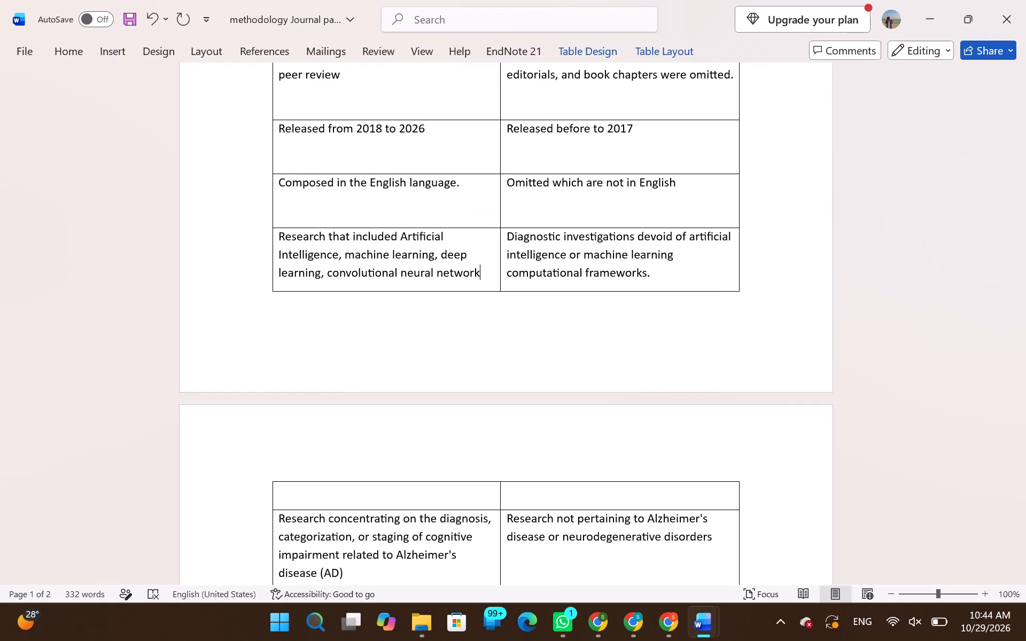
pyautogui.write(', trans')
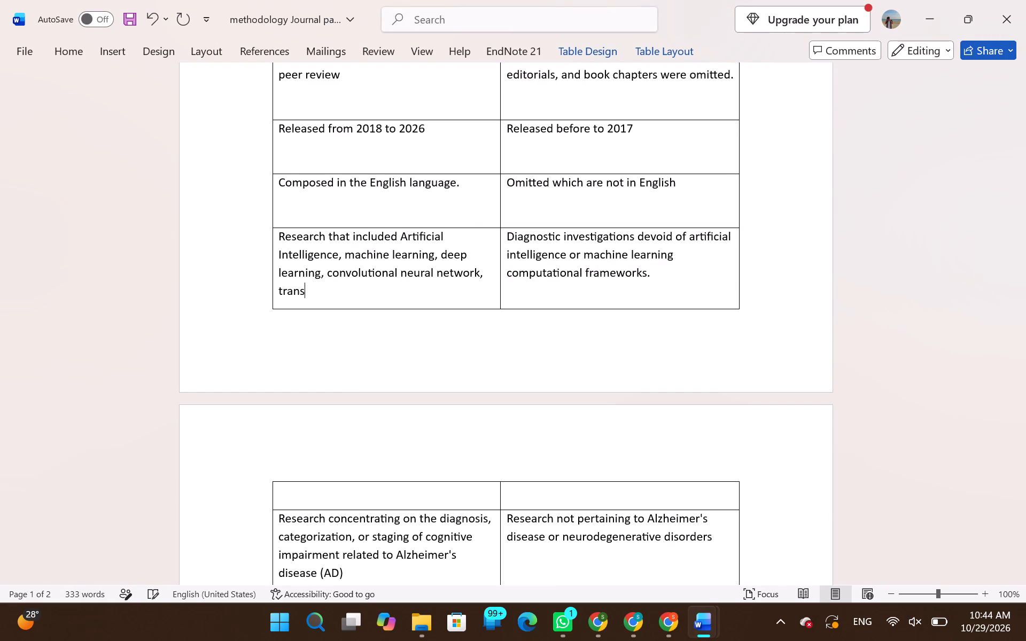
pyautogui.write('fer learning')
pyautogui.press('space')
pyautogui.hotkey('alt', 'Tab')
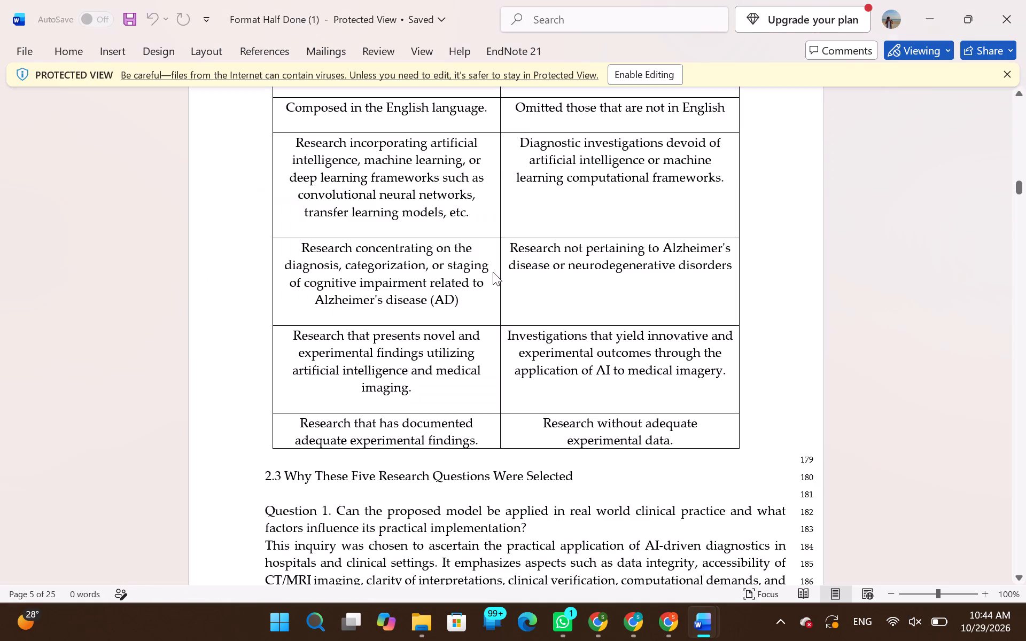
pyautogui.hotkey('alt', 'Tab')
pyautogui.write('models, etc')
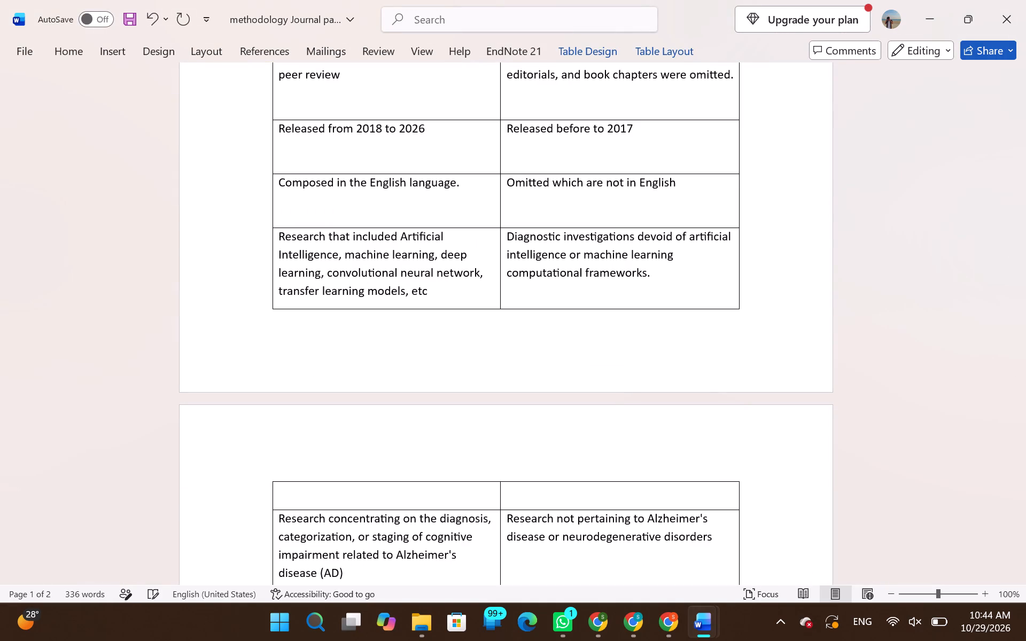
# Replace the artificial intelligence row's exclusion criterion with the opening words 'Diagnosis which excluded', consulting the reference paper's table.
pyautogui.click(667, 272)
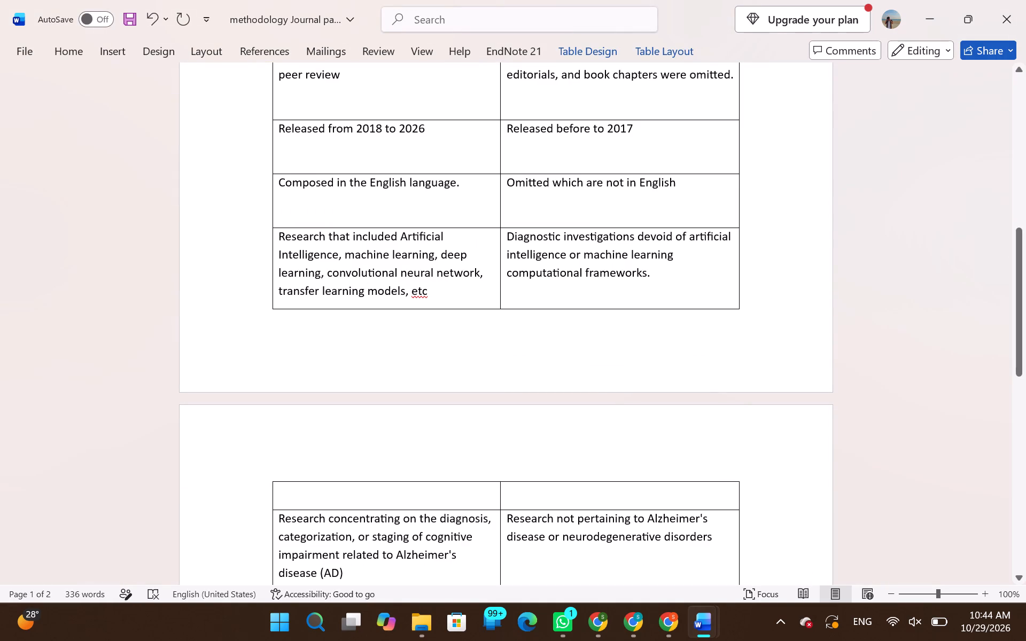
pyautogui.moveTo(654, 273); pyautogui.dragTo(509, 241)
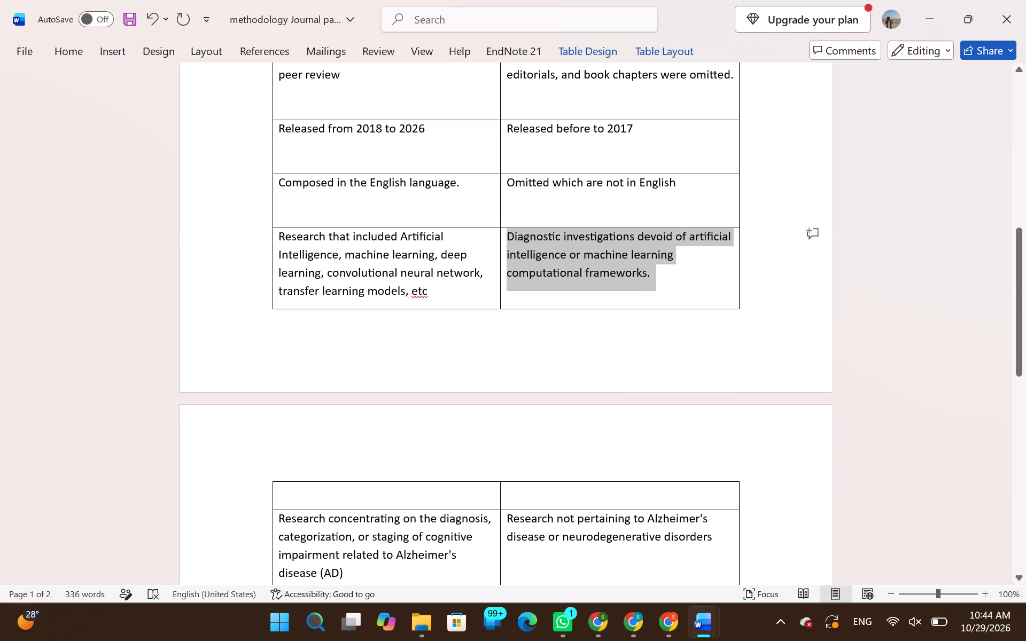
pyautogui.moveTo(509, 241); pyautogui.dragTo(507, 239)
pyautogui.press('BackSpace')
pyautogui.write('Diagnosis le')
pyautogui.press('BackSpace')
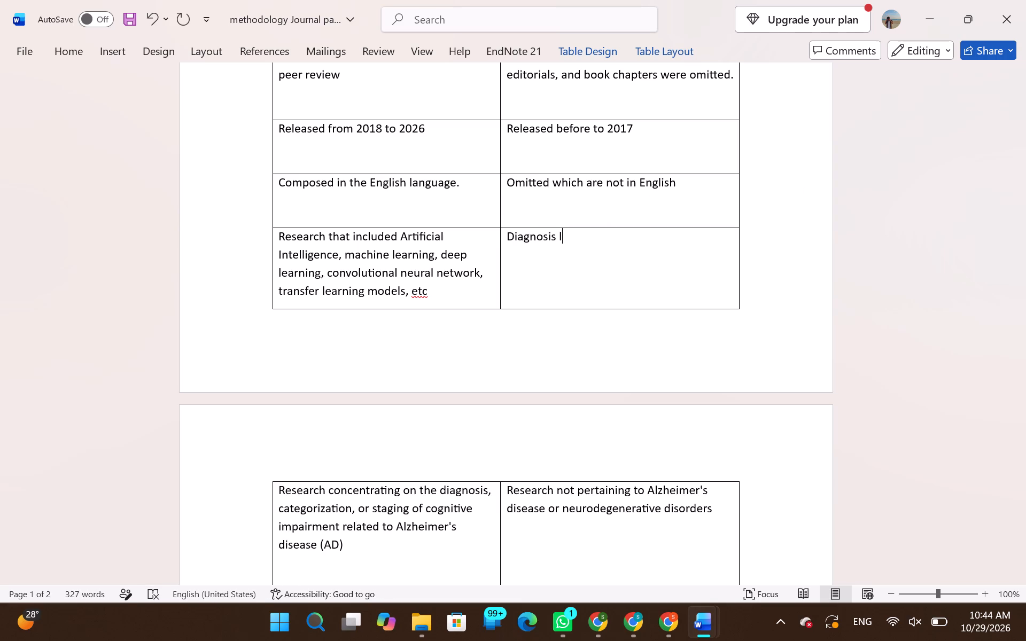
pyautogui.press('BackSpace')
pyautogui.hotkey('alt', 'Tab')
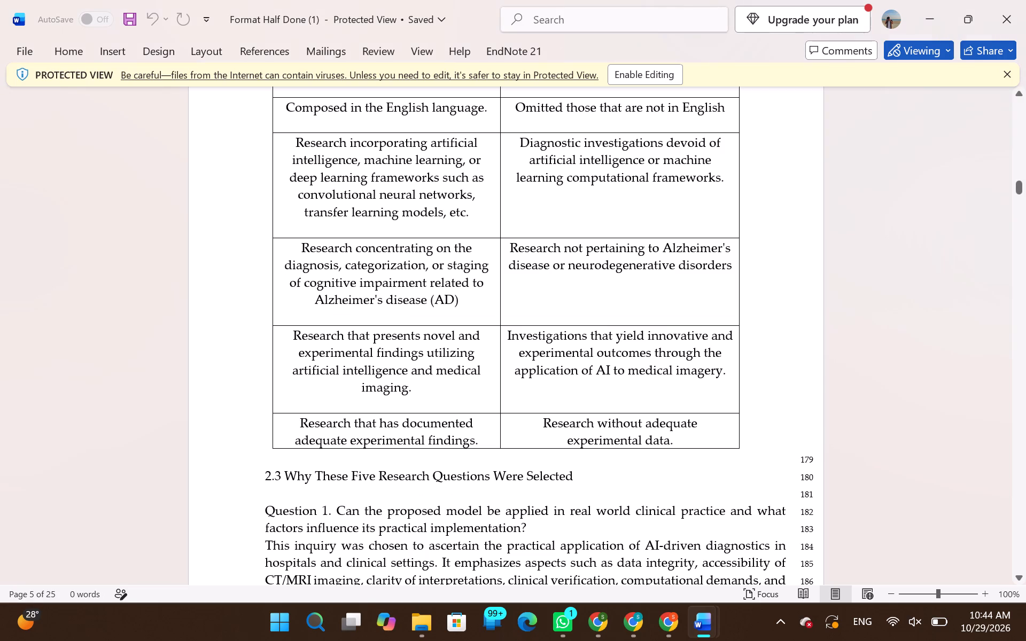
pyautogui.hotkey('alt', 'Tab')
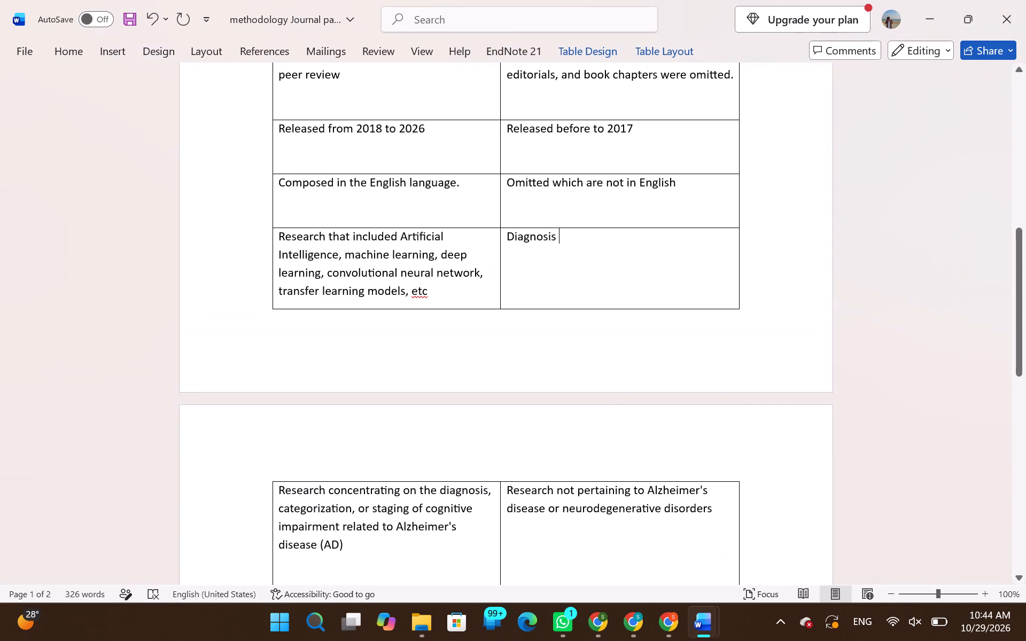
pyautogui.write('which')
pyautogui.press('space')
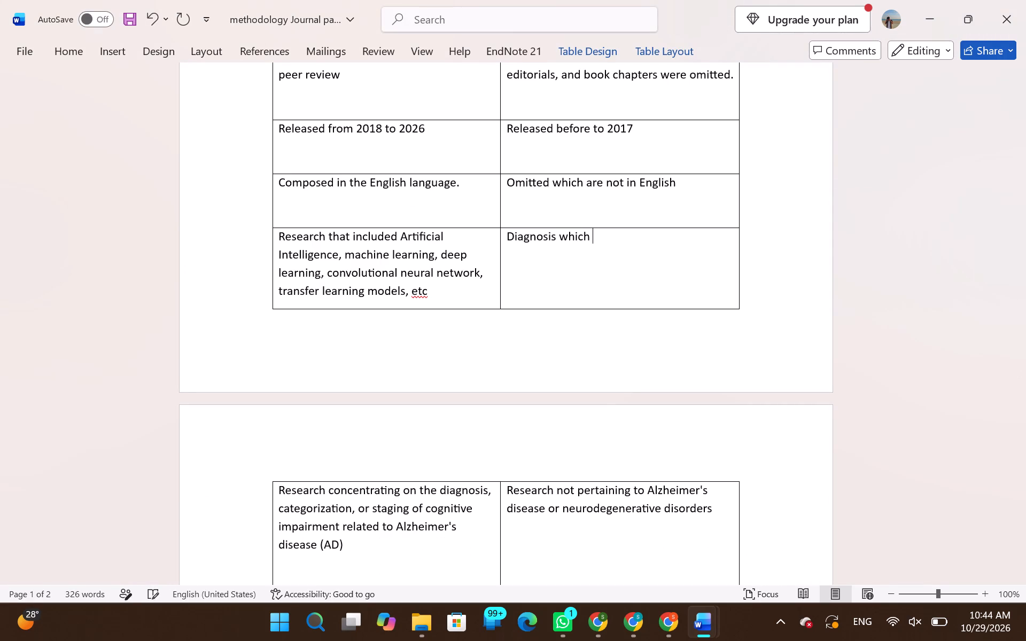
pyautogui.write('excluded the')
pyautogui.press('space')
pyautogui.hotkey('alt', 'Tab')
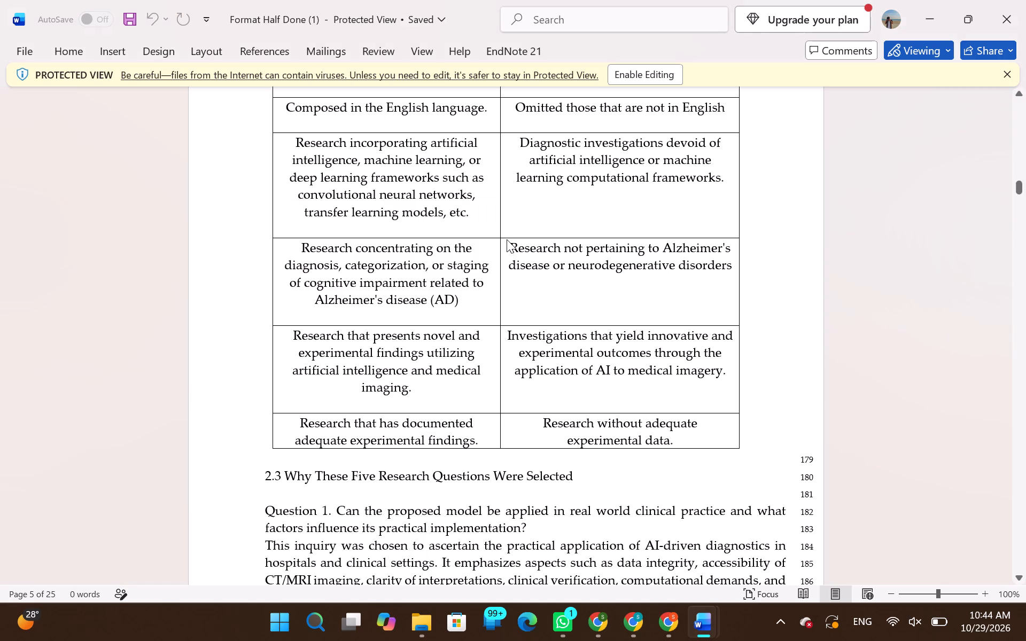
pyautogui.hotkey('alt', 'Tab')
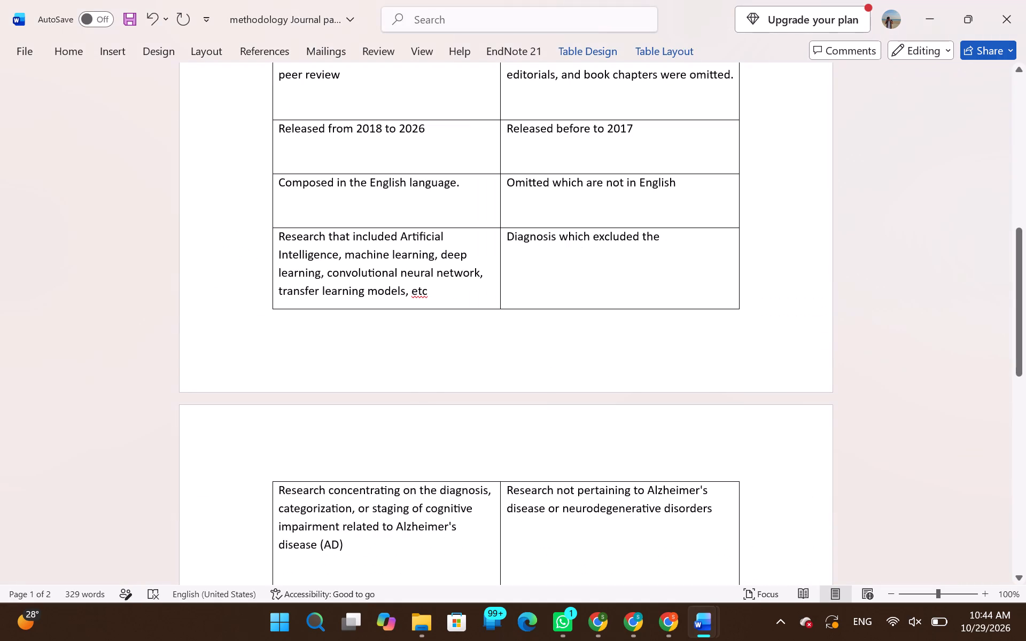
pyautogui.hotkey('ctrl', 'BackSpace')
# Continue the exclusion criterion with 'Artificial Intelligence or Machine Learning', checking the reference paper's wording.
pyautogui.write('Artificial Intelligence')
pyautogui.press('space')
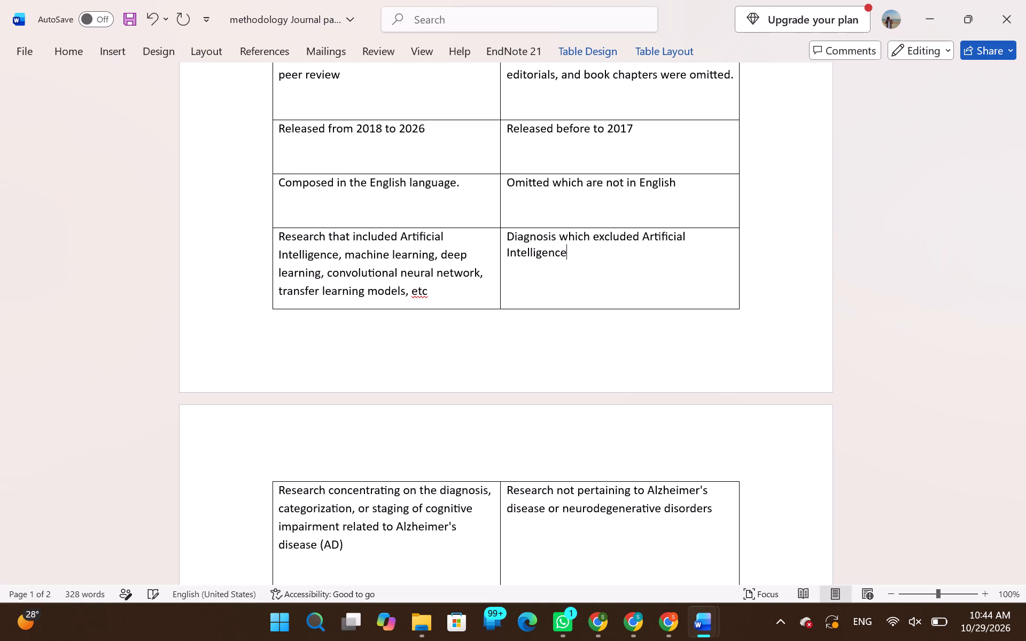
pyautogui.hotkey('alt', 'Tab')
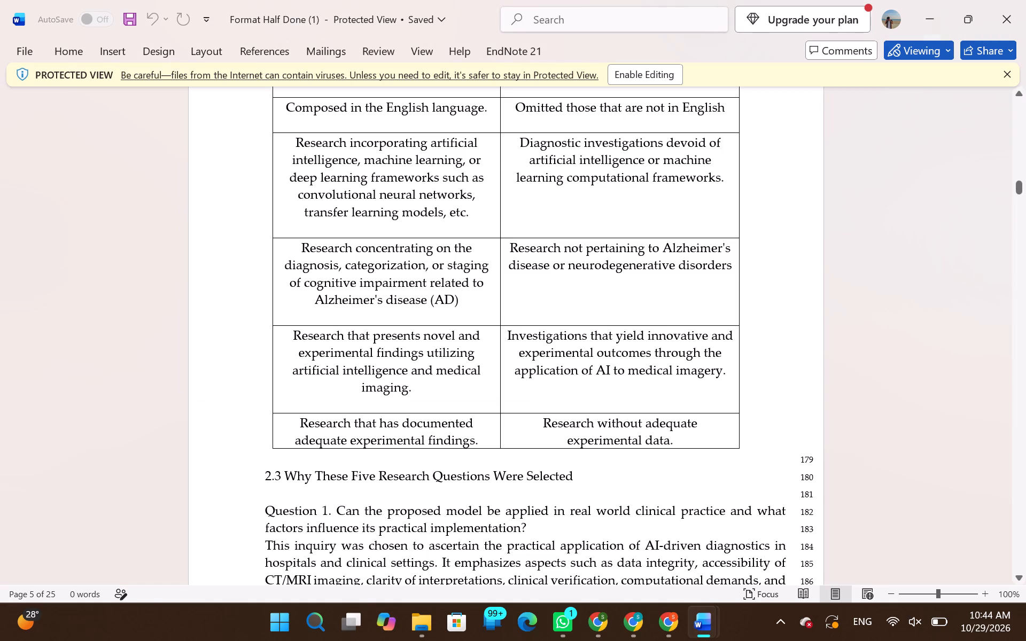
pyautogui.hotkey('alt', 'Tab')
pyautogui.write('or')
pyautogui.press('space')
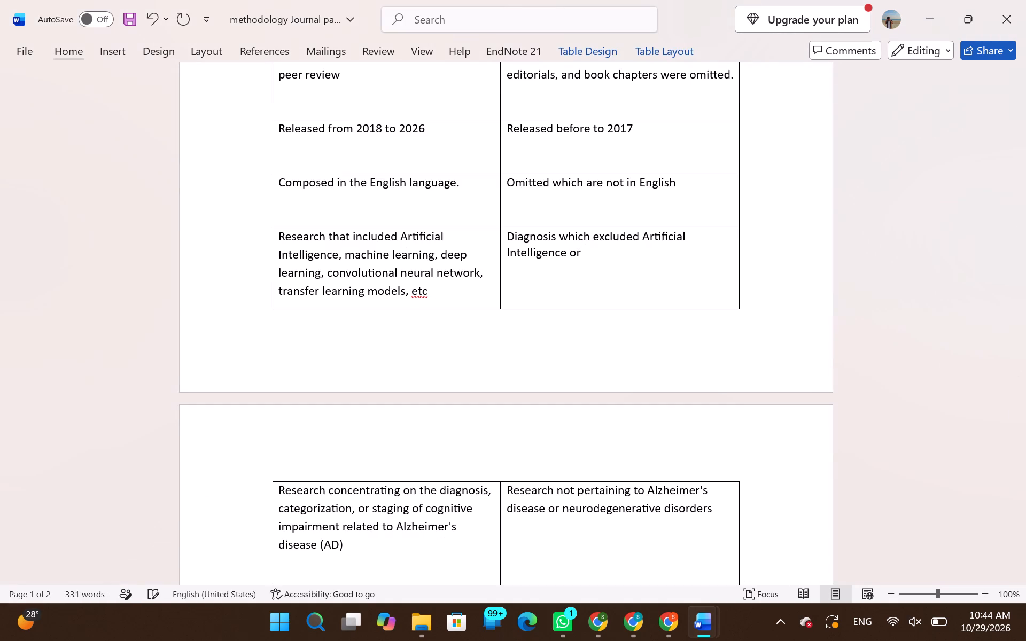
pyautogui.press('m')
pyautogui.press('BackSpace')
pyautogui.write('Maxh')
pyautogui.press('BackSpace')
pyautogui.press('BackSpace')
pyautogui.write('chine Learning and')
pyautogui.press('BackSpace')
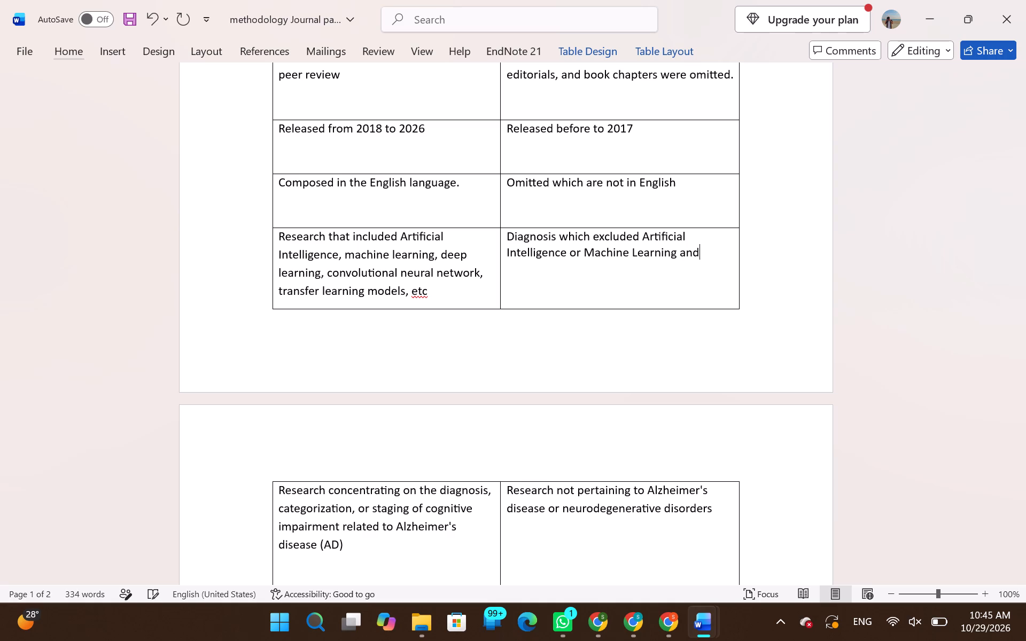
pyautogui.press('BackSpace')
pyautogui.press('BackSpace')
# Check the reference paper's table and end the exclusion criterion with 'computational framework.'.
pyautogui.hotkey('alt', 'Tab')
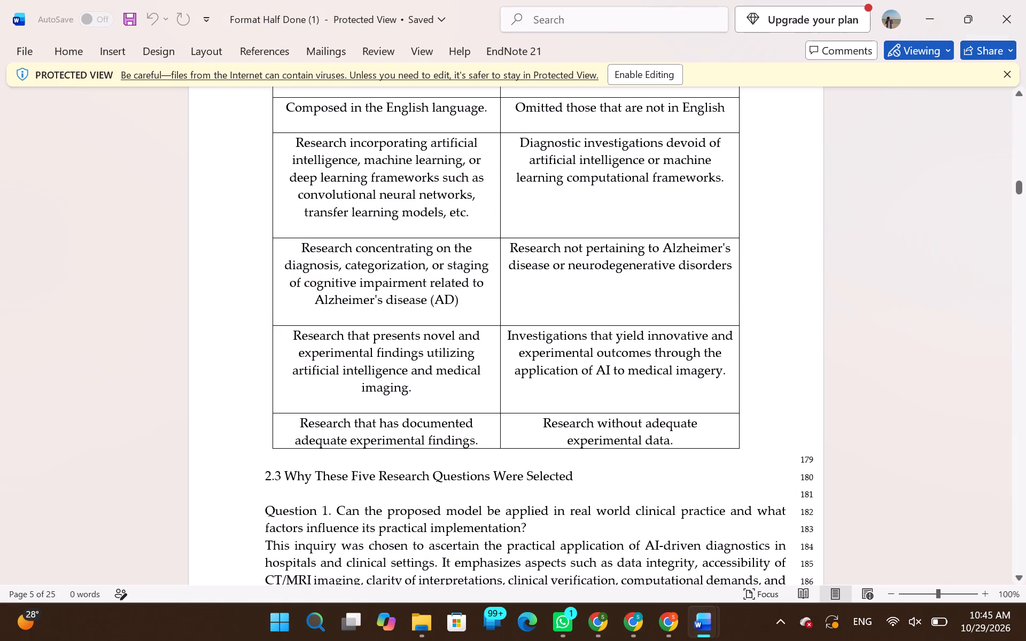
pyautogui.hotkey('alt', 'Tab')
pyautogui.write('comput')
pyautogui.write('ational')
pyautogui.press('space')
pyautogui.write('frameqo')
pyautogui.press('BackSpace')
pyautogui.press('BackSpace')
pyautogui.write('work.')
pyautogui.press('space')
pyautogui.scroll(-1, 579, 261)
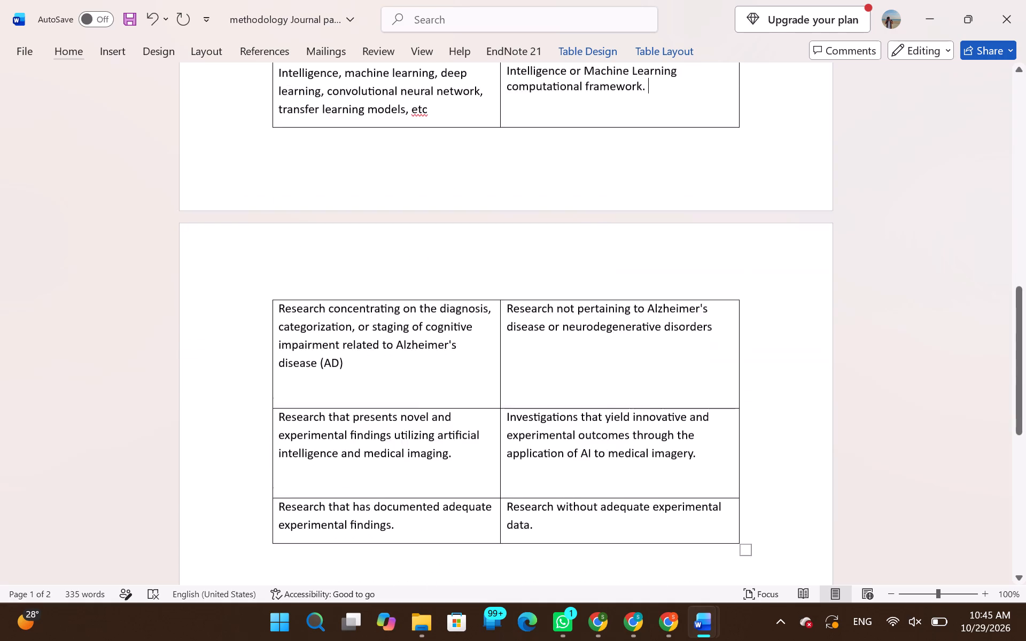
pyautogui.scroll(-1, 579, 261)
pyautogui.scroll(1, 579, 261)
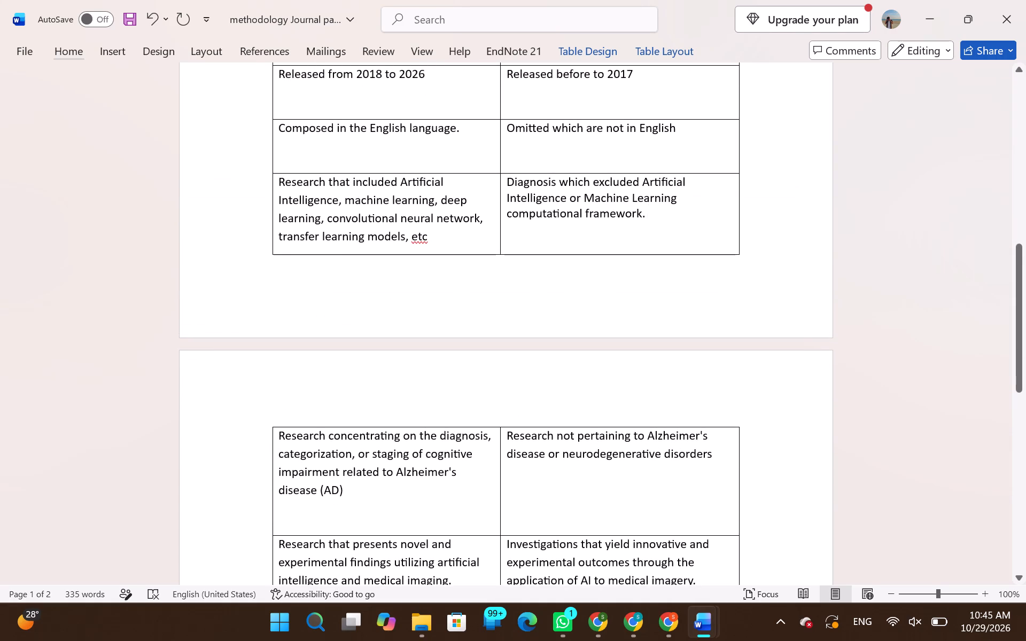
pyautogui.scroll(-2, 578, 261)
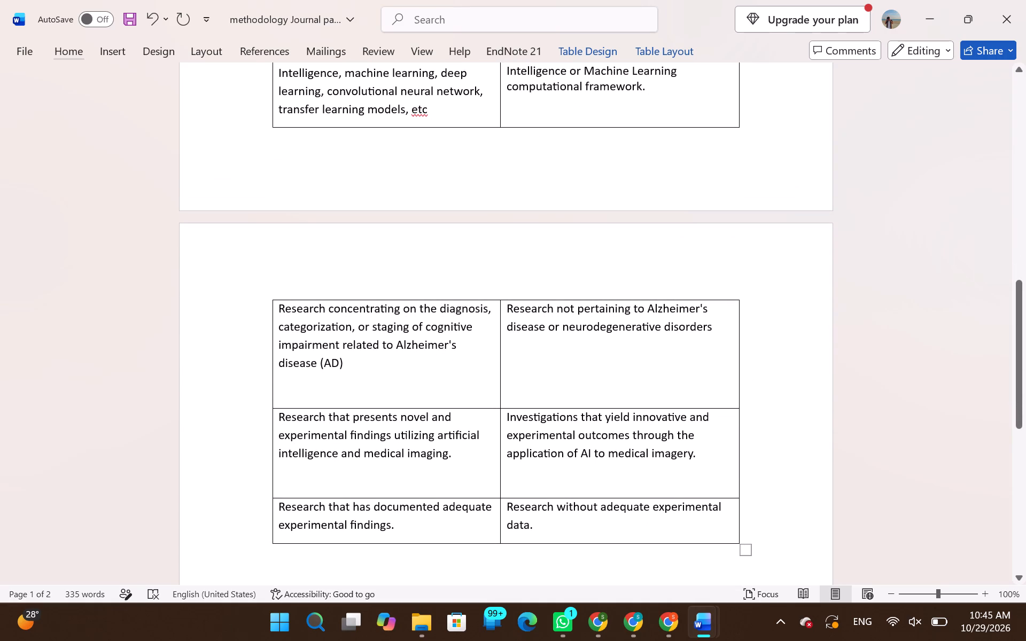
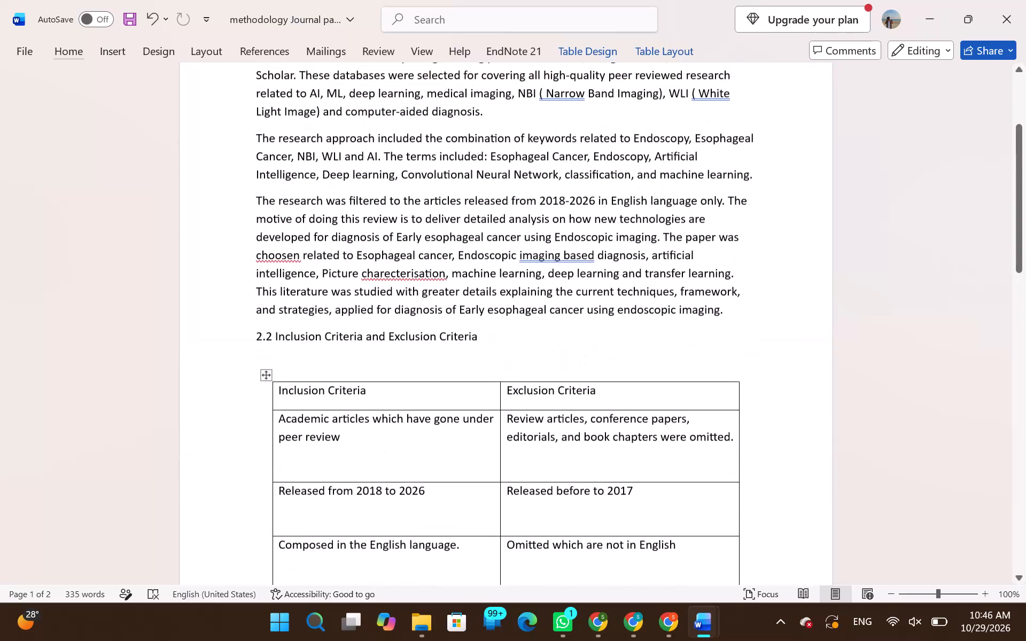
# Correct the two misspelled words in the paragraph above heading 2.2 to 'characterization' and 'chosen', using the suggested spellings.
pyautogui.scroll(1, 385, 353)
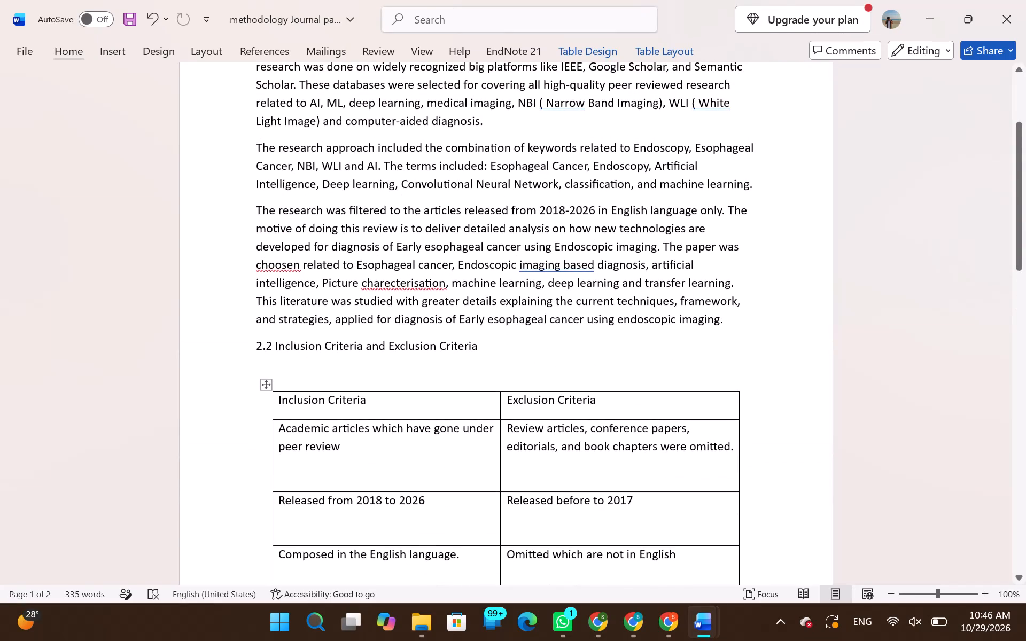
pyautogui.scroll(1, 385, 353)
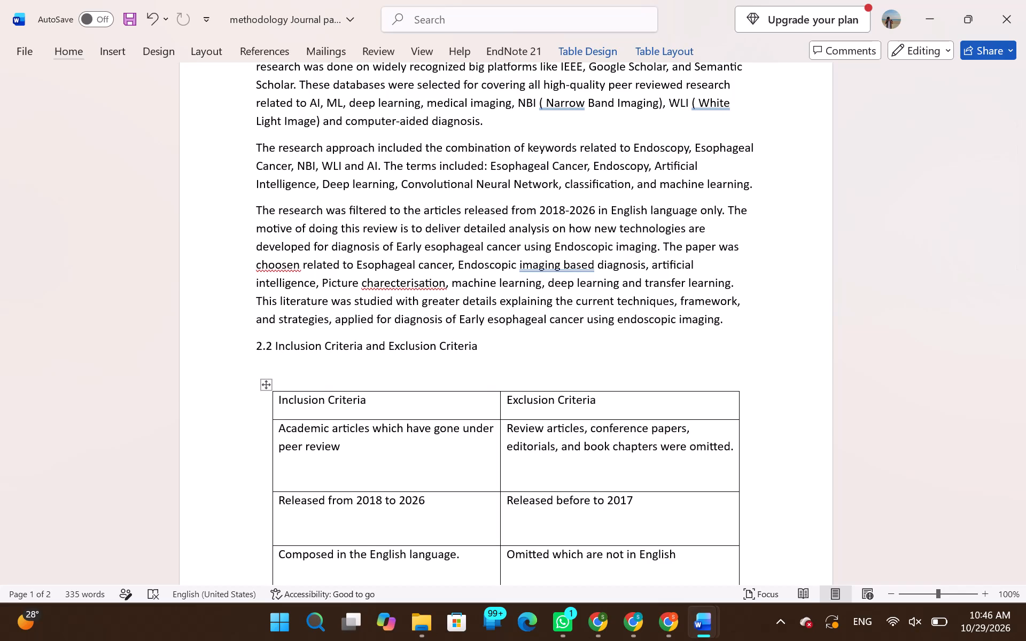
pyautogui.scroll(1, 385, 353)
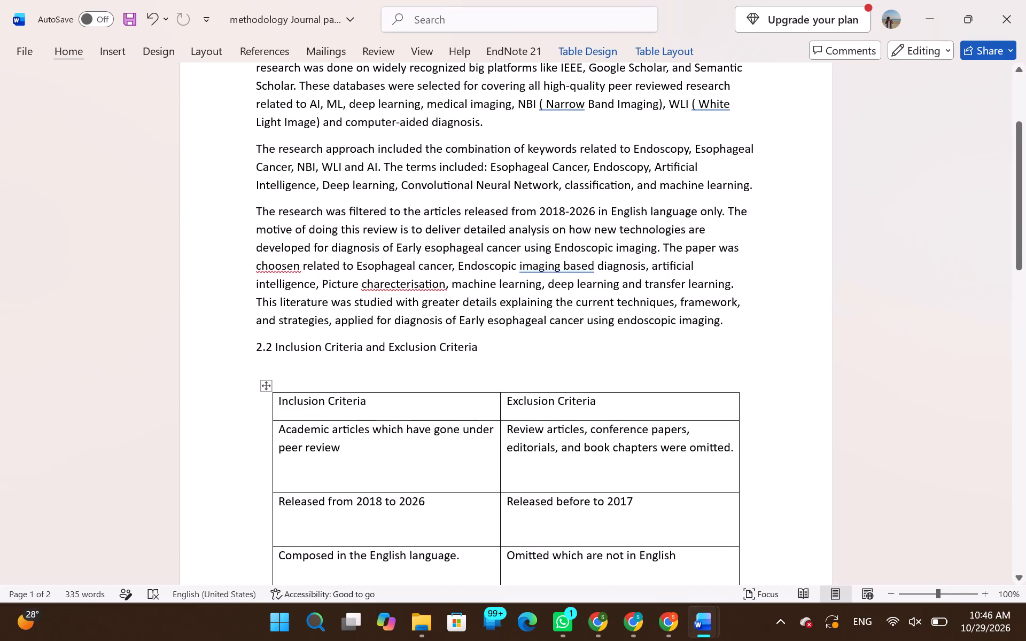
pyautogui.scroll(1, 385, 353)
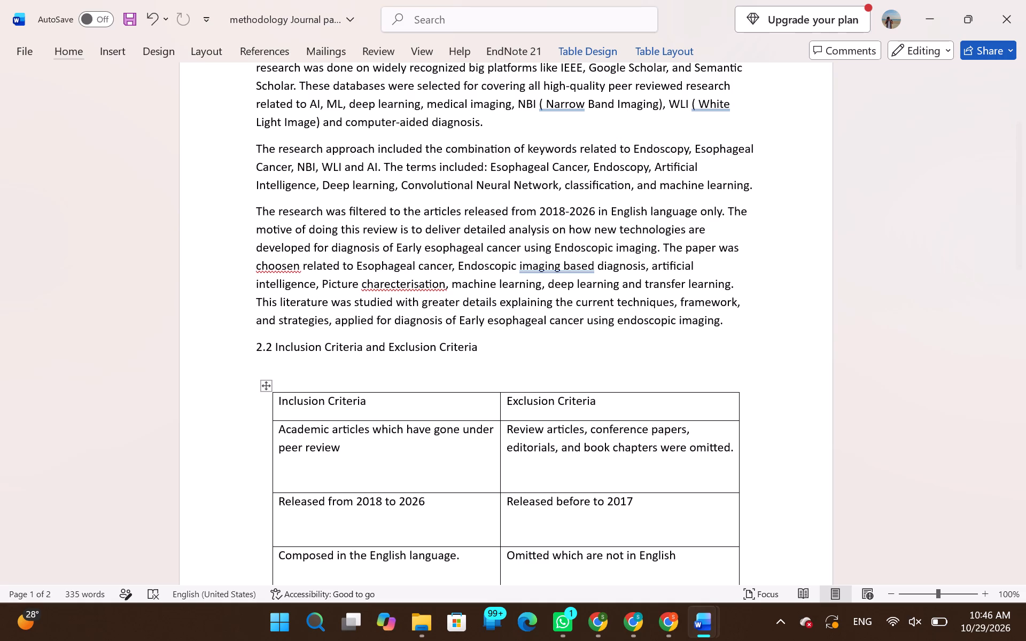
pyautogui.rightClick(405, 284)
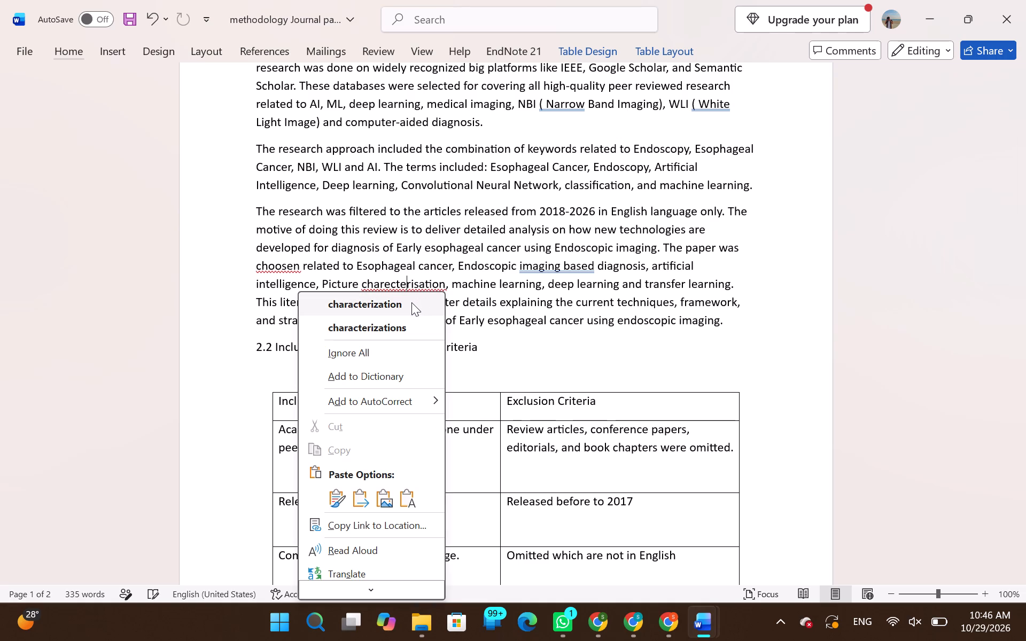
pyautogui.click(411, 302)
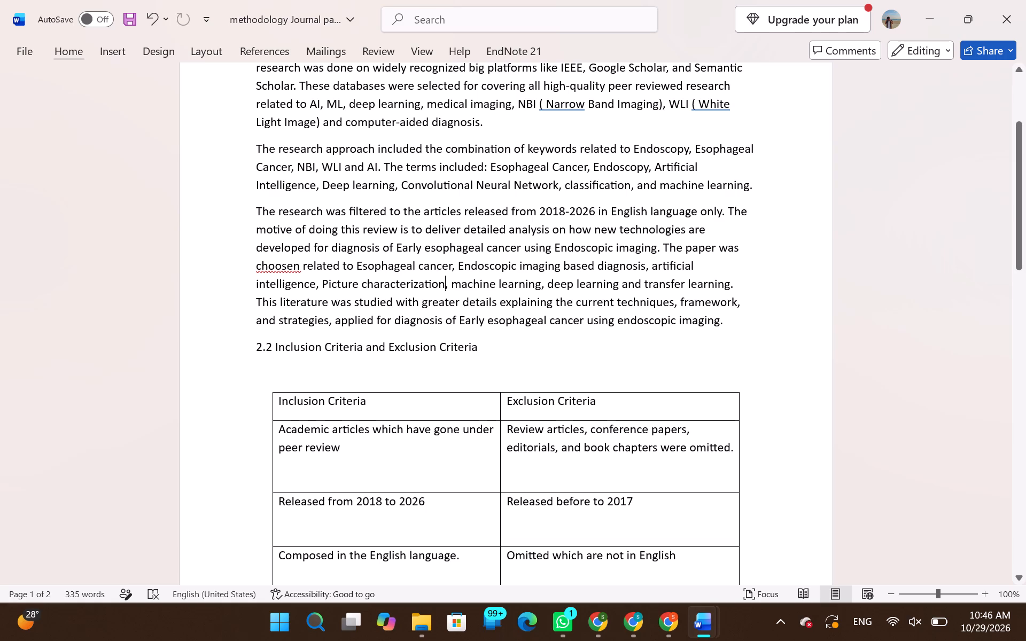
pyautogui.rightClick(264, 267)
pyautogui.click(196, 12)
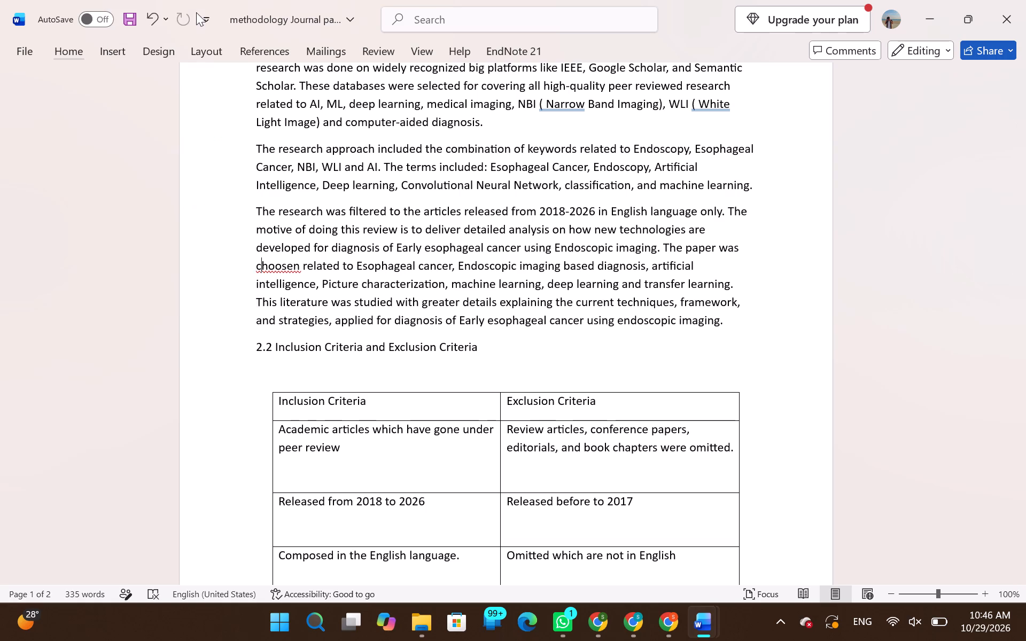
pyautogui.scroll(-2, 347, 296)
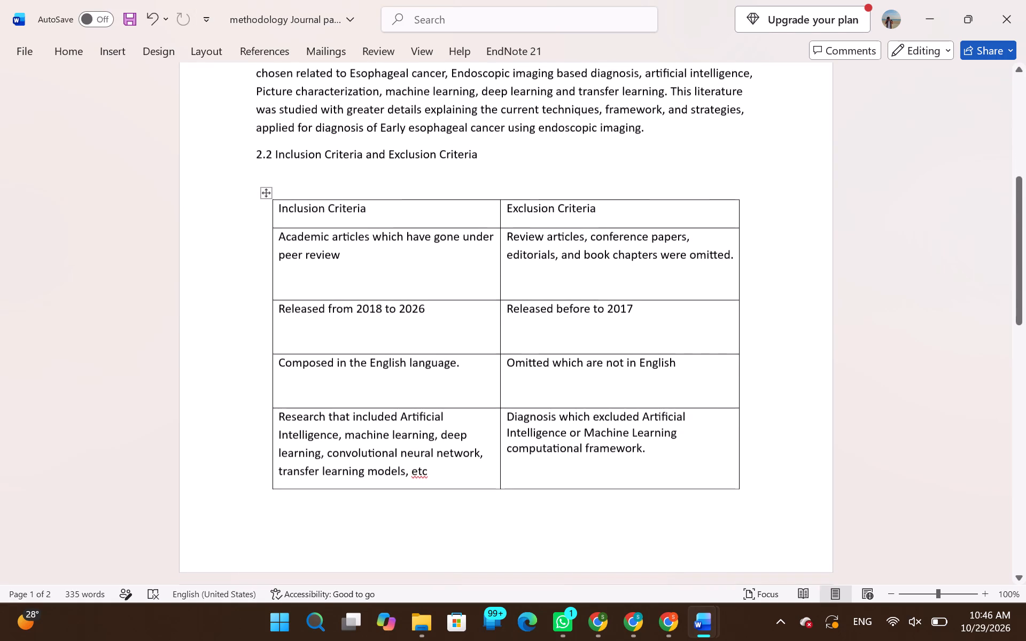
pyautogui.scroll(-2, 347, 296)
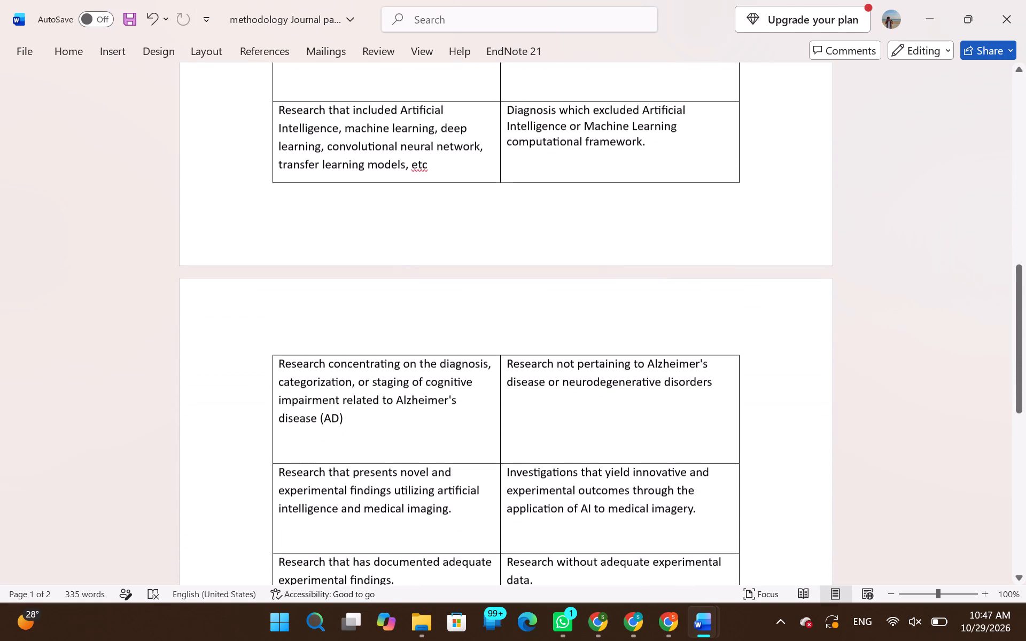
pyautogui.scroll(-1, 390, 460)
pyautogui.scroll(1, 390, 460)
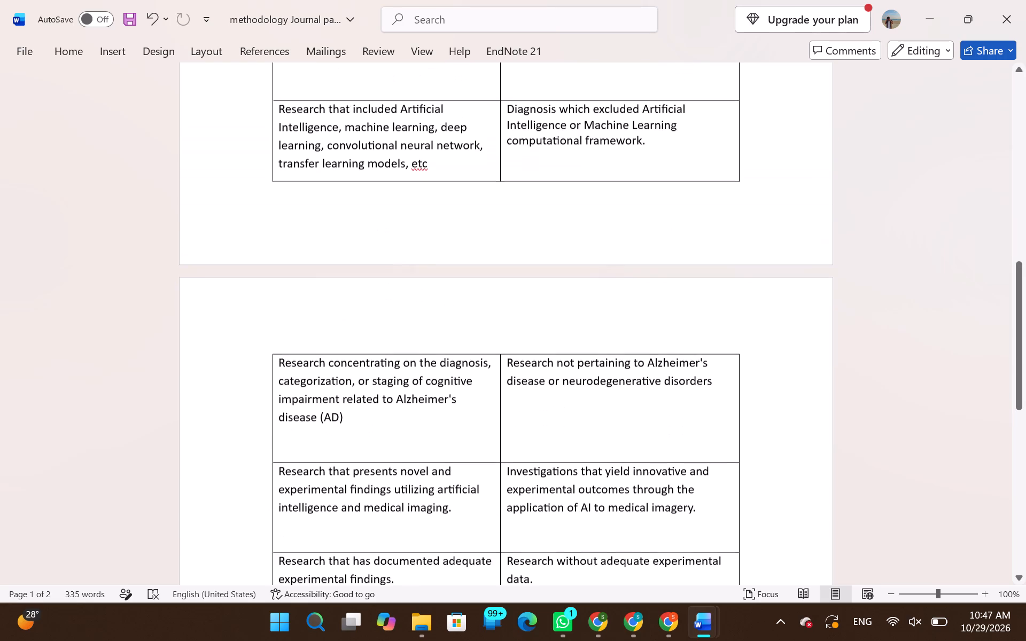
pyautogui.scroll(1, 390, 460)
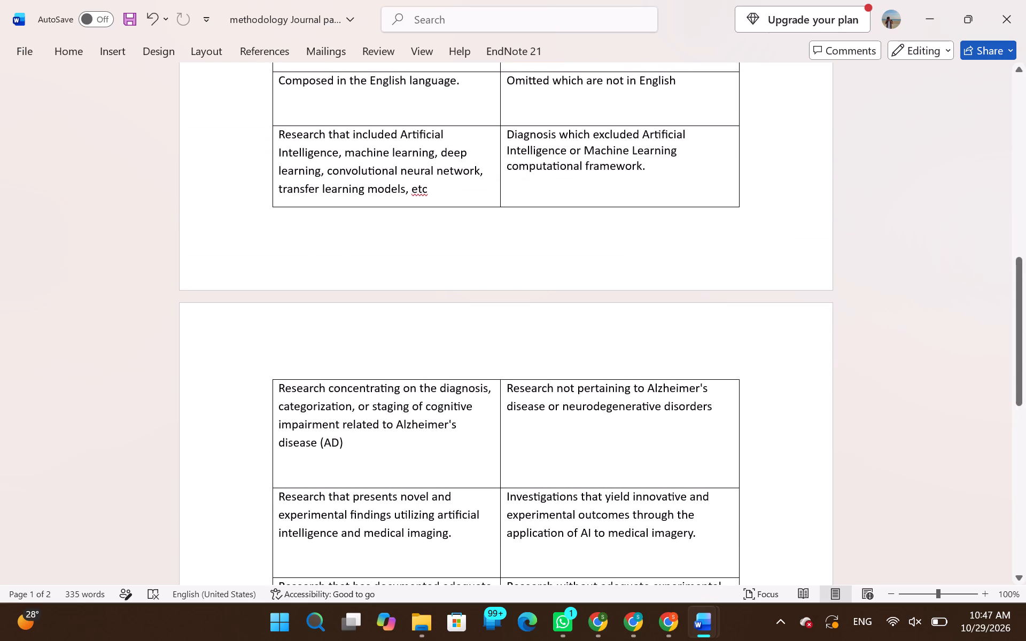
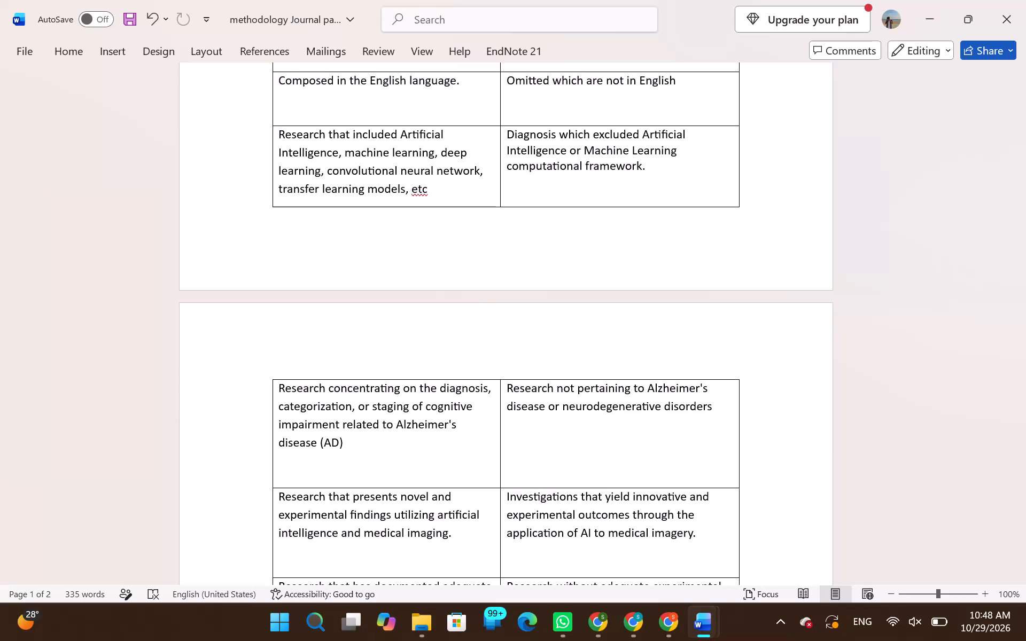
# Delete the wording after 'Research concentrating on the' in the inclusion-criteria cell about diagnosing and staging Alzheimer's-related cognitive impairment.
pyautogui.click(416, 442)
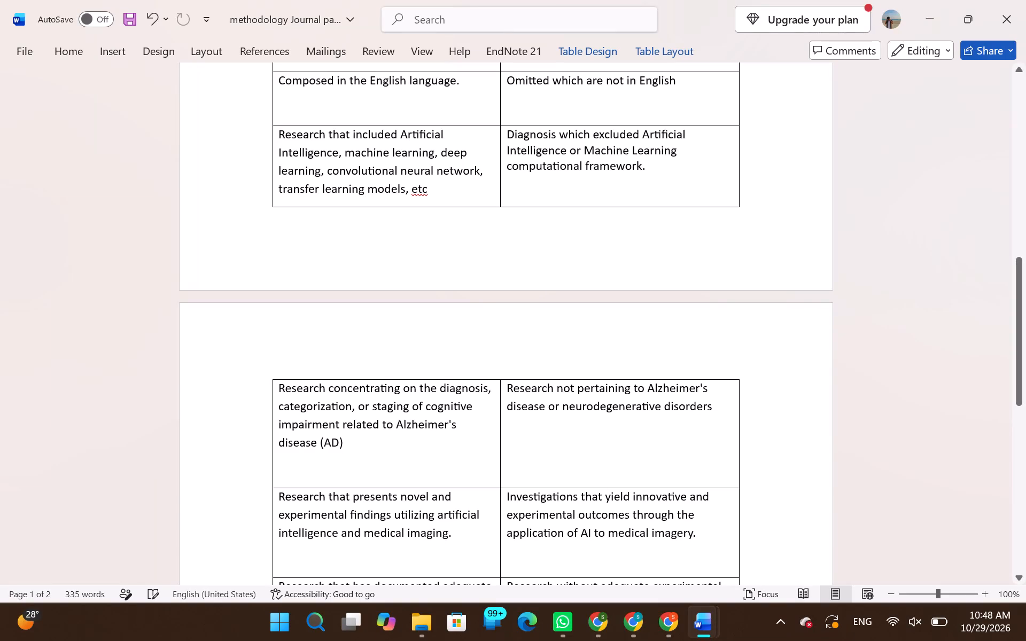
pyautogui.click(397, 444)
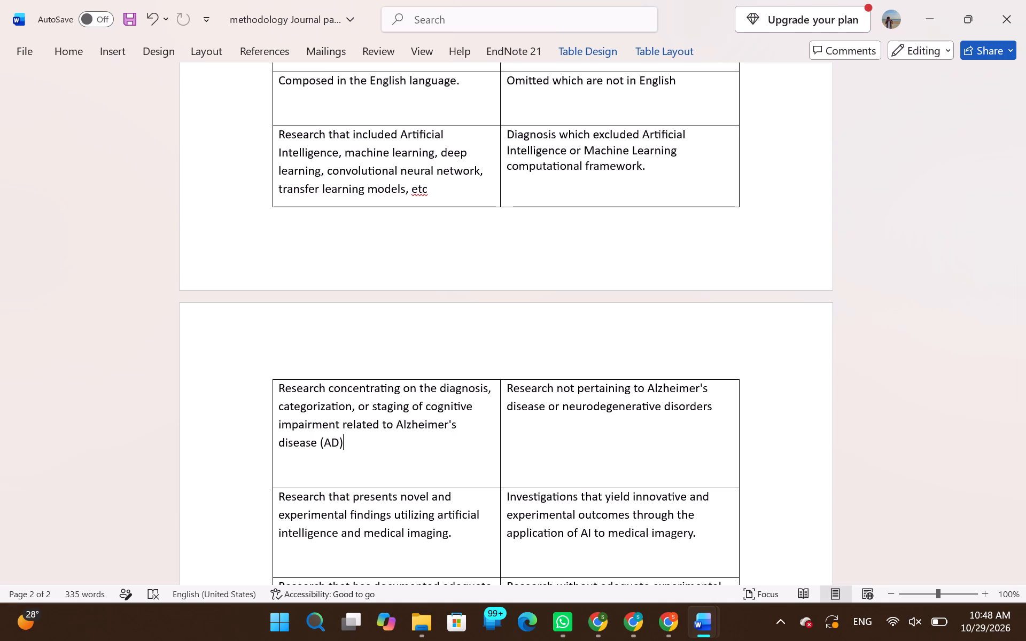
pyautogui.hotkey('ctrl', 'BackSpace')
pyautogui.hotkey('ctrl', 'BackSpace')
pyautogui.hotkey('ctrl', 'BackSpace')
pyautogui.hotkey('ctrl', 'BackSpace')
pyautogui.hotkey('ctrl', 'BackSpace')
pyautogui.hotkey('ctrl', 'BackSpace')
pyautogui.hotkey('ctrl', 'BackSpace')
pyautogui.hotkey('ctrl', 'BackSpace')
pyautogui.hotkey('ctrl', 'BackSpace')
pyautogui.hotkey('ctrl', 'BackSpace')
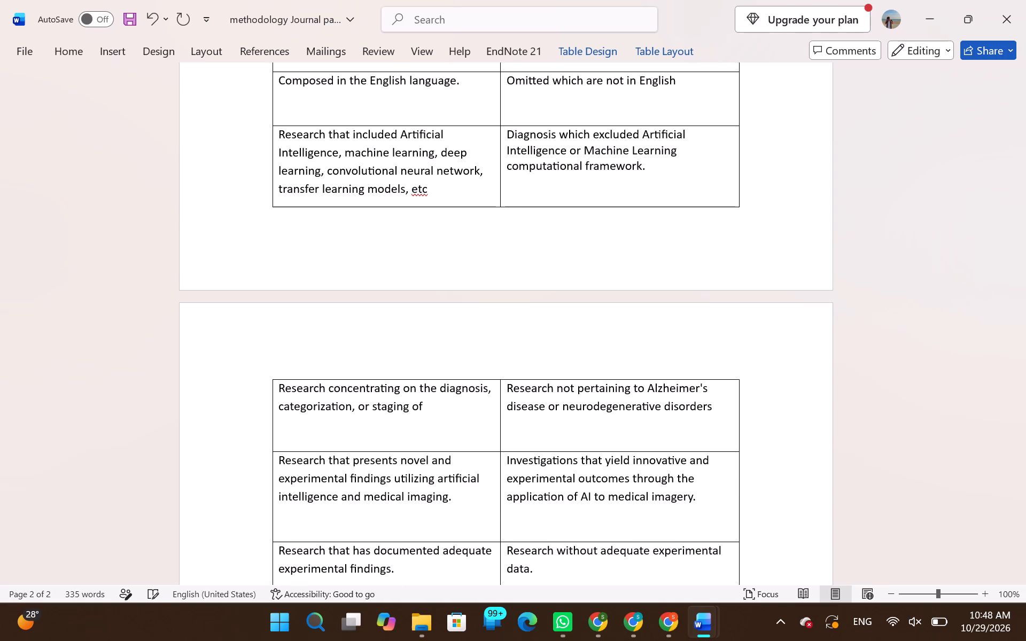
pyautogui.hotkey('ctrl', 'BackSpace')
pyautogui.hotkey('ctrl', 'BackSpace')
pyautogui.hotkey('ctrl', 'BackSpace')
pyautogui.hotkey('ctrl', 'BackSpace')
pyautogui.hotkey('ctrl', 'BackSpace')
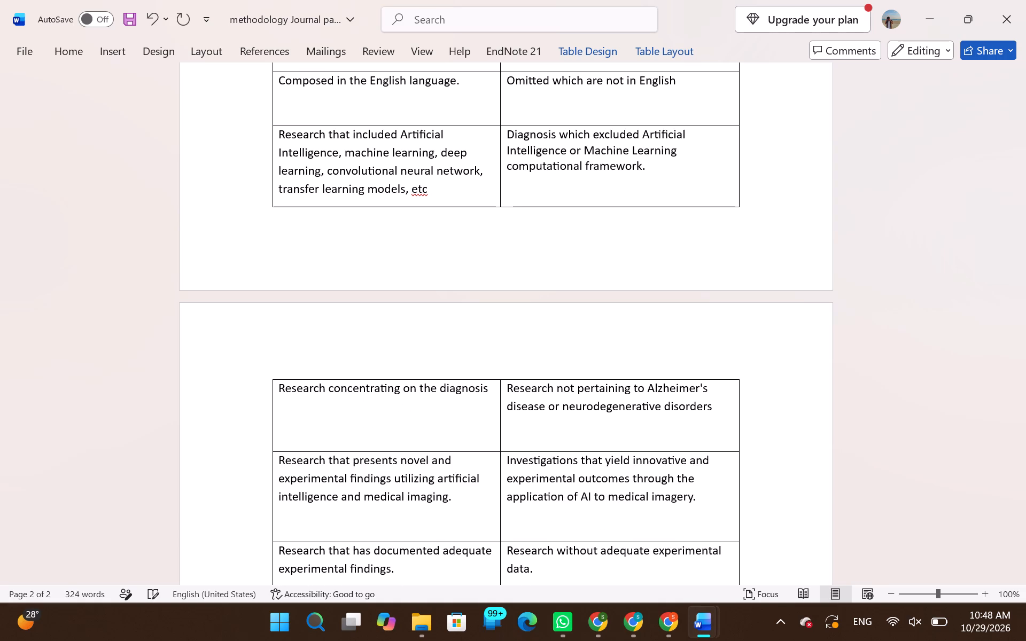
pyautogui.hotkey('ctrl', 'BackSpace')
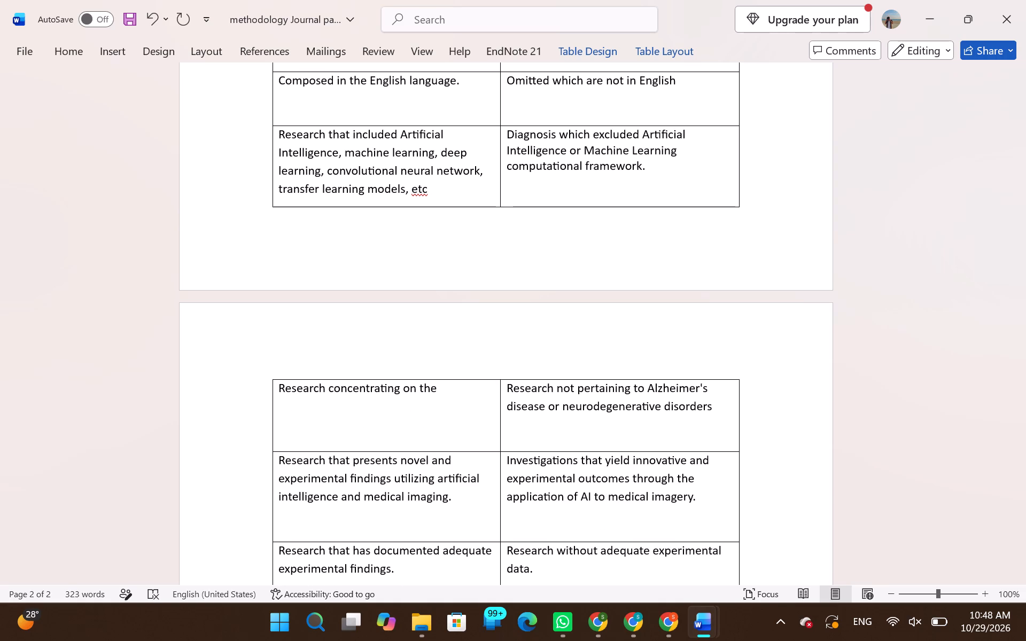
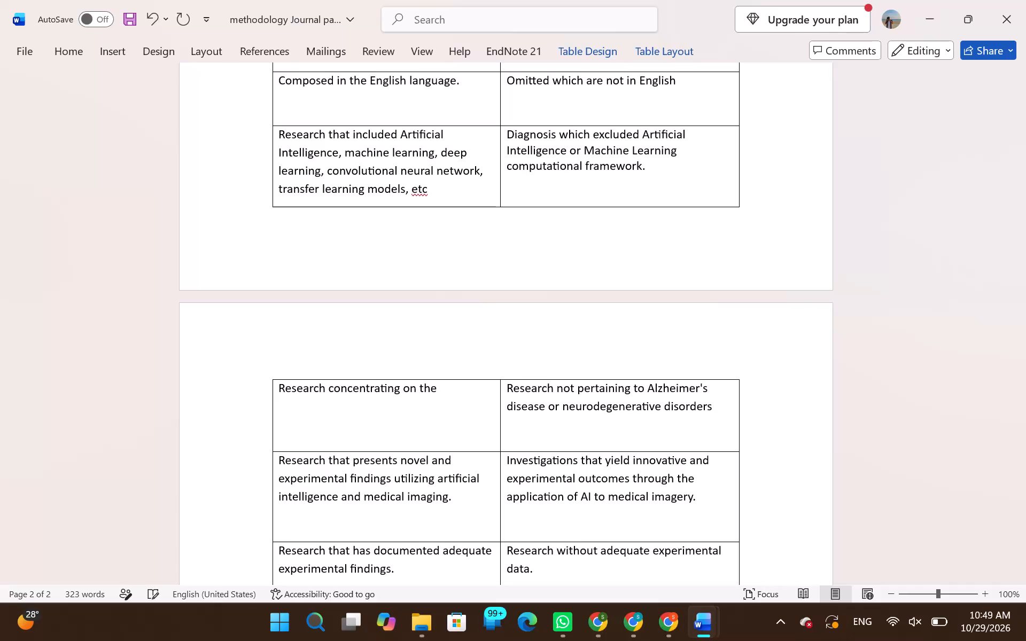
# Change 'the' to 'diagnosis' in the inclusion cell so it reads 'Research concentrating on diagnosis', consulting the reference paper's wording.
pyautogui.hotkey('alt', 'Tab')
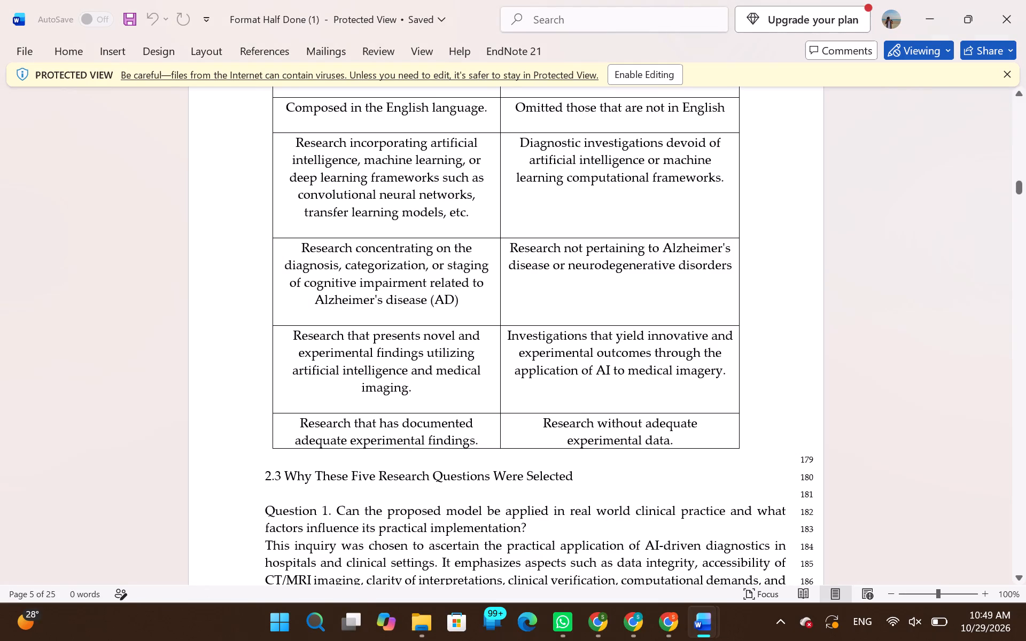
pyautogui.hotkey('alt', 'Tab')
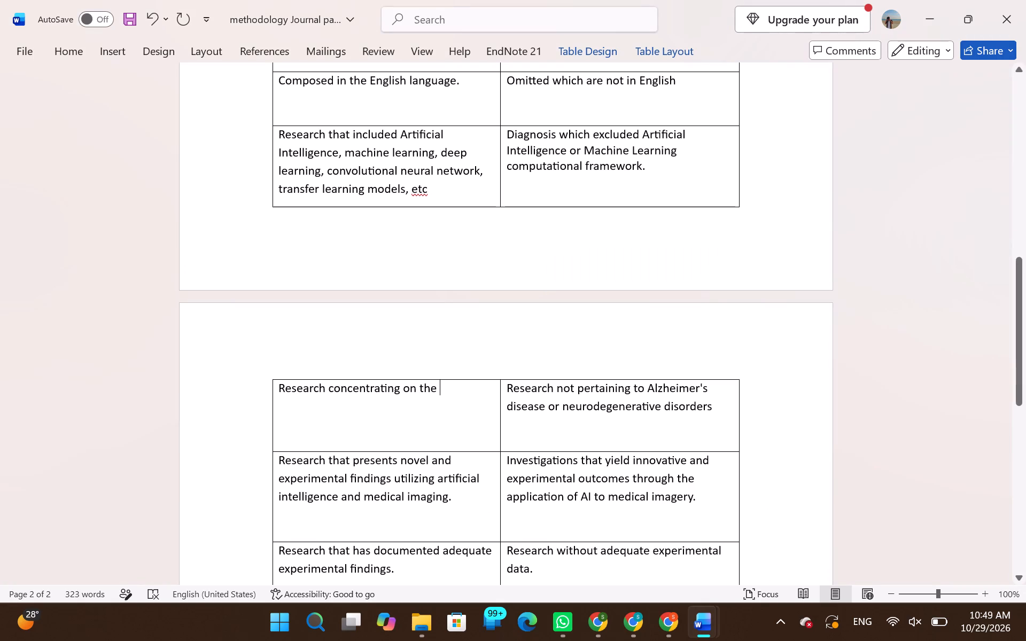
pyautogui.press('BackSpace')
pyautogui.press('BackSpace')
pyautogui.press('BackSpace')
pyautogui.press('BackSpace')
pyautogui.write('diagnosisi')
pyautogui.press('BackSpace')
pyautogui.press('space')
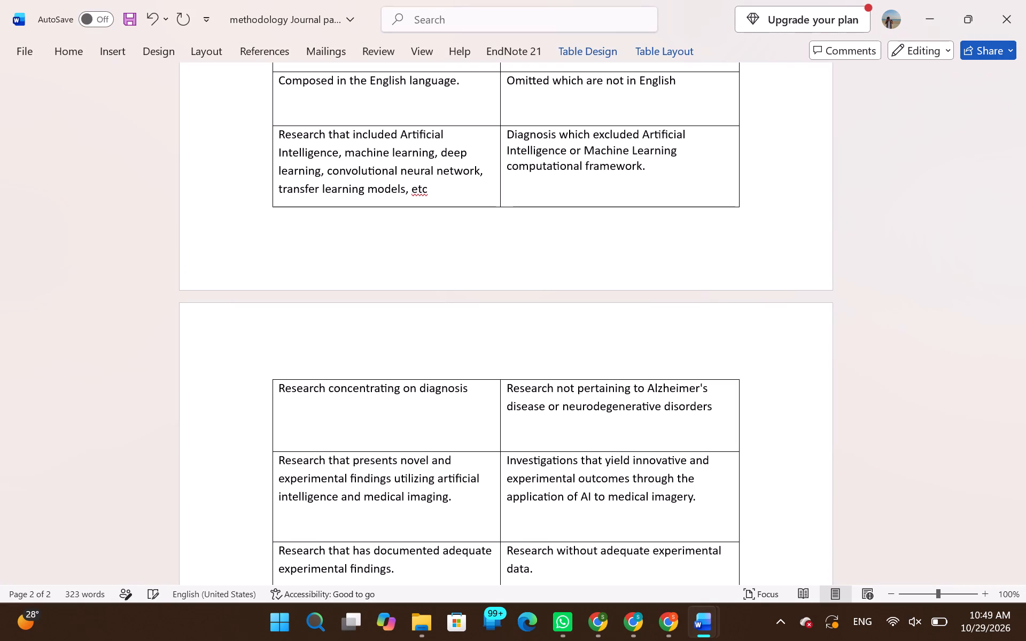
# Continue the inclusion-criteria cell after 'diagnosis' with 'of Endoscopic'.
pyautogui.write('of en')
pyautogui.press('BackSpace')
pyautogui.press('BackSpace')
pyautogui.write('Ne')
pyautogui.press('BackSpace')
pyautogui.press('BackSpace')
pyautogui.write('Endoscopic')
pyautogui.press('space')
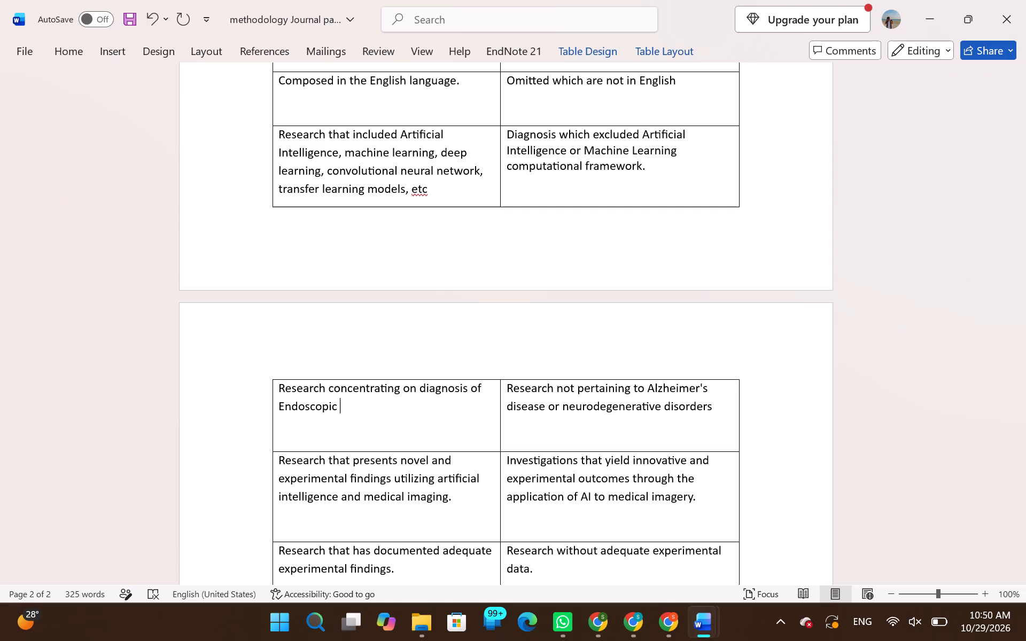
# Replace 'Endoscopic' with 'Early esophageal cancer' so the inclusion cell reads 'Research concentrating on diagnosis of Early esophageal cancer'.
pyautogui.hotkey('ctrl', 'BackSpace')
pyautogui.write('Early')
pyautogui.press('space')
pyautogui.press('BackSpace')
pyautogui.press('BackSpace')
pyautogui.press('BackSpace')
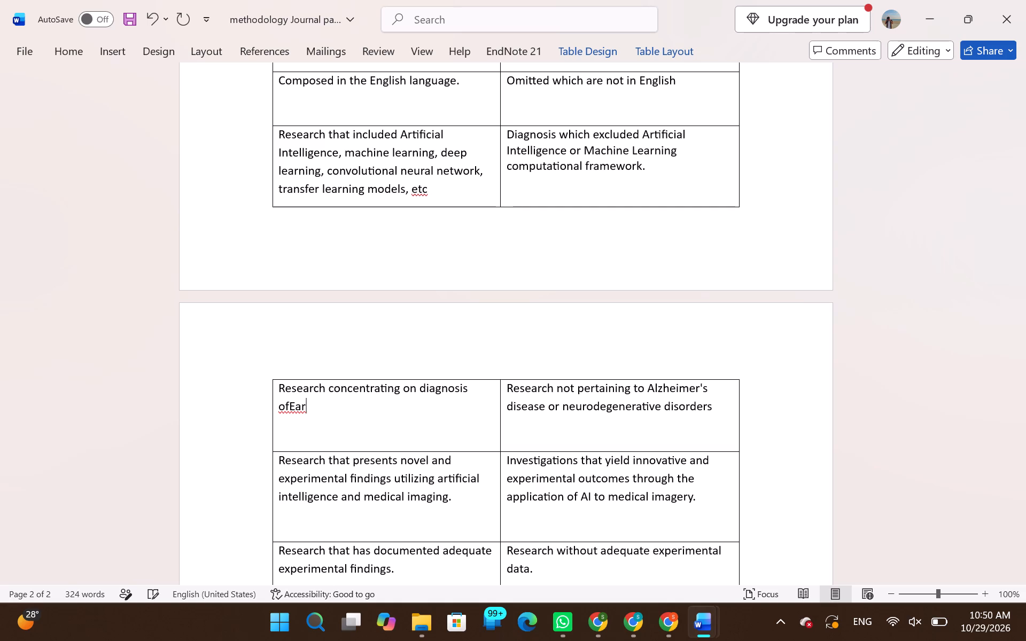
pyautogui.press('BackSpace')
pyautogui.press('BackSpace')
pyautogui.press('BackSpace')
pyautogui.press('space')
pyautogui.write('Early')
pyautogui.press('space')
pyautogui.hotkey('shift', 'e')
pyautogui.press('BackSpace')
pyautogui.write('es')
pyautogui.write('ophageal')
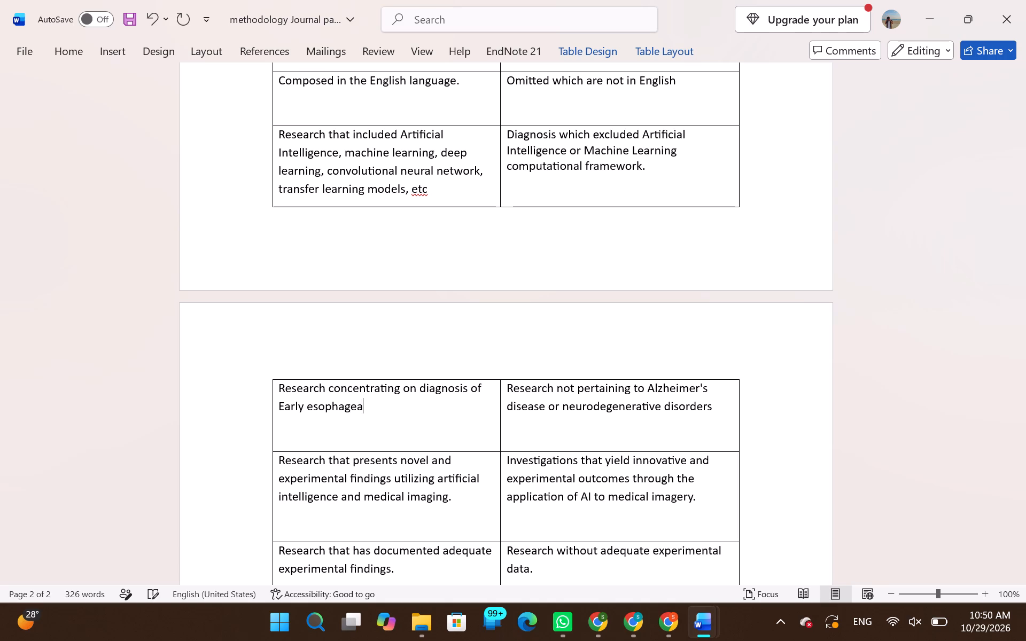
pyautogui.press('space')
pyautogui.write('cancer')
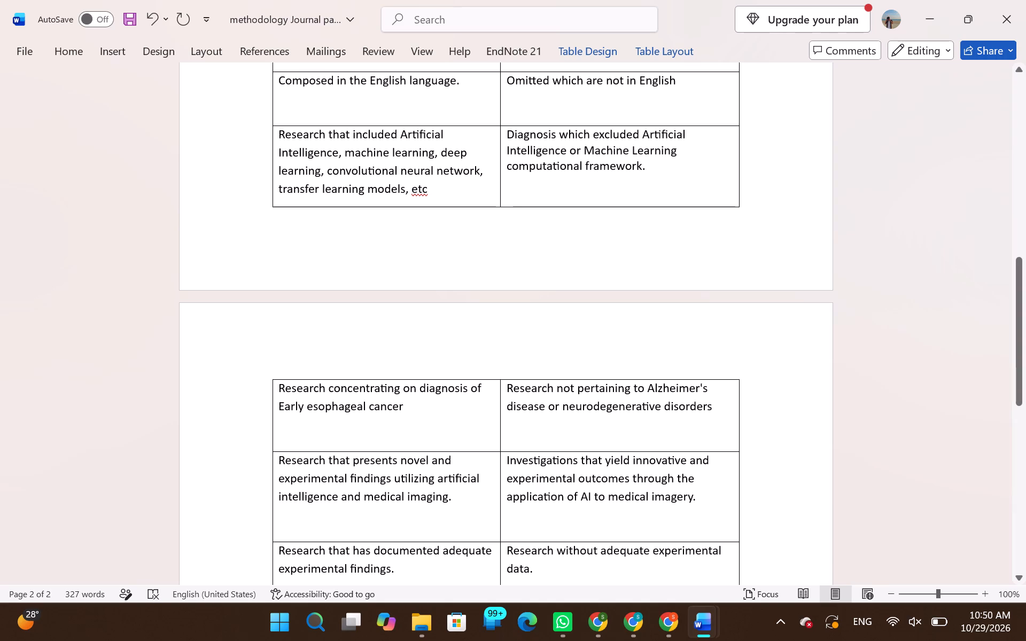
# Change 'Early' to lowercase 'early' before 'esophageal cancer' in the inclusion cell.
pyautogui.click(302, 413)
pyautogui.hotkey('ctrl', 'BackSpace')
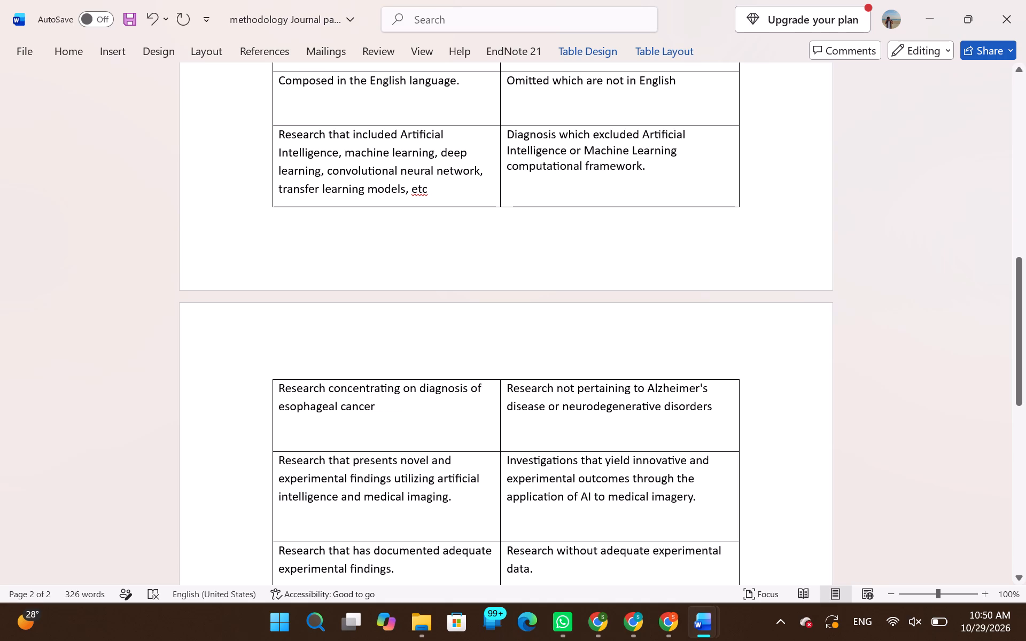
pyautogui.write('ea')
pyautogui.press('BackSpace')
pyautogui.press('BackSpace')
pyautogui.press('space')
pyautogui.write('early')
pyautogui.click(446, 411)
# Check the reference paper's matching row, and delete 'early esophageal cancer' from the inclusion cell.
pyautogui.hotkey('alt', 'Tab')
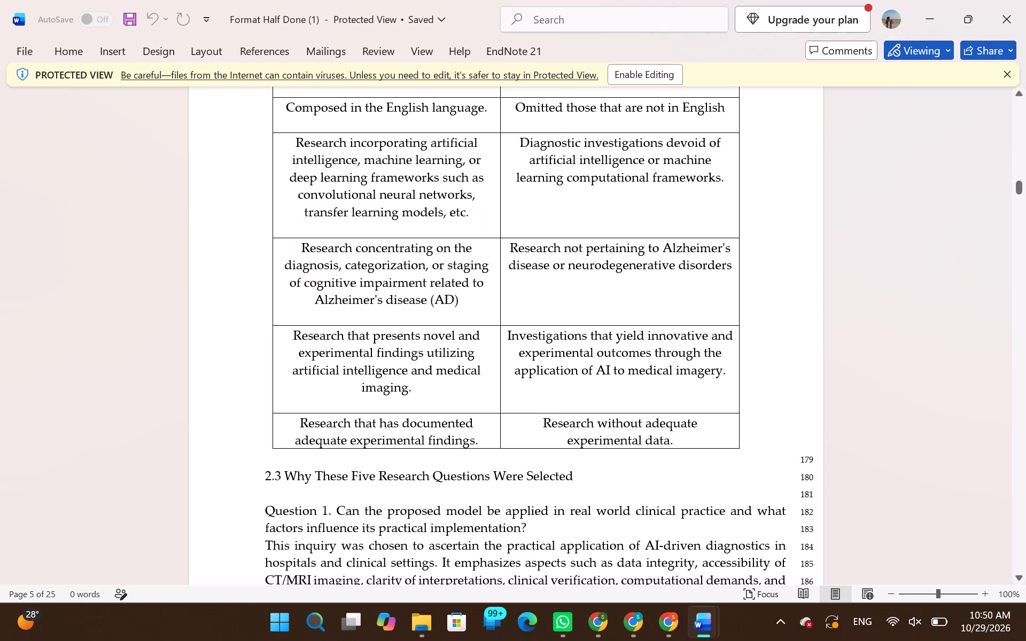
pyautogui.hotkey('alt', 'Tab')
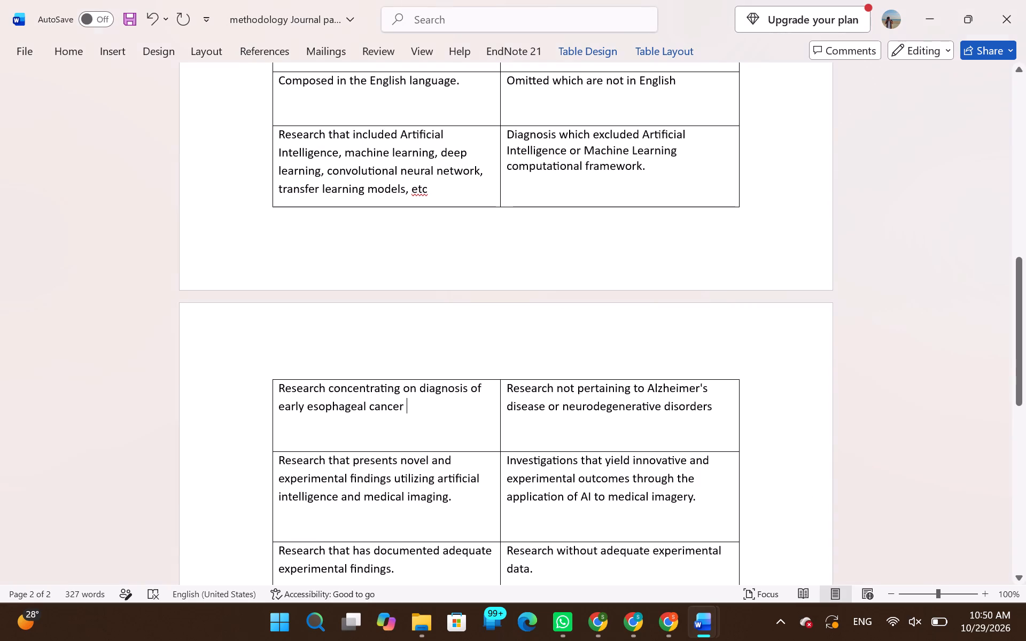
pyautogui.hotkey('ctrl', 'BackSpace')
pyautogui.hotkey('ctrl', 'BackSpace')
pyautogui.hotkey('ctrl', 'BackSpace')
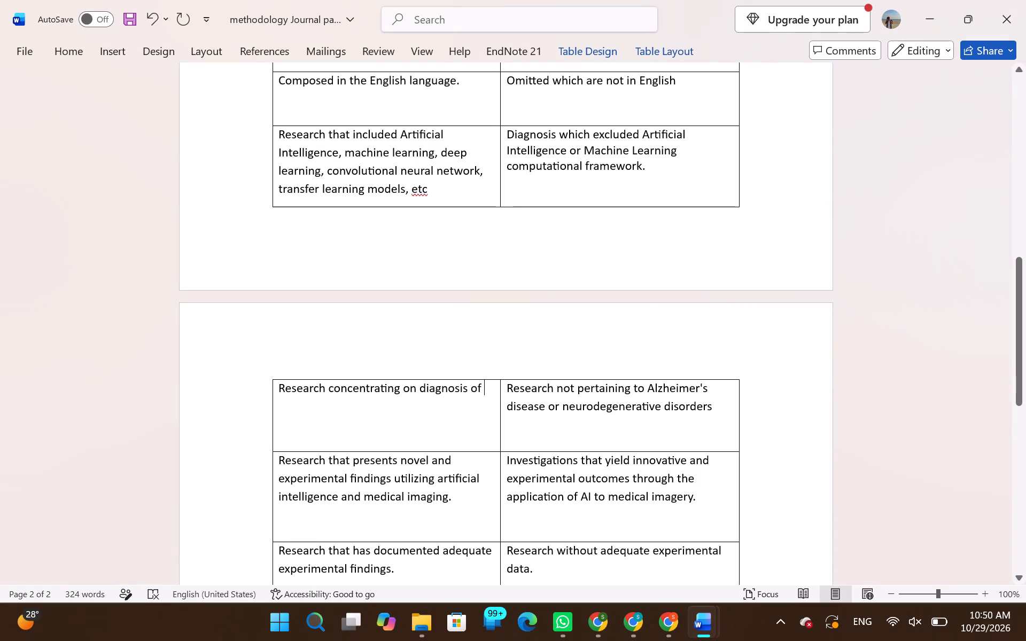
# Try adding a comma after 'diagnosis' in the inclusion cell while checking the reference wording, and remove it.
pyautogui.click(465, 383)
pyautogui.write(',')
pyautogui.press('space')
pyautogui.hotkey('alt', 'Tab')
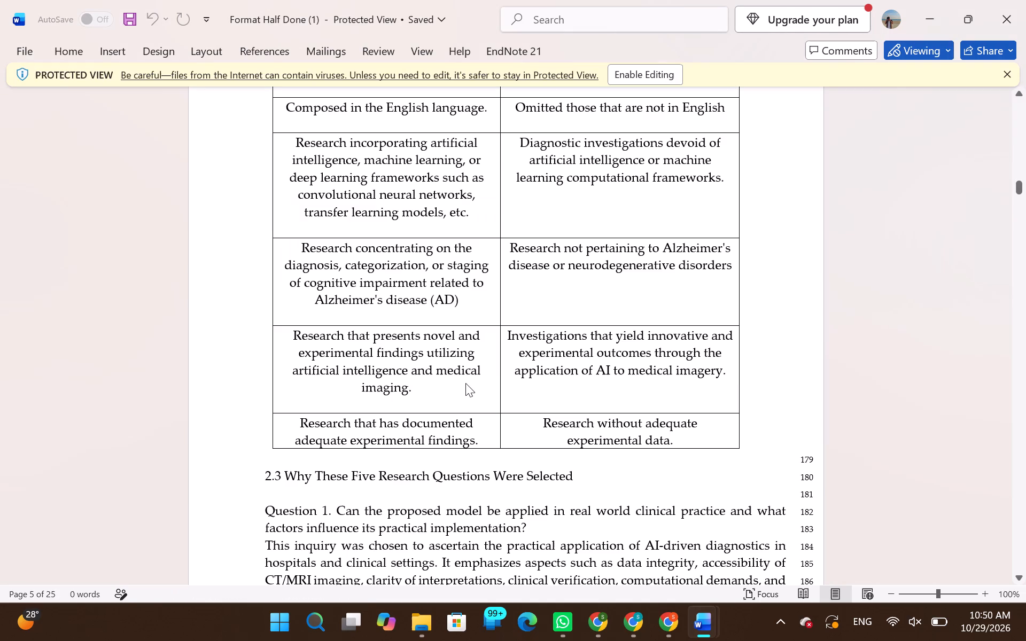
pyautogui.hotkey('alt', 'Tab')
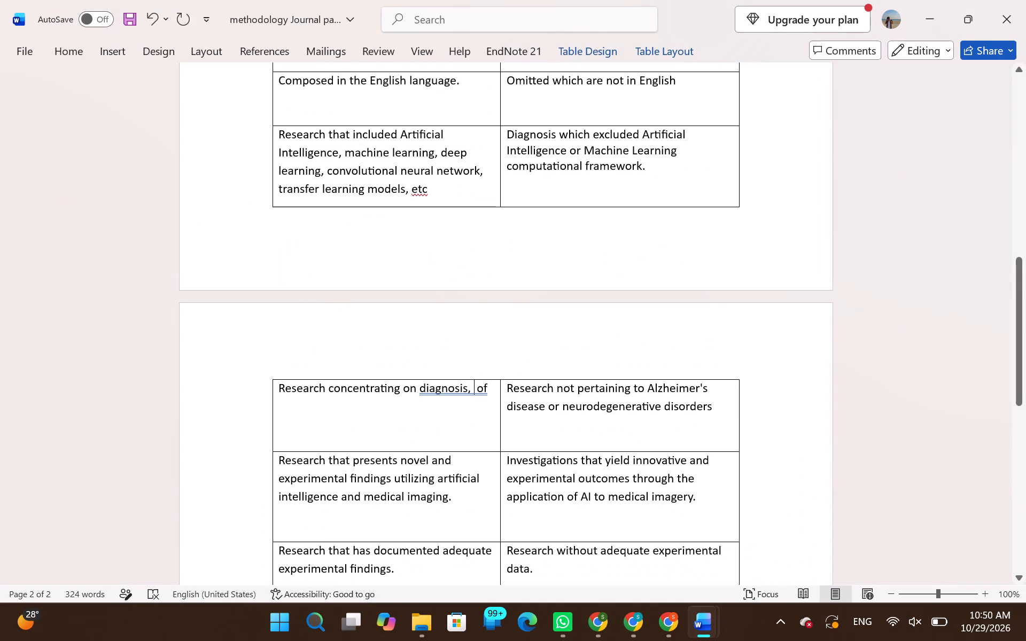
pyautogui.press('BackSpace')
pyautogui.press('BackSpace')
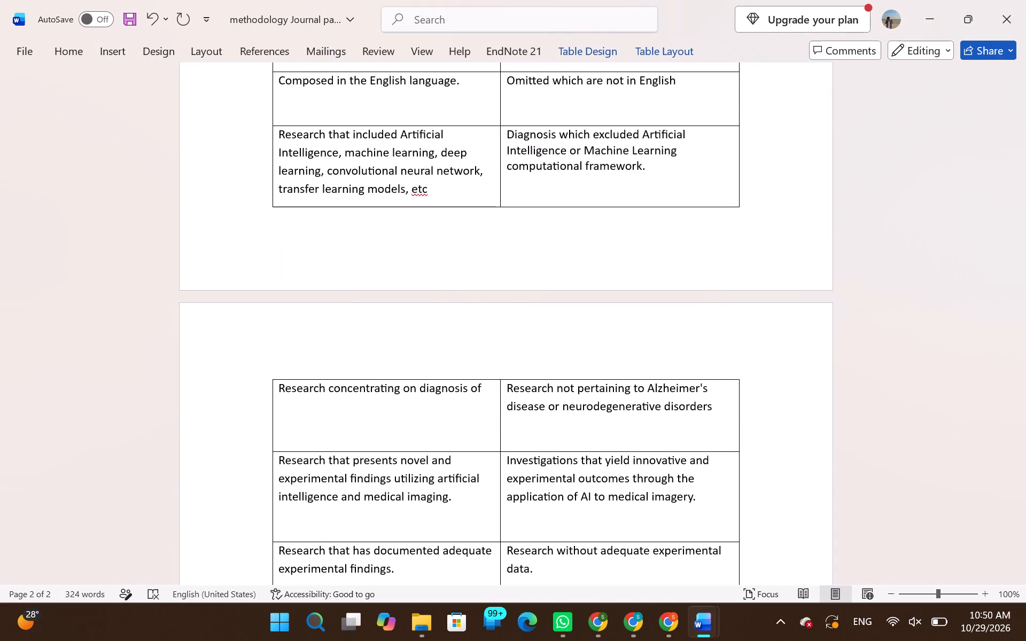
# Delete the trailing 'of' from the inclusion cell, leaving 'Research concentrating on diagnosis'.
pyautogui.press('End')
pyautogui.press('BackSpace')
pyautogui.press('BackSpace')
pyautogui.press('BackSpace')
pyautogui.hotkey('alt', 'Tab')
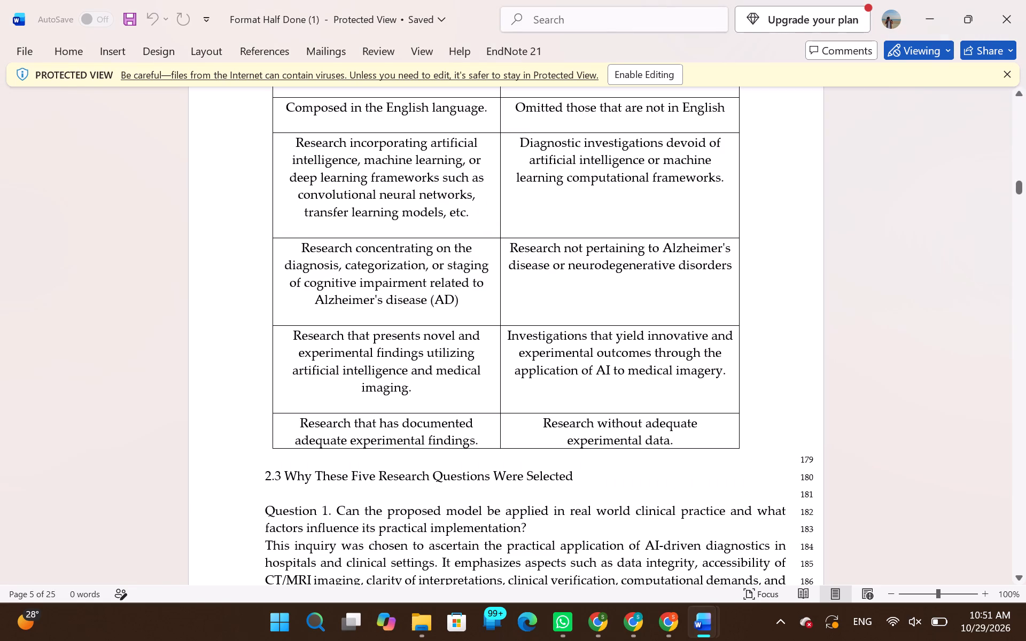
pyautogui.click(328, 285)
pyautogui.moveTo(328, 285); pyautogui.dragTo(403, 284)
pyautogui.hotkey('ctrl', 'c')
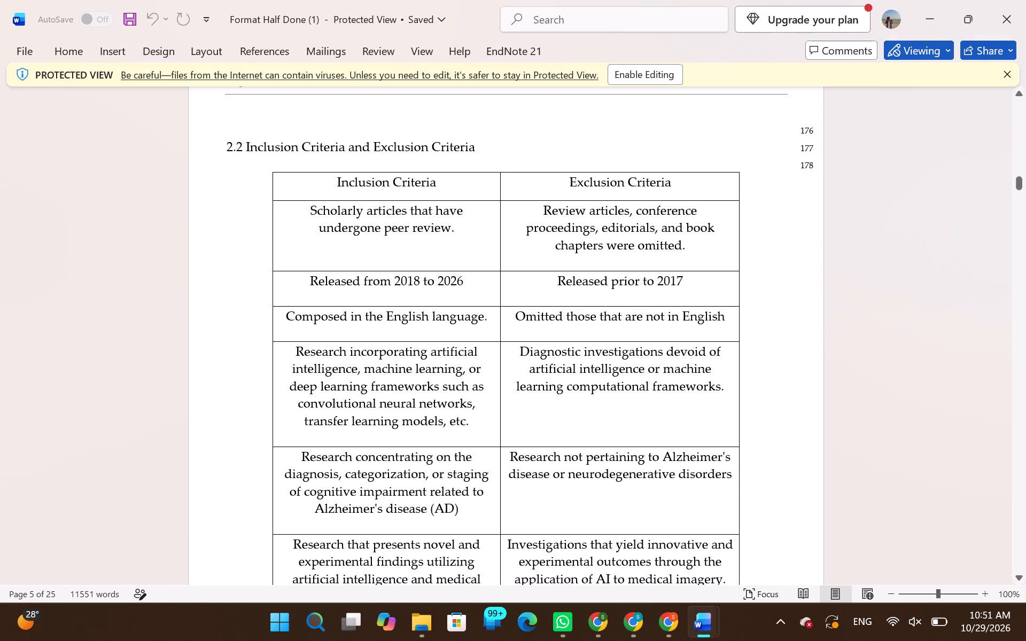
pyautogui.click(470, 510)
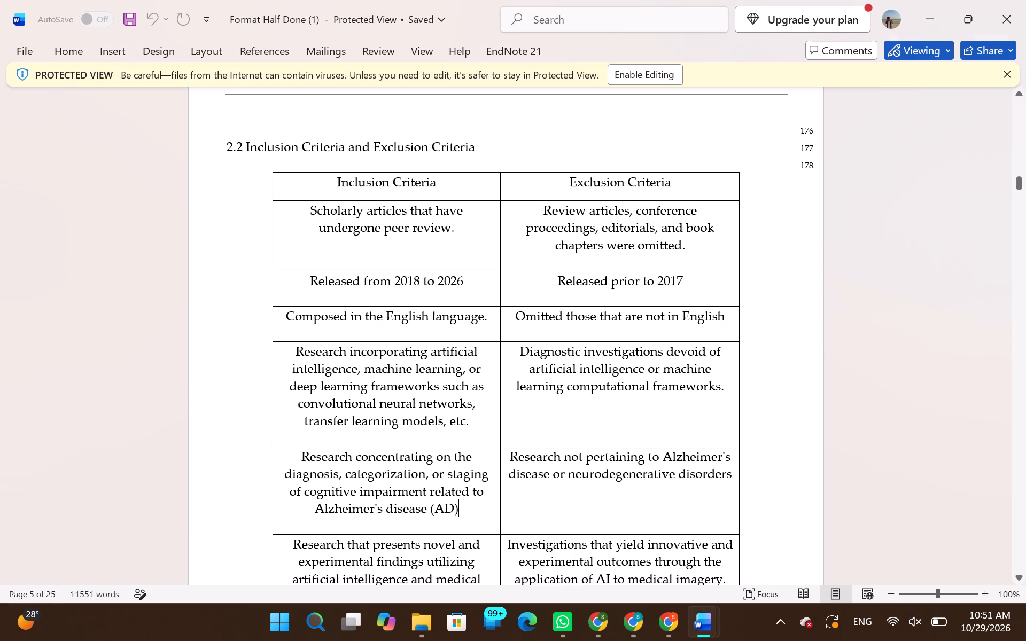
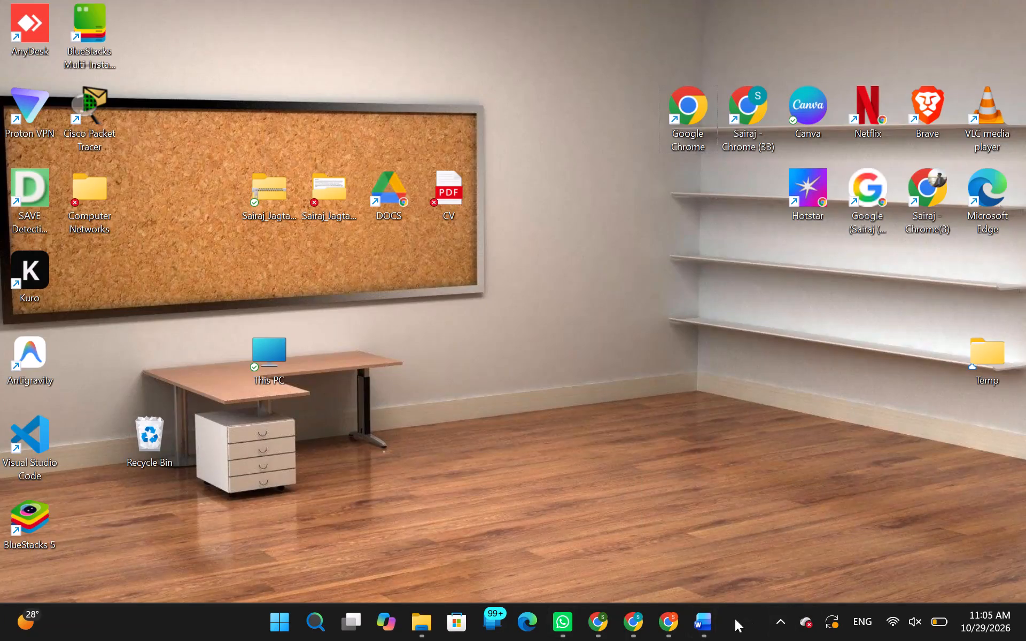
# Switch to the 'methodology Journal paper' document in Word, at its inclusion and exclusion criteria table.
pyautogui.click(702, 624)
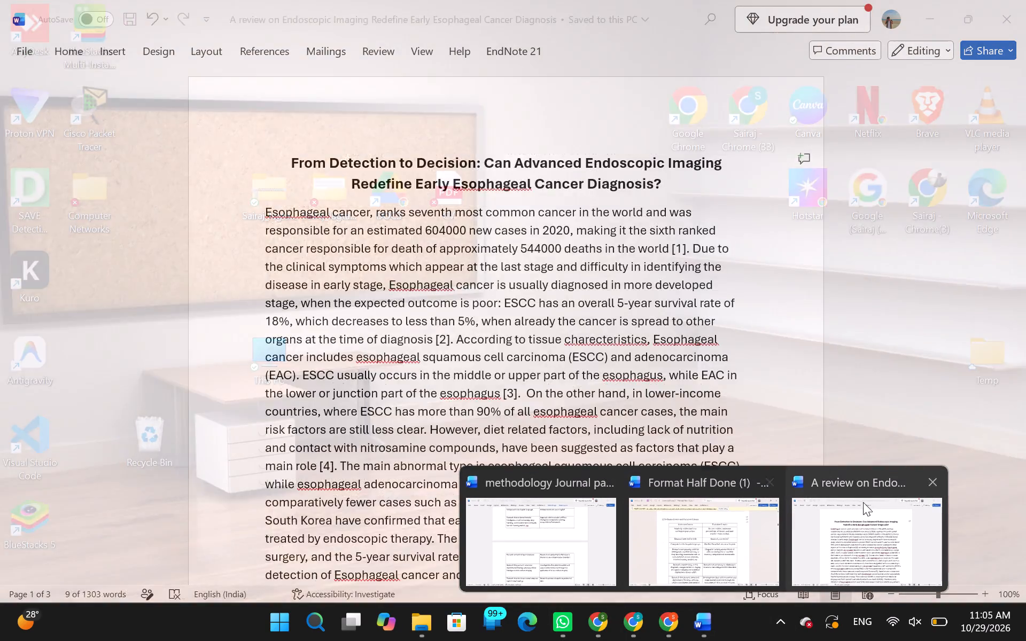
pyautogui.click(520, 530)
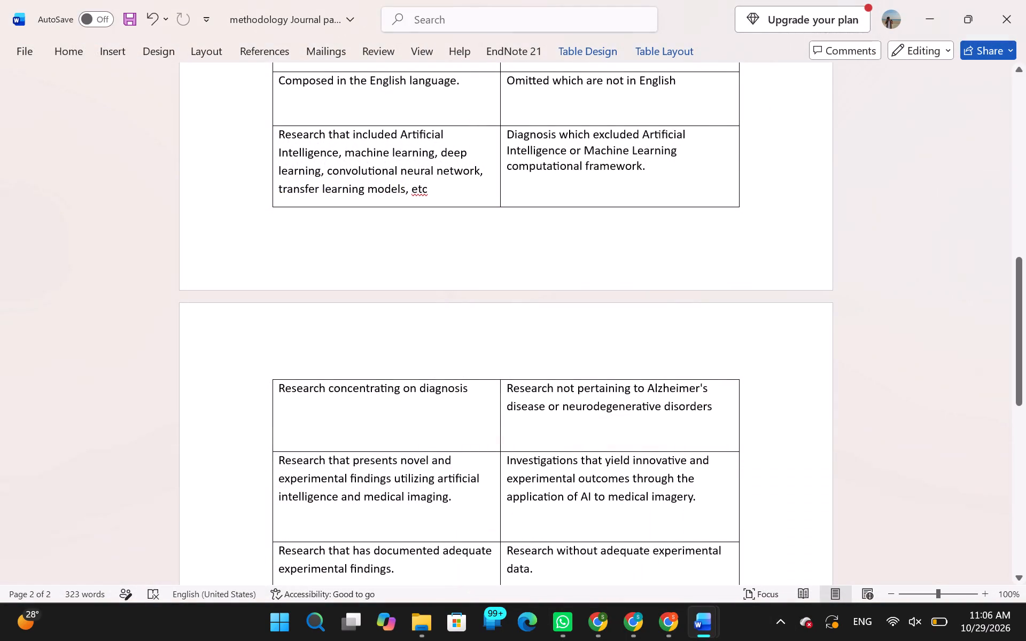
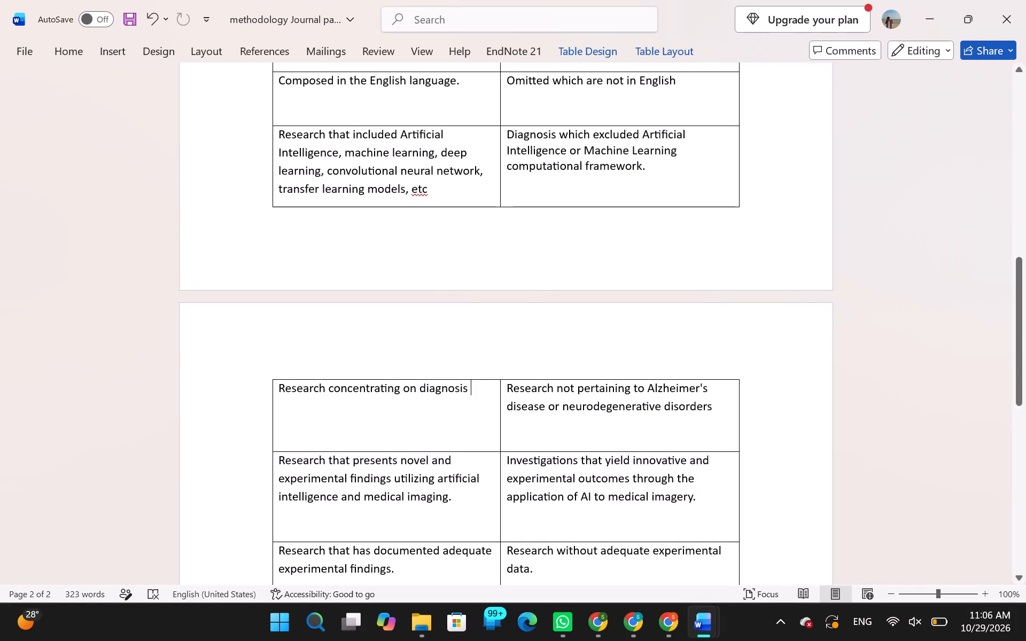
# Continue the inclusion criterion "Research concentrating on diagnosis" with the words "related to Early endoscopic".
pyautogui.write('related to')
pyautogui.press('space')
pyautogui.write('Early e')
pyautogui.press('BackSpace')
pyautogui.write('endo')
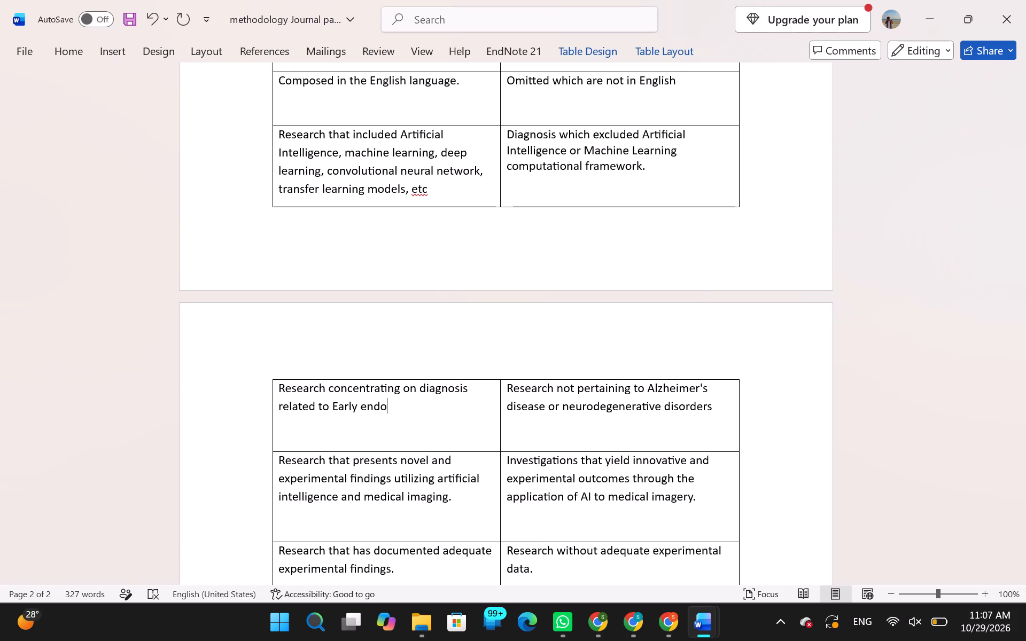
pyautogui.write('scopu')
pyautogui.press('BackSpace')
pyautogui.write('ic')
pyautogui.press('space')
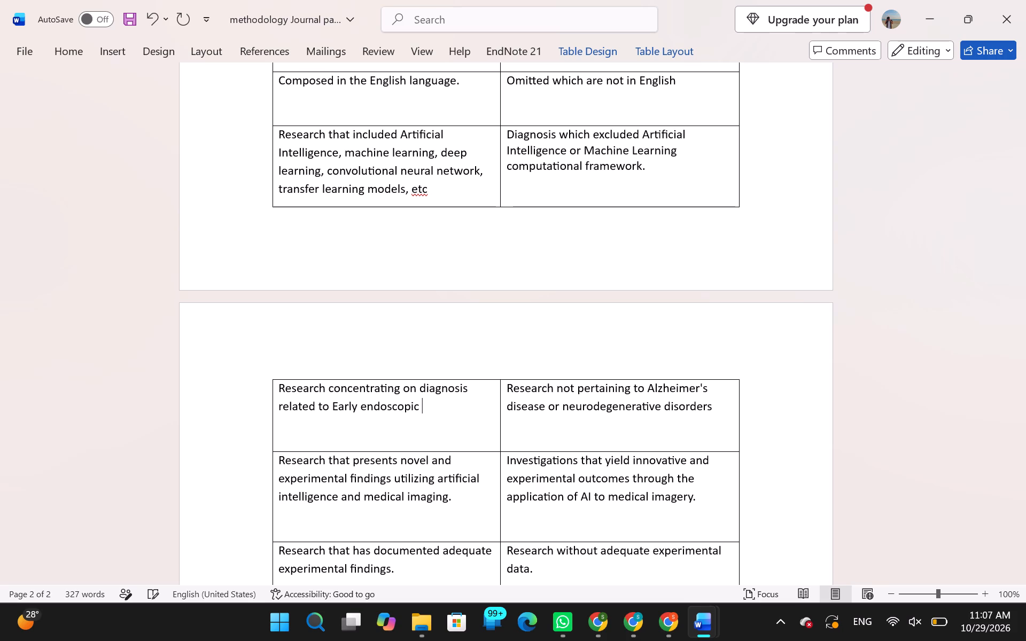
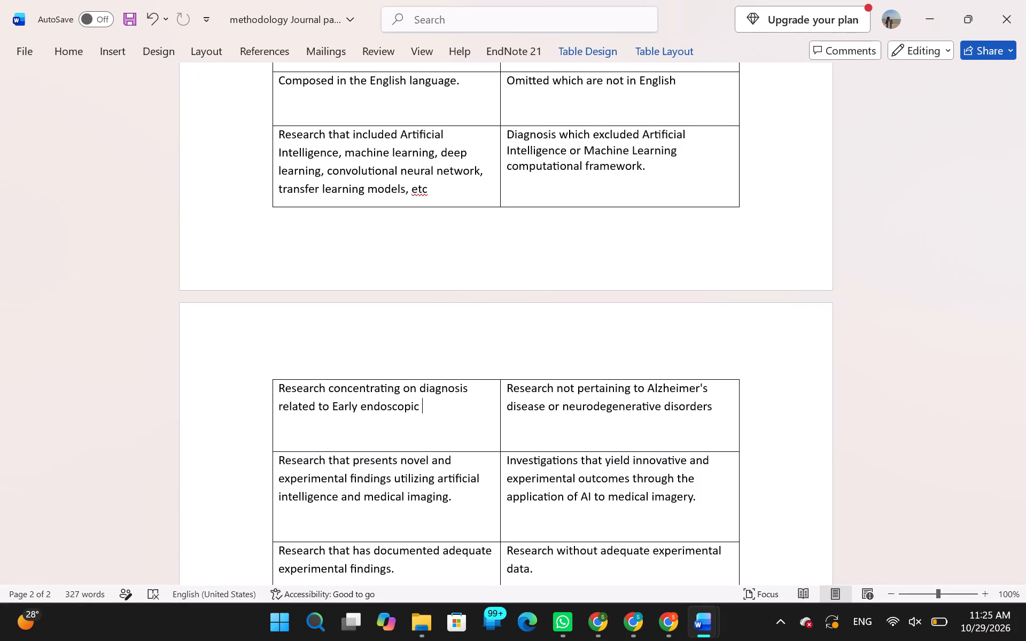
# Replace "endoscopic" in the diagnosis inclusion criterion with "esophageal cancer using endoscopic imaging.".
pyautogui.click(466, 416)
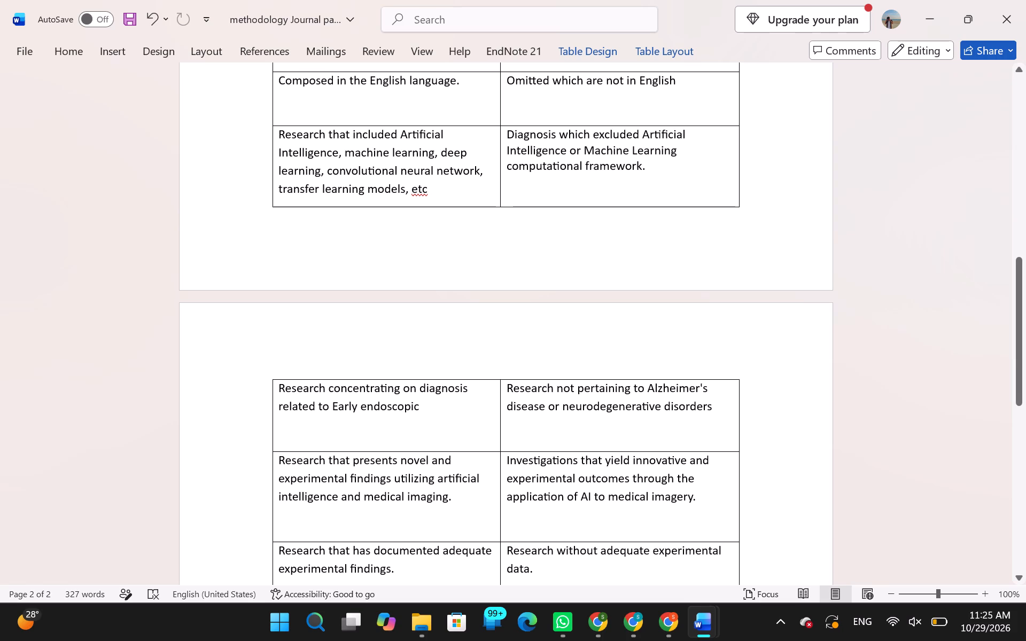
pyautogui.hotkey('ctrl', 'BackSpace')
pyautogui.write('esophageal')
pyautogui.press('space')
pyautogui.write('cancer')
pyautogui.press('space')
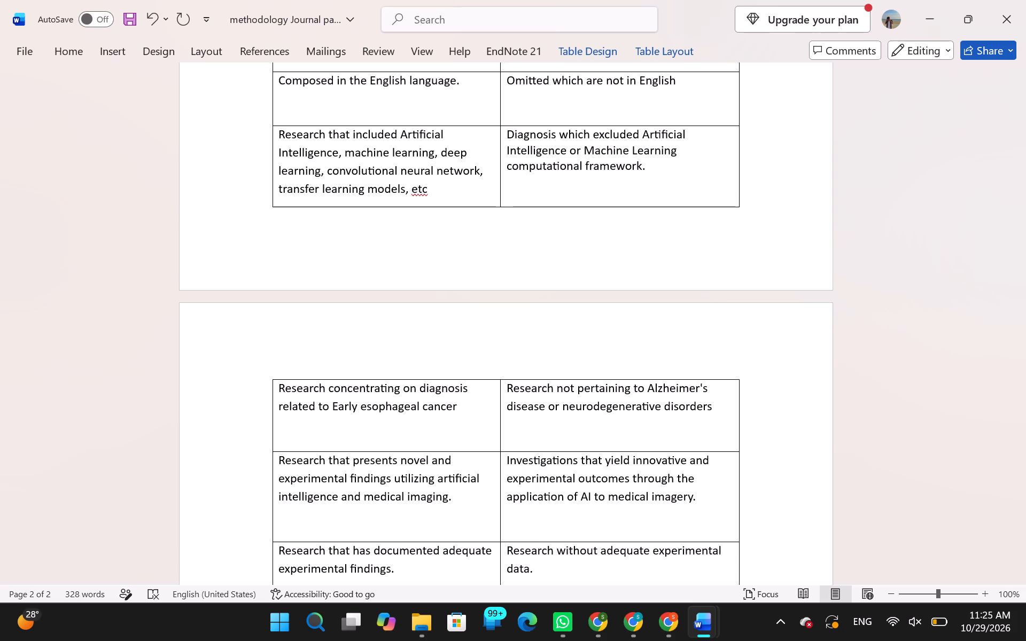
pyautogui.write('using endoscopic ima')
pyautogui.write('in')
pyautogui.press('BackSpace')
pyautogui.press('BackSpace')
pyautogui.write('ging.')
pyautogui.press('space')
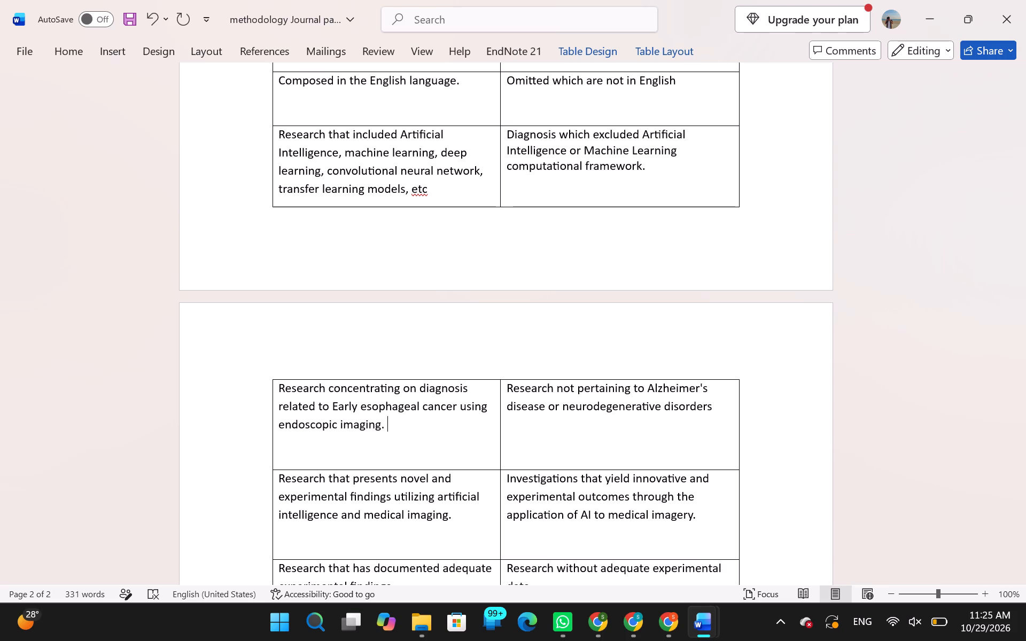
# Delete the Alzheimer's and neurodegenerative wording from the adjacent exclusion criterion, keeping only "Research not".
pyautogui.click(579, 427)
pyautogui.click(684, 397)
pyautogui.click(710, 398)
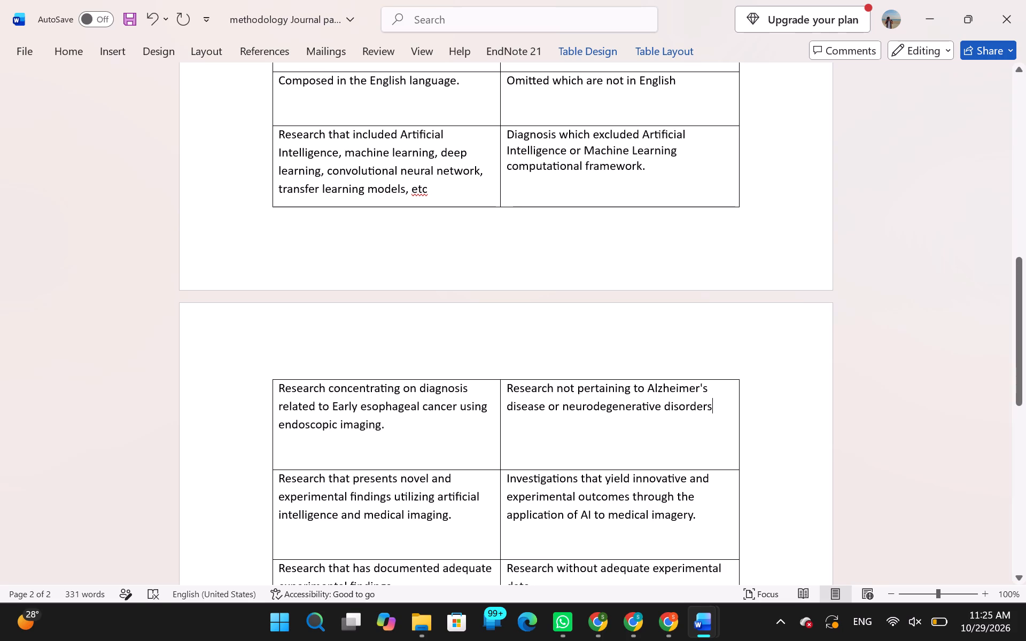
pyautogui.click(725, 408)
pyautogui.moveTo(714, 405); pyautogui.dragTo(590, 396)
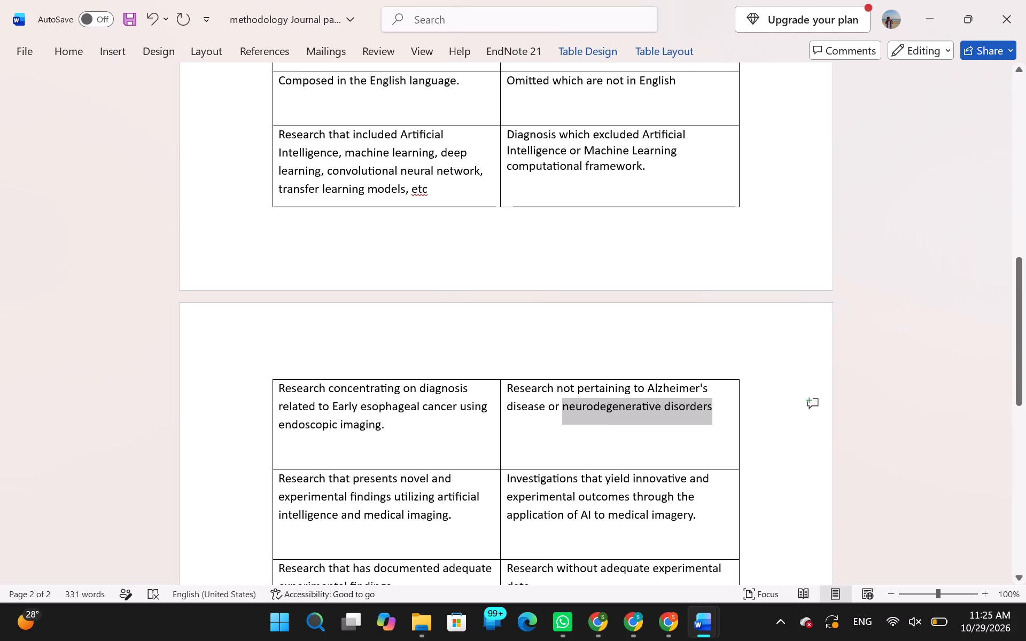
pyautogui.moveTo(590, 396); pyautogui.dragTo(581, 393)
pyautogui.press('BackSpace')
pyautogui.press('BackSpace')
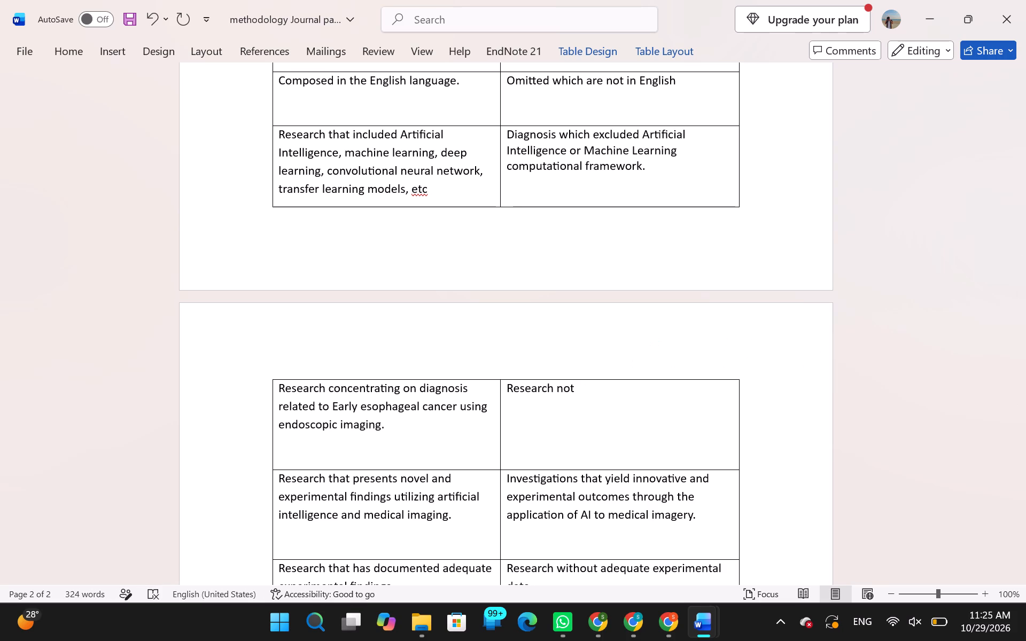
# Complete the shortened exclusion criterion so it reads "Research not related to Early esophageal cancer.".
pyautogui.write('related to the')
pyautogui.press('BackSpace')
pyautogui.press('BackSpace')
pyautogui.press('BackSpace')
pyautogui.write('di')
pyautogui.press('BackSpace')
pyautogui.press('BackSpace')
pyautogui.write('Early esophgw')
pyautogui.press('BackSpace')
pyautogui.press('BackSpace')
pyautogui.write('agela cancer')
pyautogui.press('space')
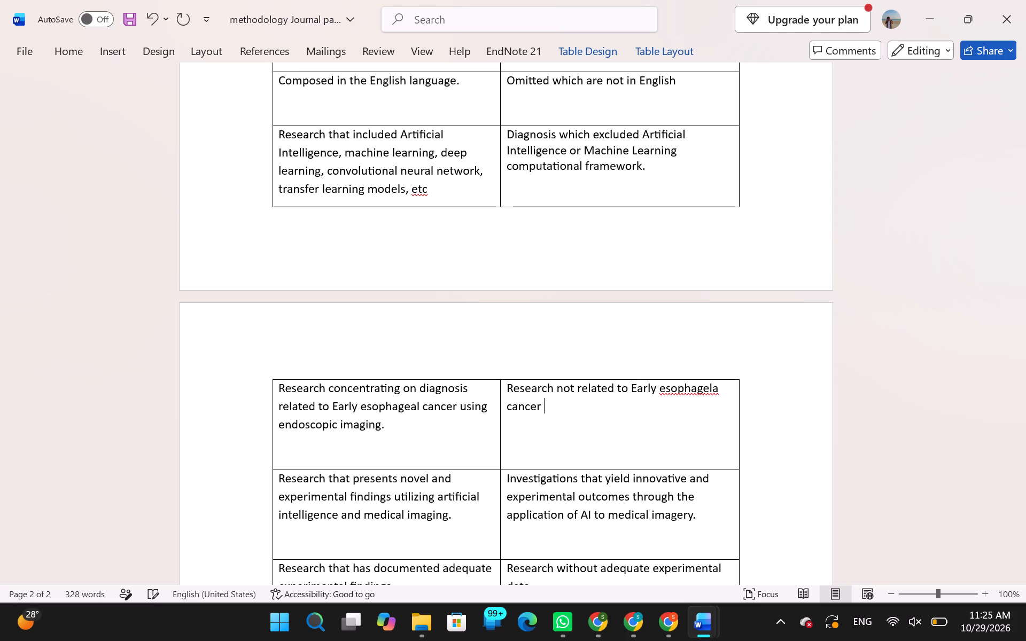
pyautogui.press('BackSpace')
pyautogui.press('BackSpace')
pyautogui.press('BackSpace')
pyautogui.press('BackSpace')
pyautogui.press('BackSpace')
pyautogui.press('BackSpace')
pyautogui.press('BackSpace')
pyautogui.press('BackSpace')
pyautogui.press('BackSpace')
pyautogui.press('BackSpace')
pyautogui.write('al cancer')
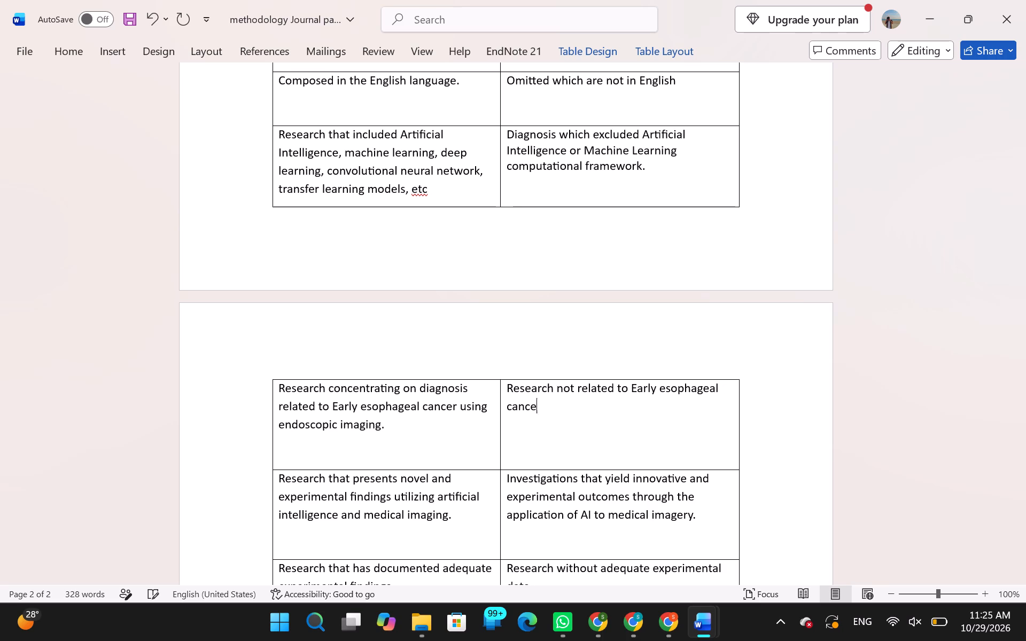
pyautogui.press('space')
pyautogui.press('BackSpace')
pyautogui.write('.')
pyautogui.press('space')
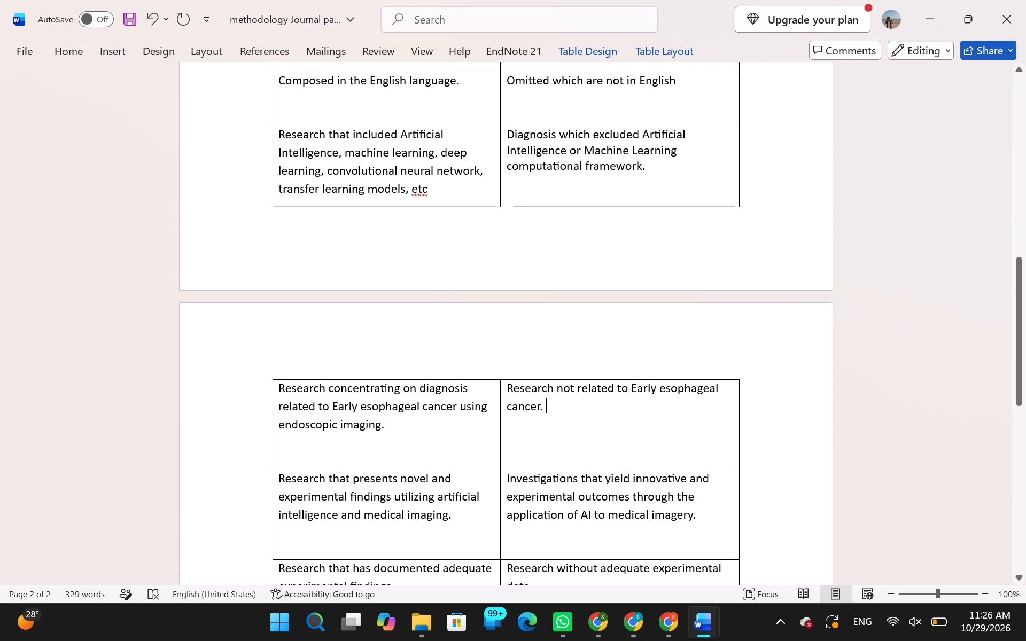
# Replace "utilizing" with "using" in the inclusion criterion about novel and experimental findings.
pyautogui.scroll(-1, 438, 522)
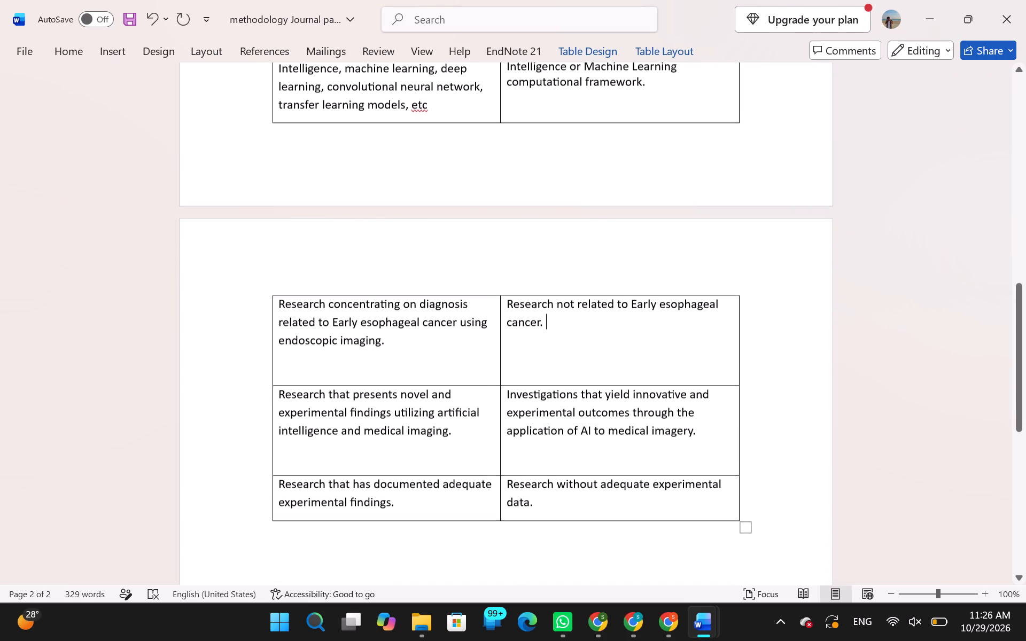
pyautogui.scroll(-1, 438, 522)
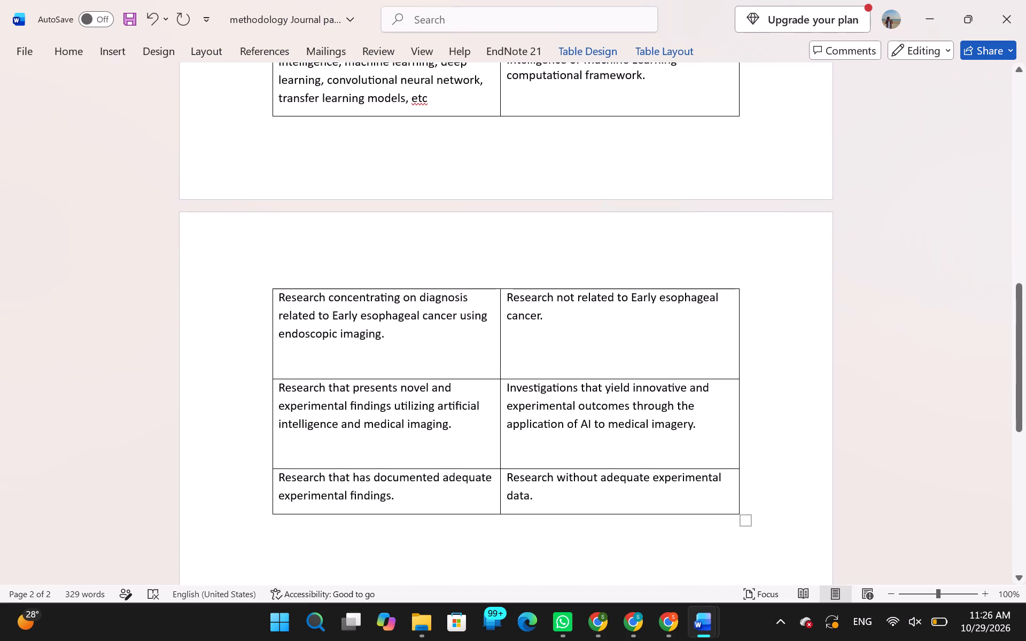
pyautogui.moveTo(463, 421); pyautogui.dragTo(311, 388)
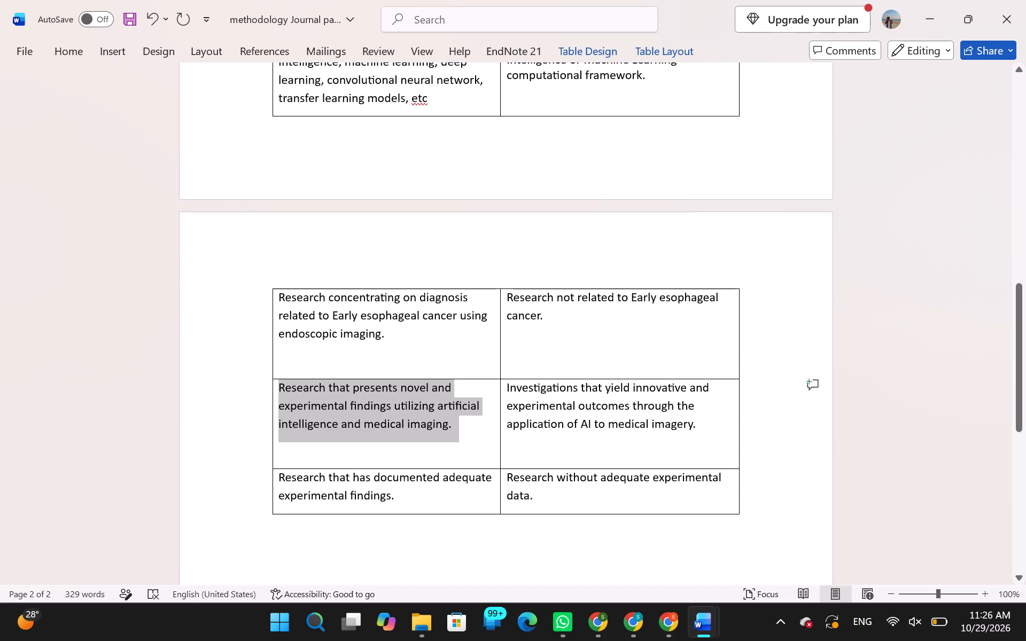
pyautogui.moveTo(311, 388); pyautogui.dragTo(244, 386)
pyautogui.click(625, 449)
pyautogui.moveTo(707, 429); pyautogui.dragTo(707, 429)
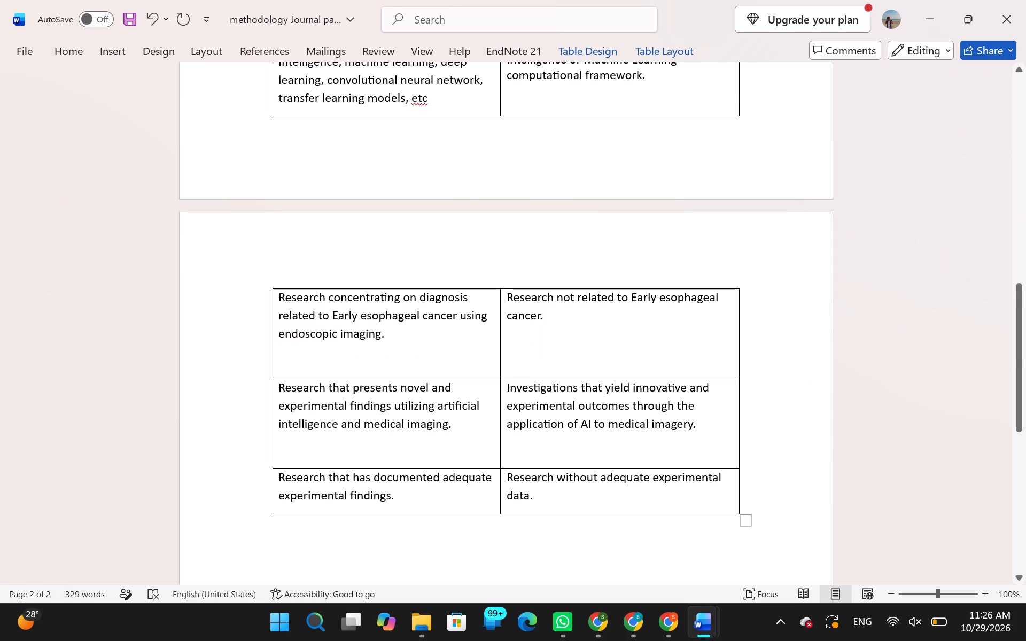
pyautogui.moveTo(707, 429); pyautogui.dragTo(530, 393)
pyautogui.click(693, 439)
pyautogui.moveTo(278, 383); pyautogui.dragTo(290, 387)
pyautogui.moveTo(290, 387); pyautogui.dragTo(434, 417)
pyautogui.click(295, 421)
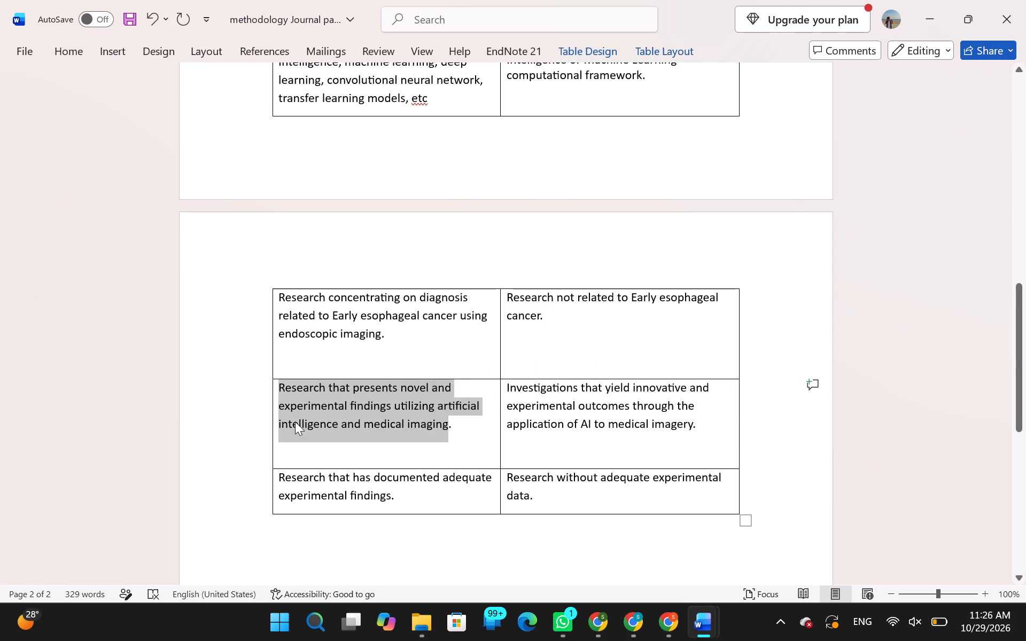
pyautogui.click(433, 405)
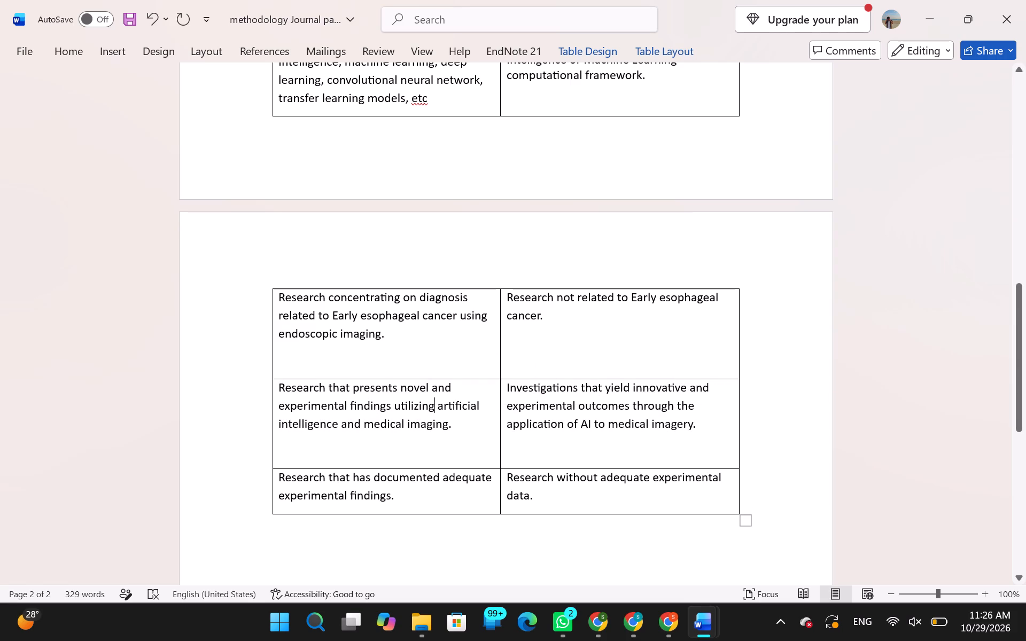
pyautogui.hotkey('ctrl', 'BackSpace')
pyautogui.press('space')
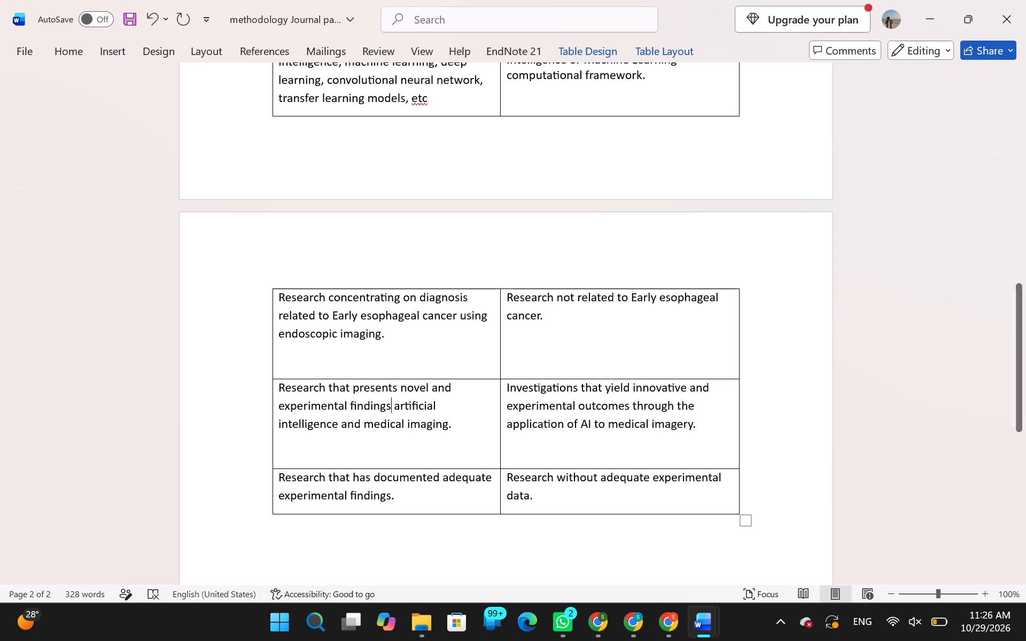
pyautogui.write('using')
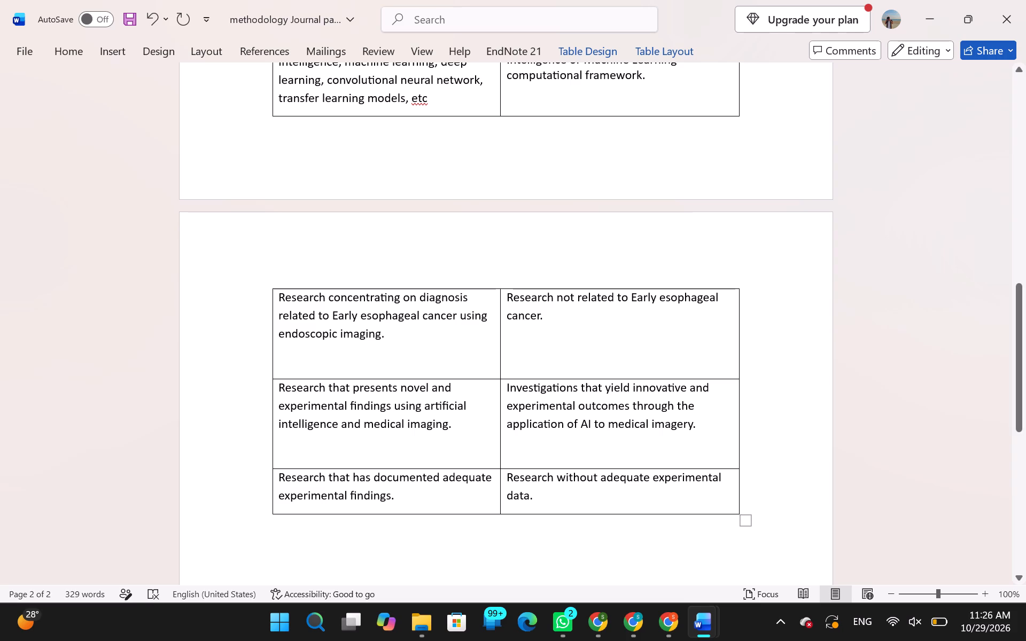
# Review the exclusion criterion on innovative AI outcomes in medical imagery and place the insertion point at its end.
pyautogui.click(681, 431)
pyautogui.click(505, 389)
pyautogui.click(569, 397)
pyautogui.click(692, 419)
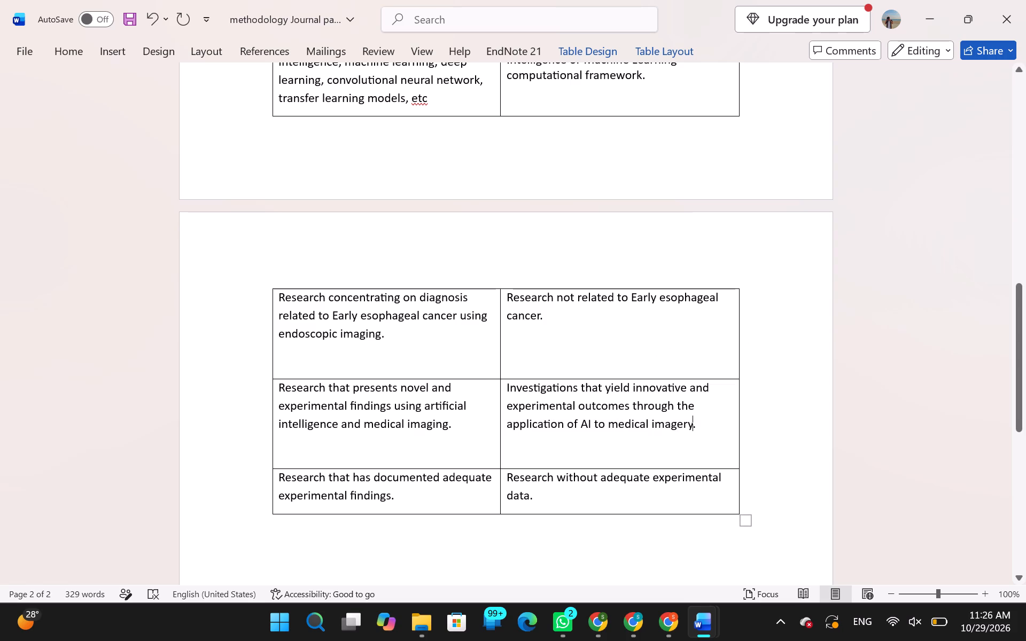
pyautogui.click(701, 424)
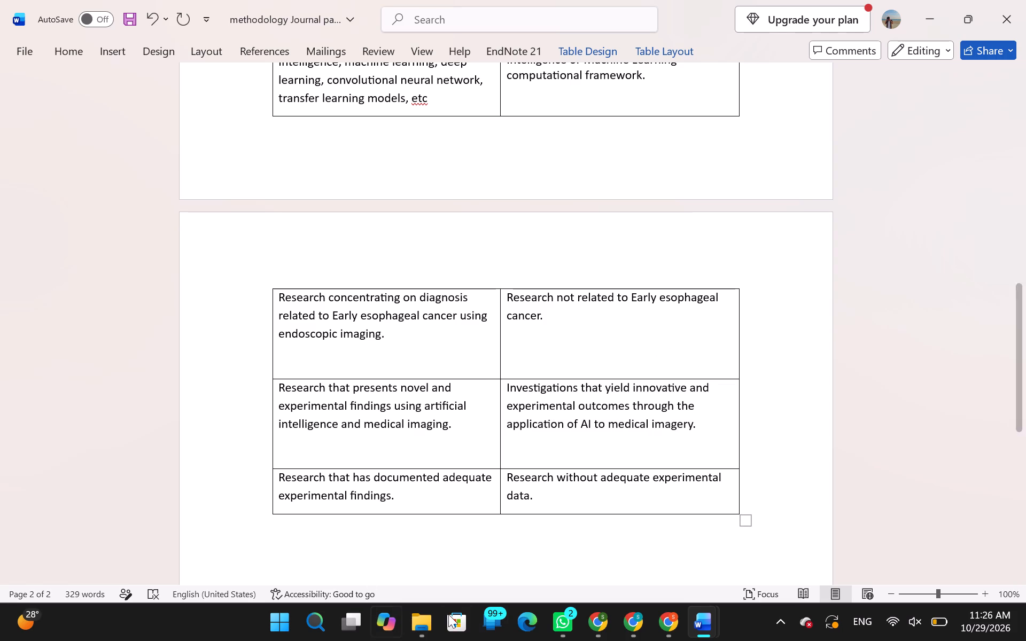
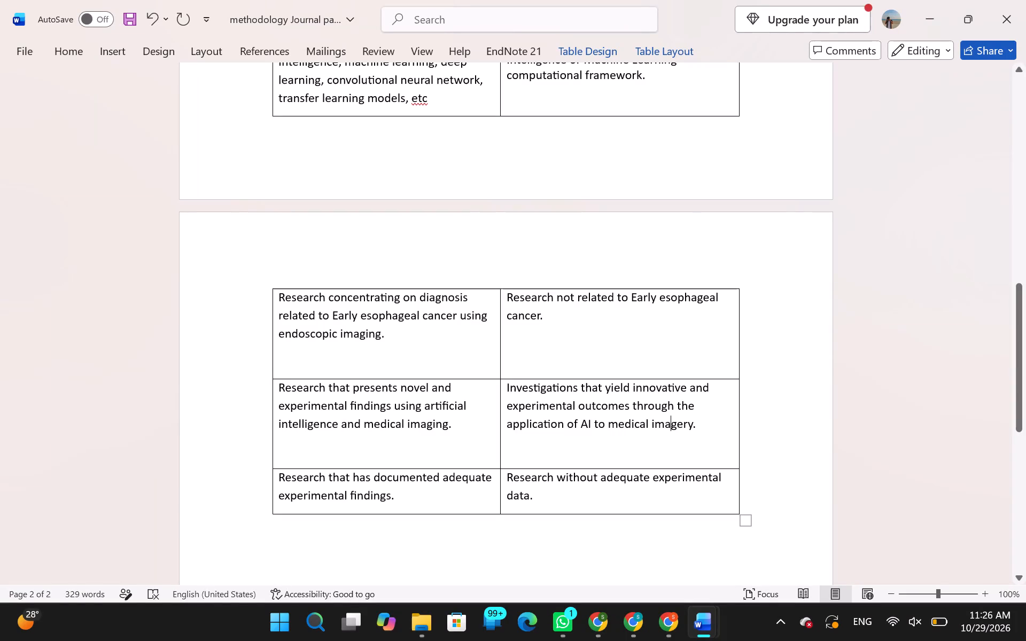
# Compare the inclusion and exclusion criteria in the row about novel and experimental findings.
pyautogui.click(351, 389)
pyautogui.click(411, 389)
pyautogui.click(512, 389)
pyautogui.click(615, 400)
pyautogui.click(511, 392)
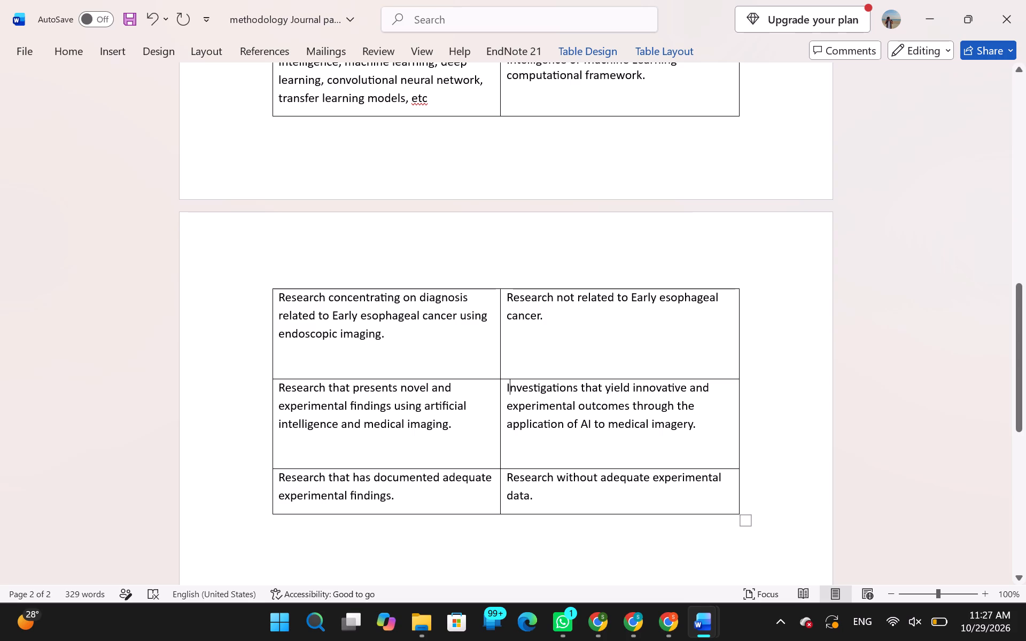
pyautogui.click(563, 400)
pyautogui.click(614, 399)
pyautogui.click(296, 399)
pyautogui.click(402, 392)
# Replace "Investigations" with "Review" at the start of the exclusion criterion on innovative and experimental outcomes.
pyautogui.click(579, 385)
pyautogui.hotkey('ctrl', 'BackSpace')
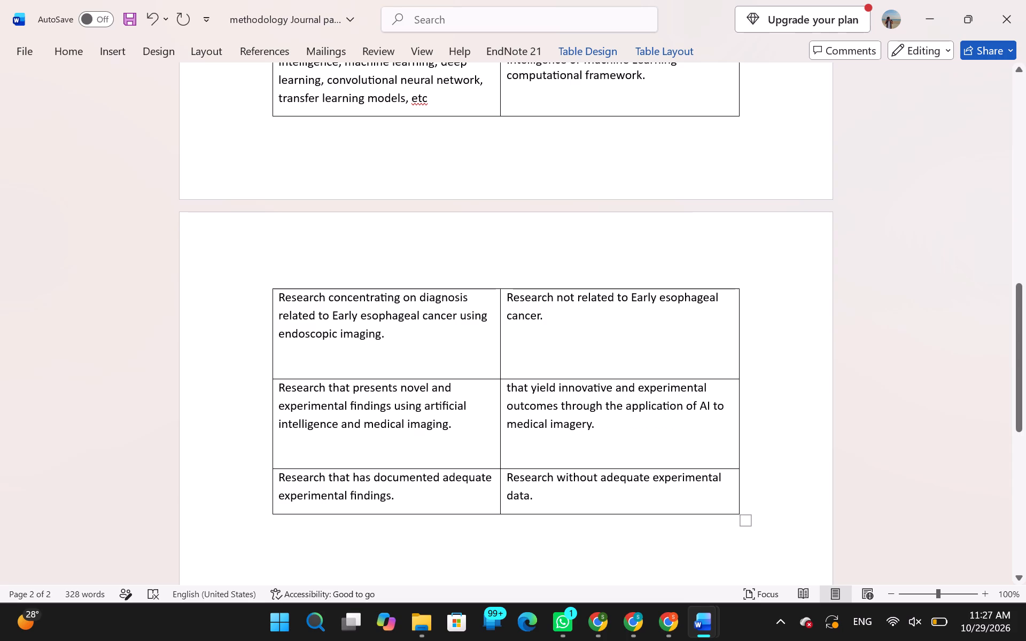
pyautogui.write('Rev')
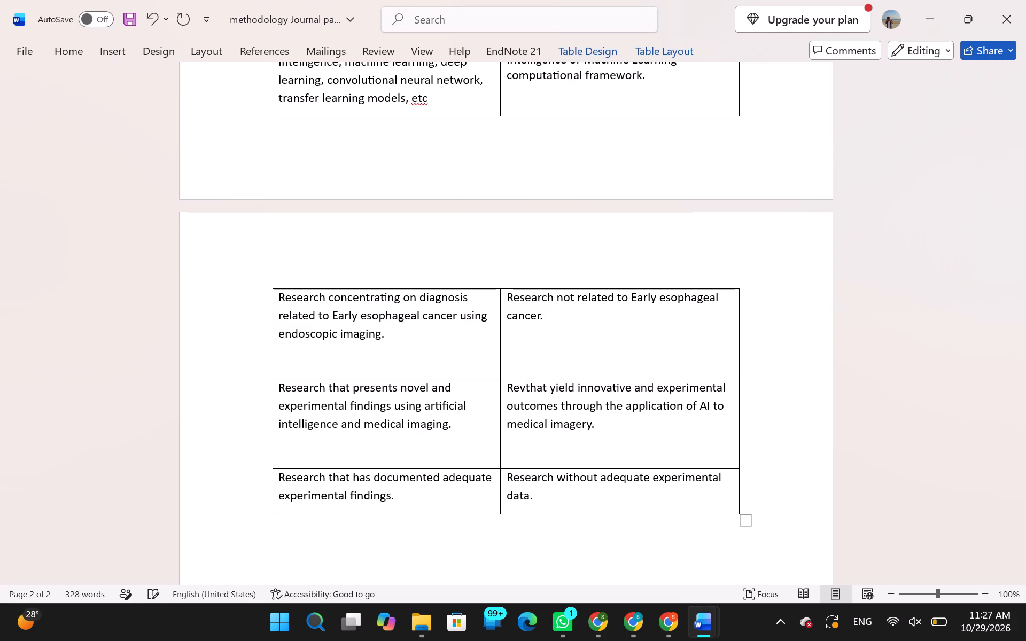
pyautogui.write('eiw')
pyautogui.press('space')
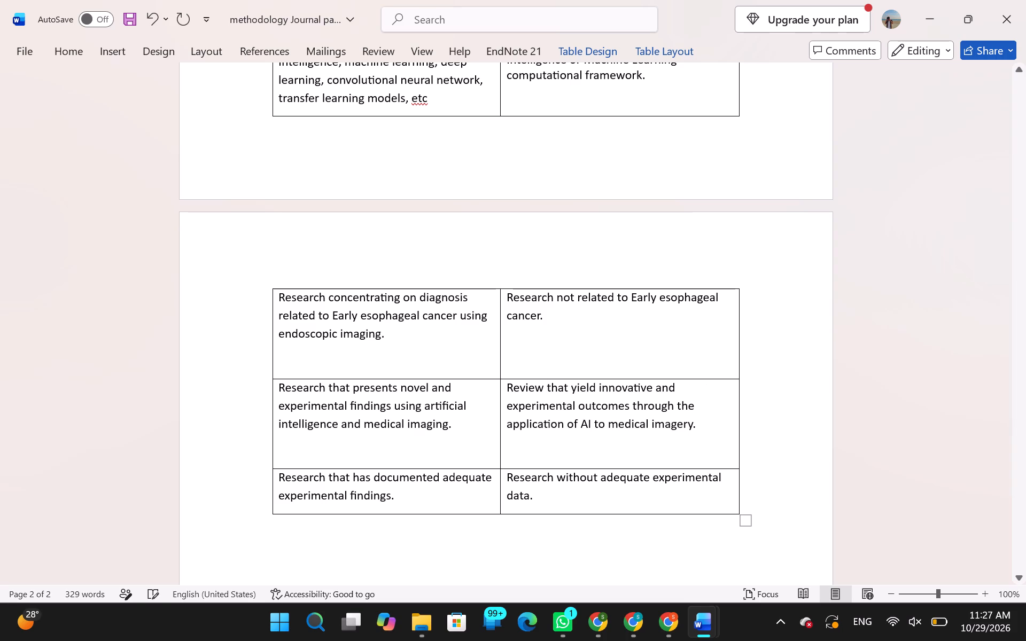
# Replace "imagery" with "imaging" at the end of the same exclusion criterion, keeping the word "medical" before it.
pyautogui.click(696, 448)
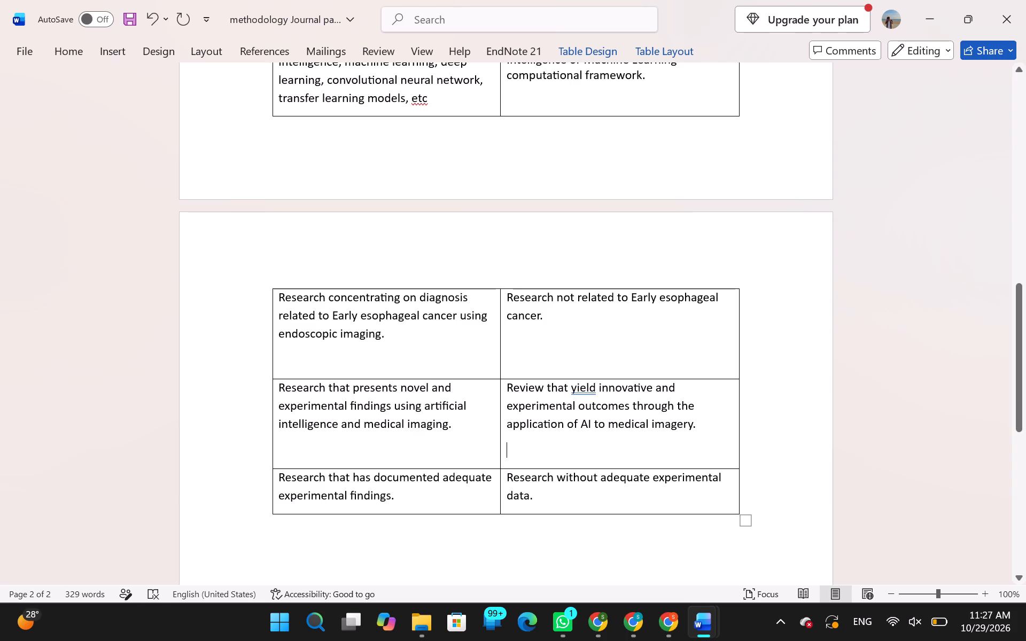
pyautogui.click(693, 428)
pyautogui.hotkey('ctrl', 'BackSpace')
pyautogui.write('imaging')
pyautogui.hotkey('ctrl', 'BackSpace')
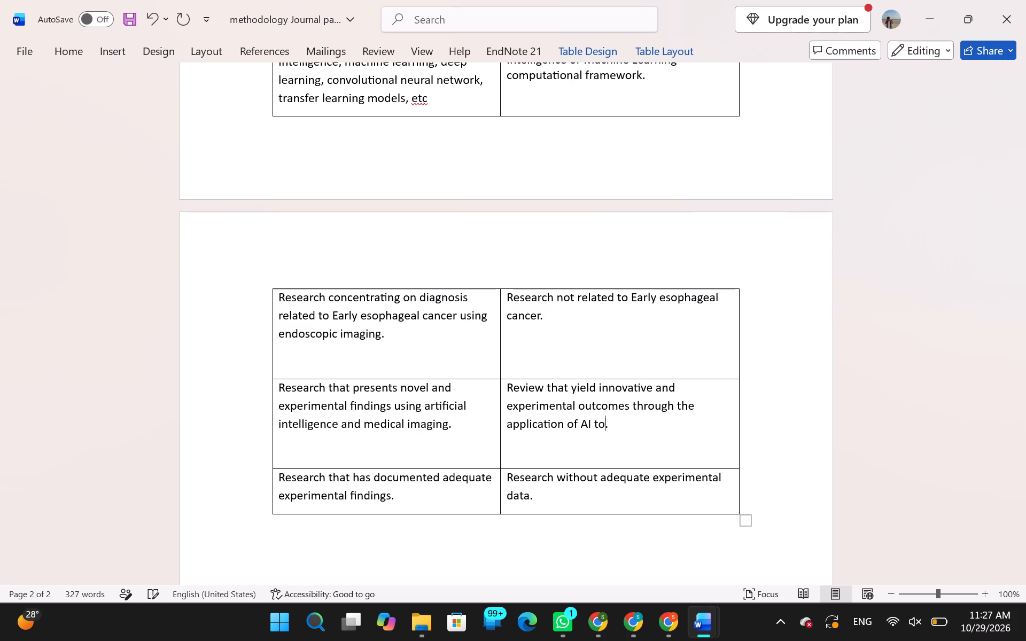
pyautogui.hotkey('ctrl', 'z')
pyautogui.hotkey('ctrl', 'z')
pyautogui.press('space')
pyautogui.write('imag')
pyautogui.write('ging')
pyautogui.press('BackSpace')
pyautogui.press('BackSpace')
pyautogui.press('BackSpace')
pyautogui.press('BackSpace')
pyautogui.write('ing')
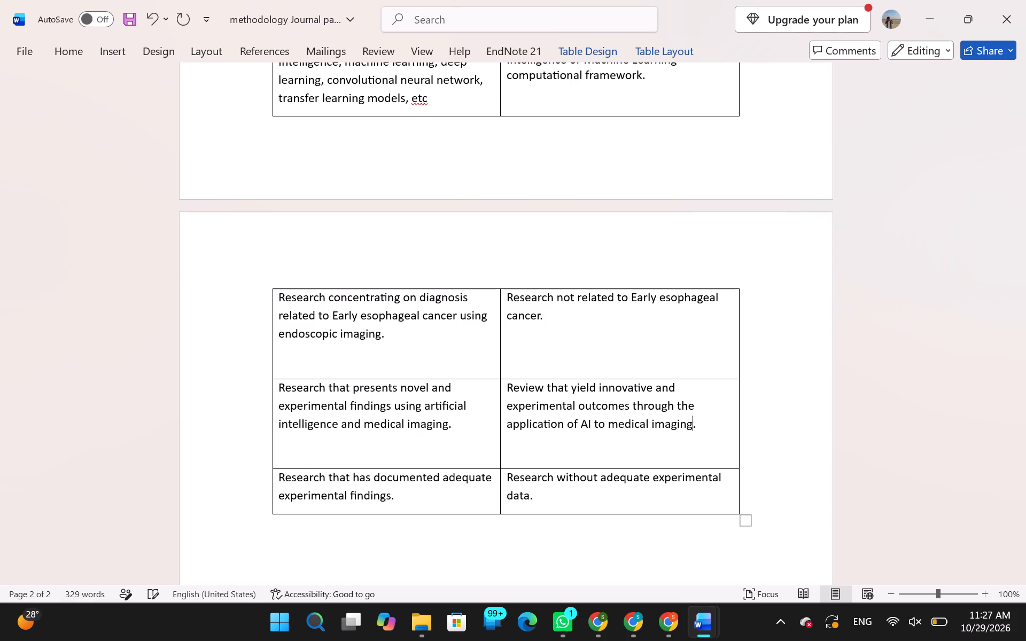
# Reword "through the application of AI" as "through the use of AI" in the exclusion criterion on innovative outcomes.
pyautogui.click(635, 408)
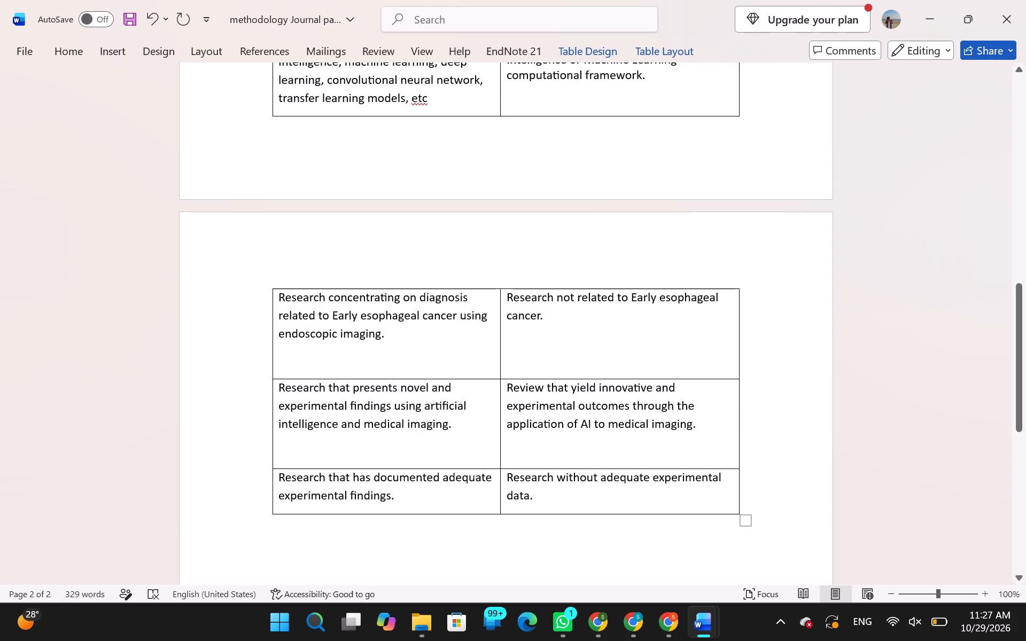
pyautogui.click(563, 423)
pyautogui.hotkey('ctrl', 'BackSpace')
pyautogui.hotkey('ctrl', 'BackSpace')
pyautogui.hotkey('ctrl', 'BackSpace')
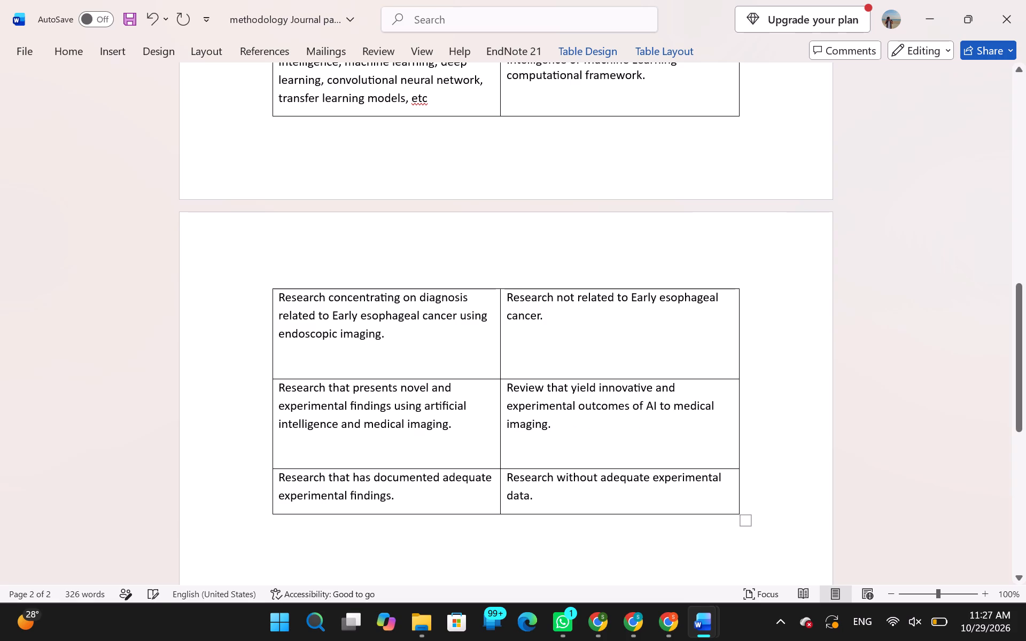
pyautogui.keyDown('ctrl'); pyautogui.click(932, 544); pyautogui.keyUp('ctrl')
pyautogui.hotkey('ctrl', 'y')
pyautogui.keyDown('ctrl'); pyautogui.click(932, 544); pyautogui.keyUp('ctrl')
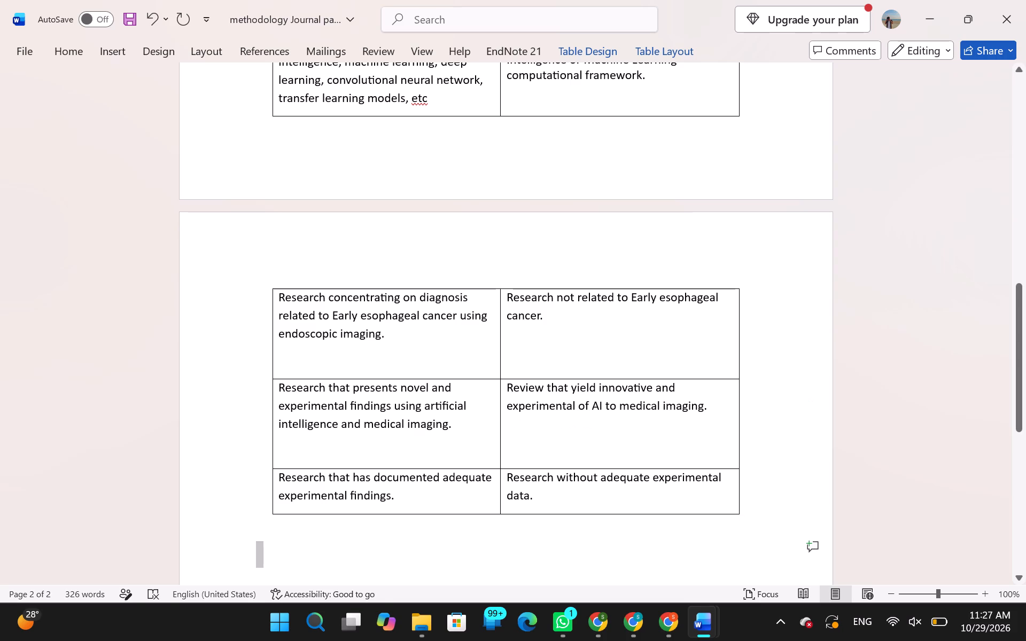
pyautogui.hotkey('ctrl', 'z')
pyautogui.hotkey('ctrl', 'z')
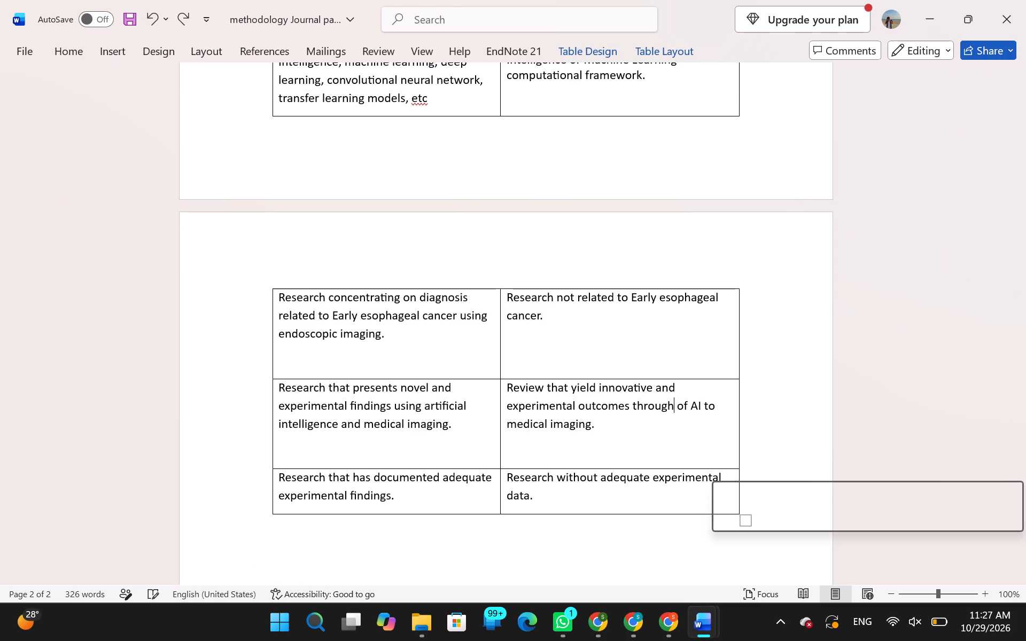
pyautogui.press('space')
pyautogui.write('the use of')
pyautogui.press('space')
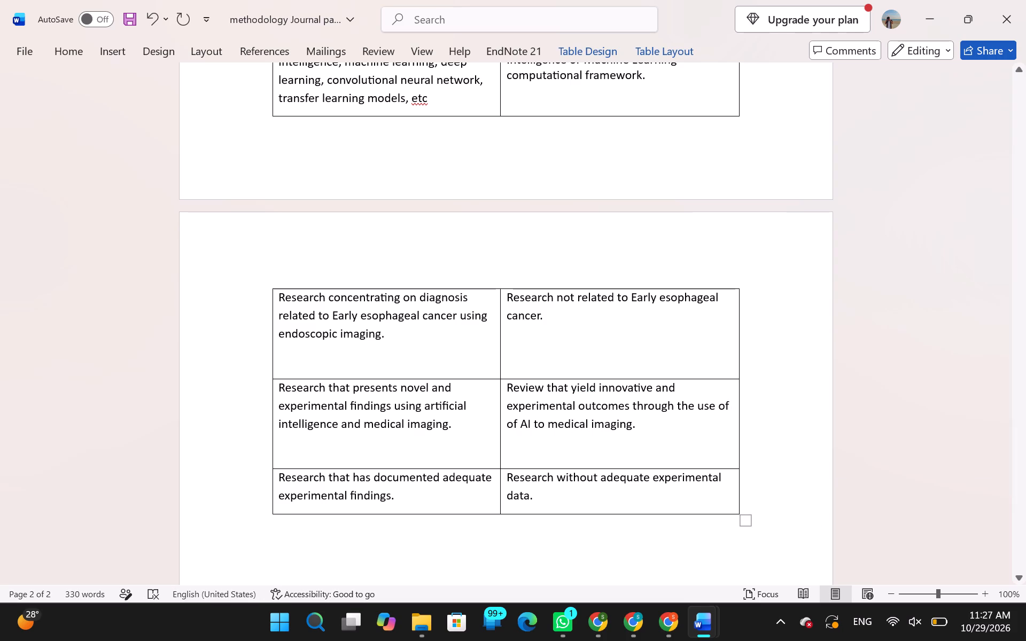
pyautogui.hotkey('ctrl', 'BackSpace')
pyautogui.click(624, 428)
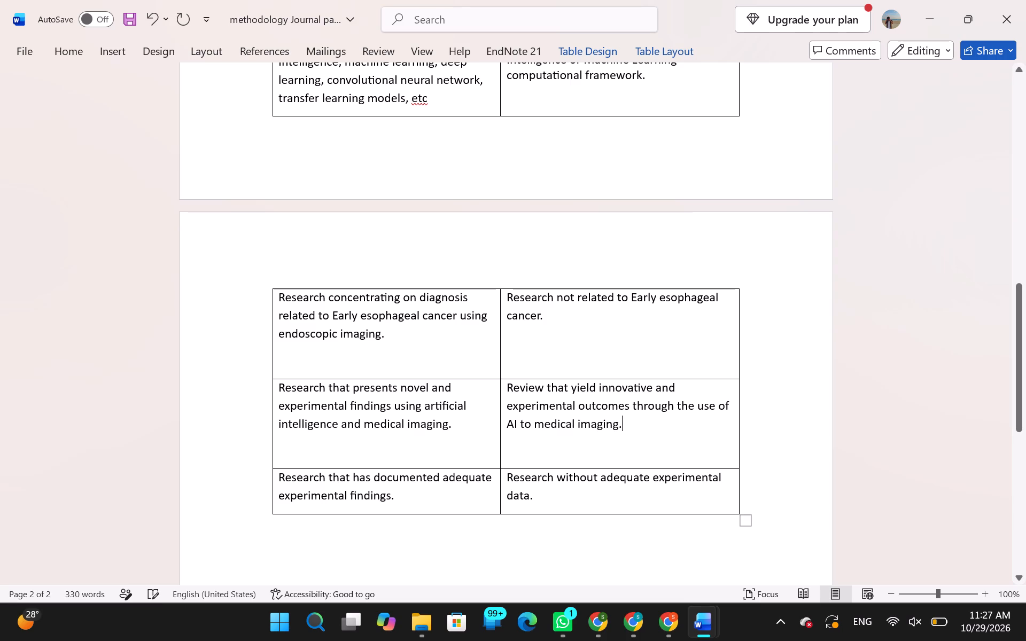
# Replace "adequate" with "enough" in the last inclusion criterion about documented experimental findings.
pyautogui.click(421, 490)
pyautogui.moveTo(414, 503); pyautogui.dragTo(428, 490)
pyautogui.moveTo(442, 476); pyautogui.dragTo(500, 480)
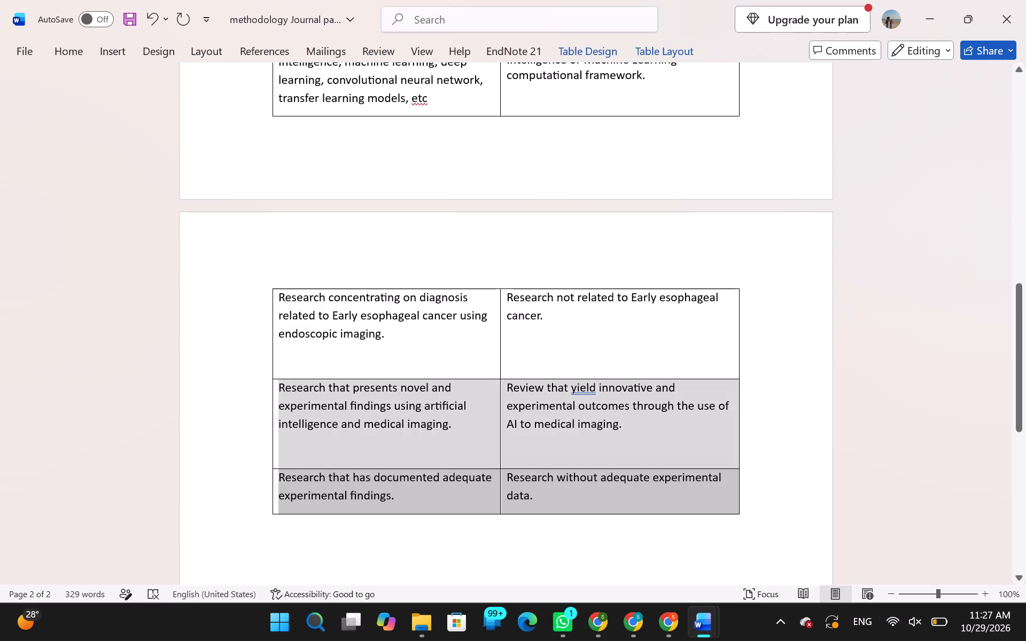
pyautogui.moveTo(500, 480); pyautogui.dragTo(487, 476)
pyautogui.tripleClick(487, 476)
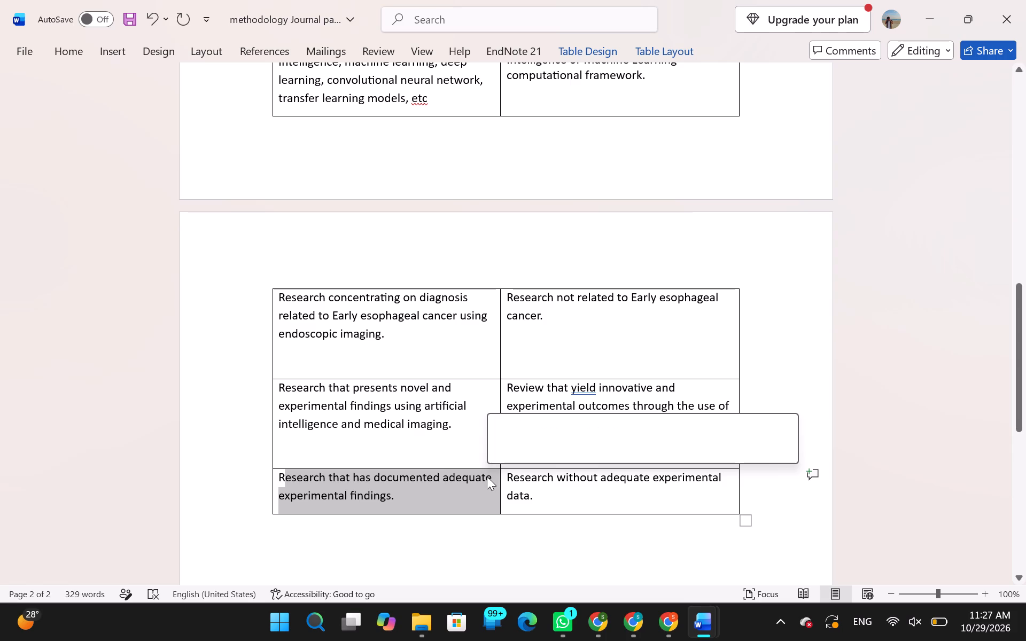
pyautogui.doubleClick(487, 476)
pyautogui.write('enough')
# Replace "adequate" with "sufficient" in the last exclusion criterion so it reads "Research without sufficient experimental data.".
pyautogui.click(558, 486)
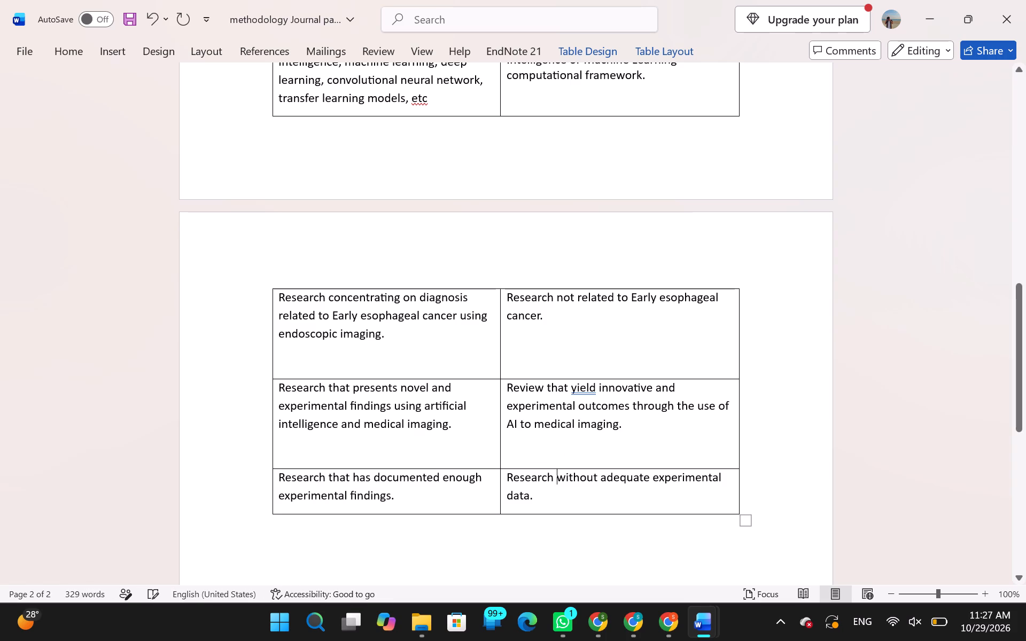
pyautogui.doubleClick(634, 479)
pyautogui.write('enough')
pyautogui.hotkey('ctrl', 'BackSpace')
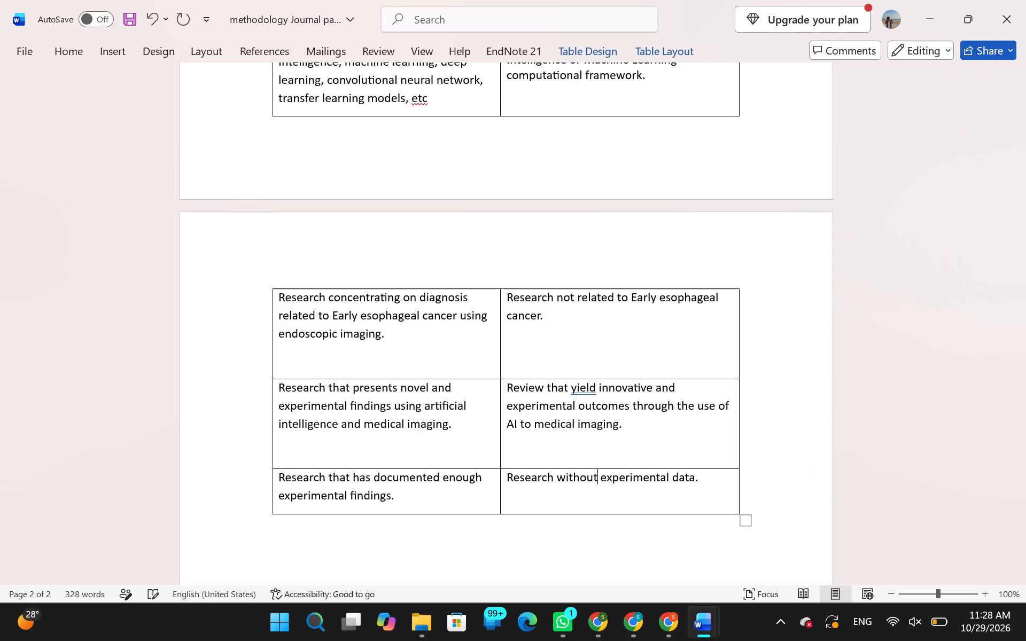
pyautogui.write('sufficient')
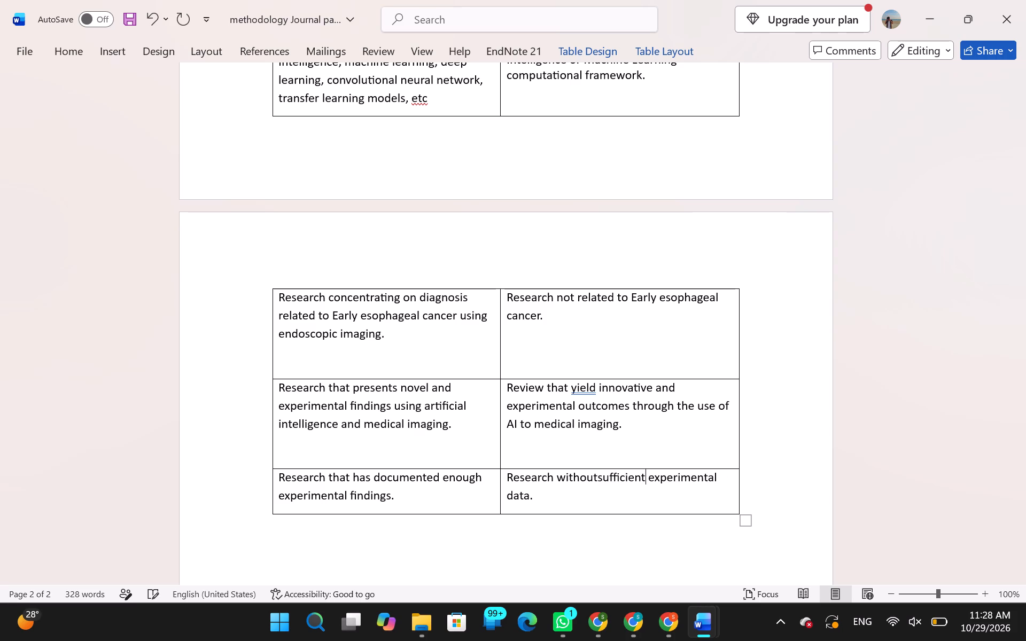
pyautogui.click(597, 475)
pyautogui.press('v')
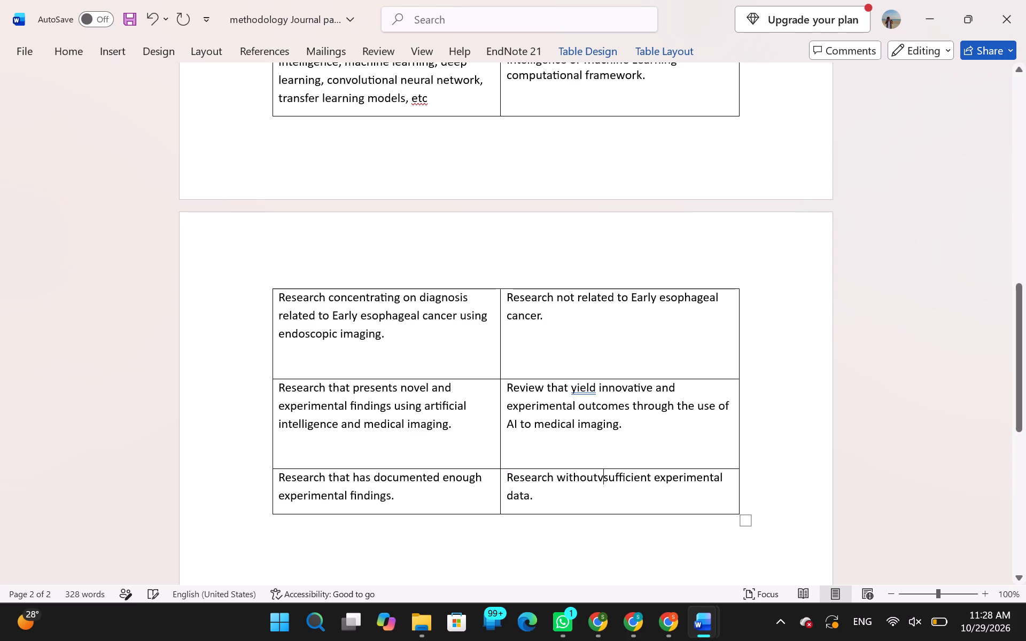
pyautogui.press('BackSpace')
pyautogui.press('space')
pyautogui.click(430, 529)
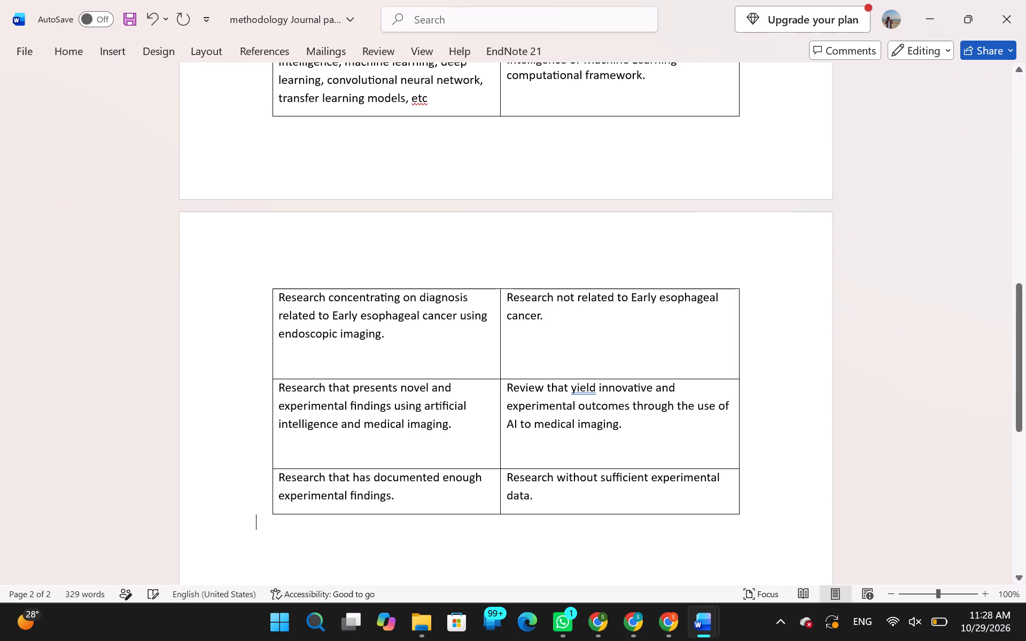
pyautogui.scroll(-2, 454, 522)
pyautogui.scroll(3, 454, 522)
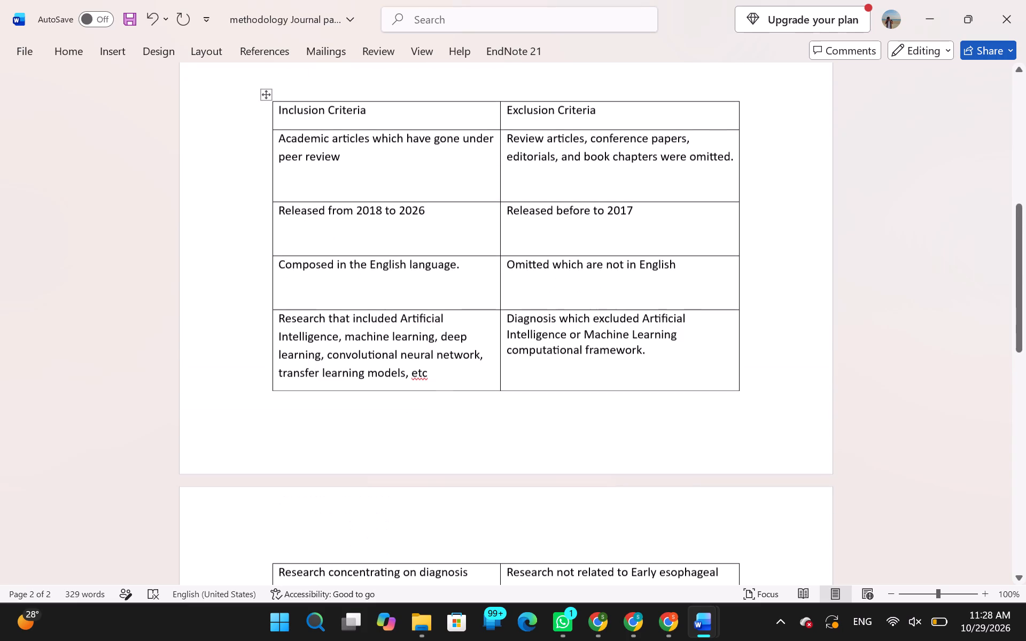
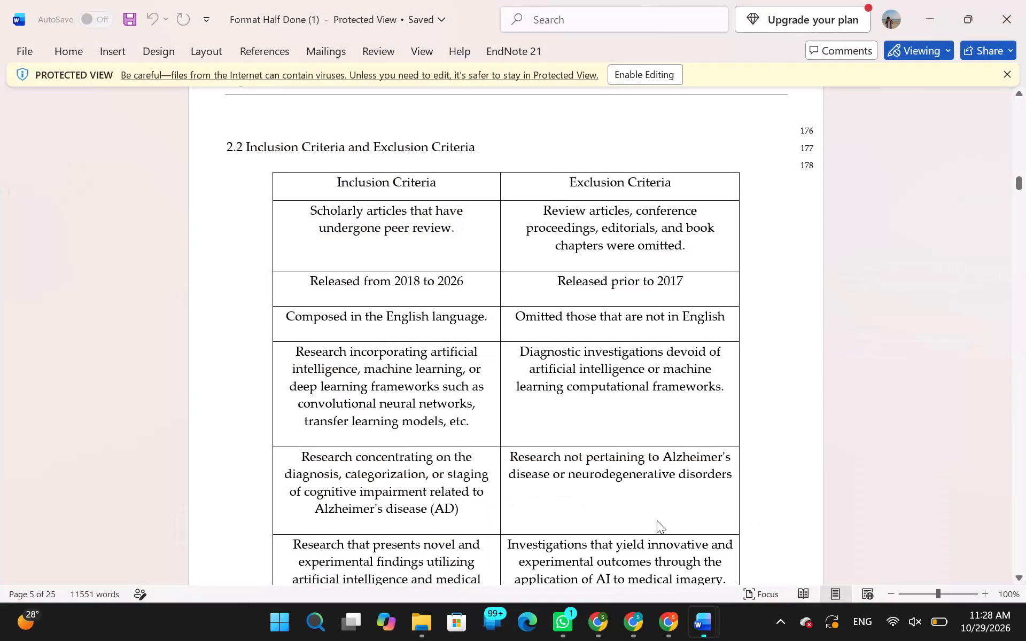
# Review section 2.3, "Why These Five Research Questions Were Selected", in the reference paper, through Question 5 and the start of Results.
pyautogui.scroll(-2, 502, 492)
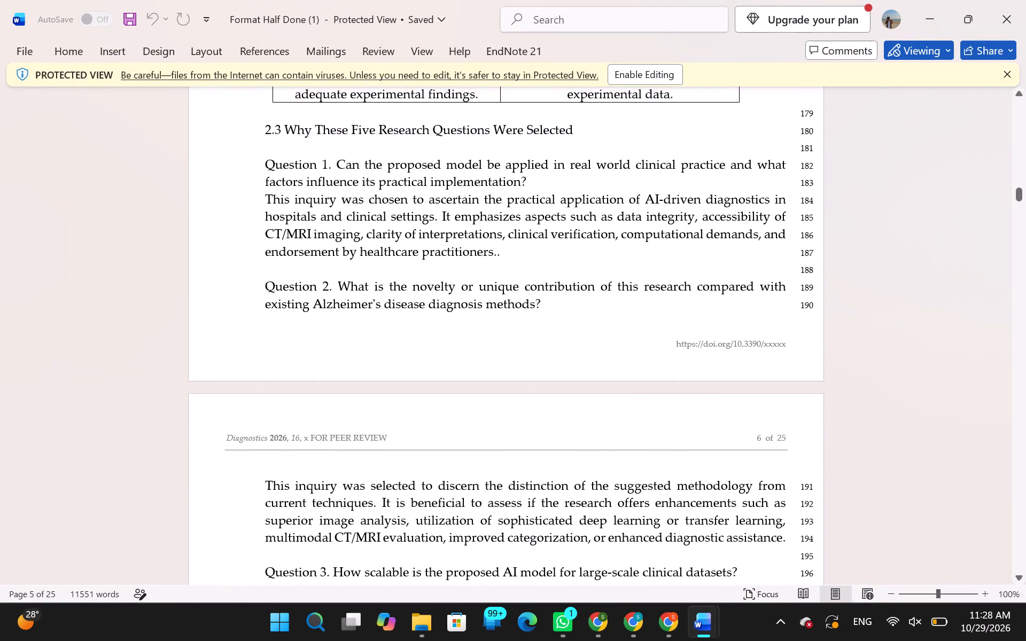
pyautogui.scroll(-1, 400, 296)
pyautogui.scroll(1, 400, 296)
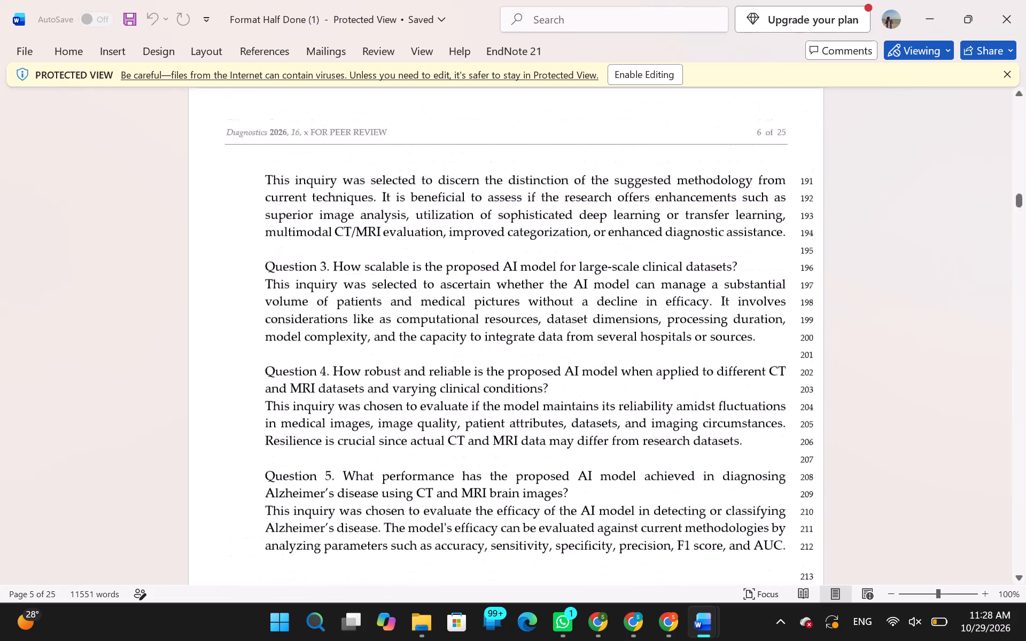
pyautogui.scroll(1, 400, 296)
pyautogui.scroll(-3, 385, 343)
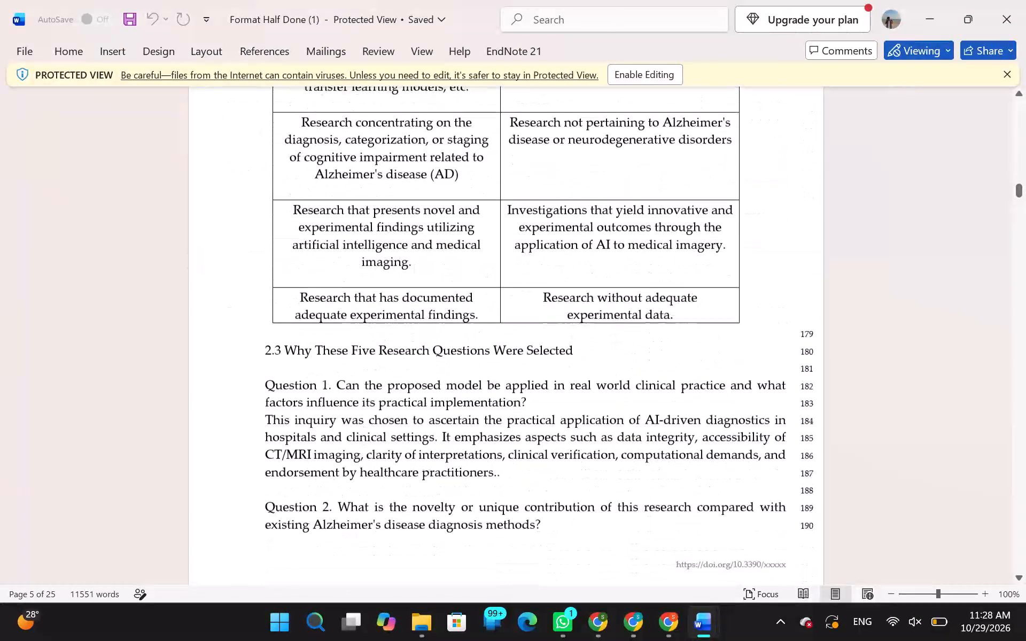
pyautogui.scroll(-1, 277, 394)
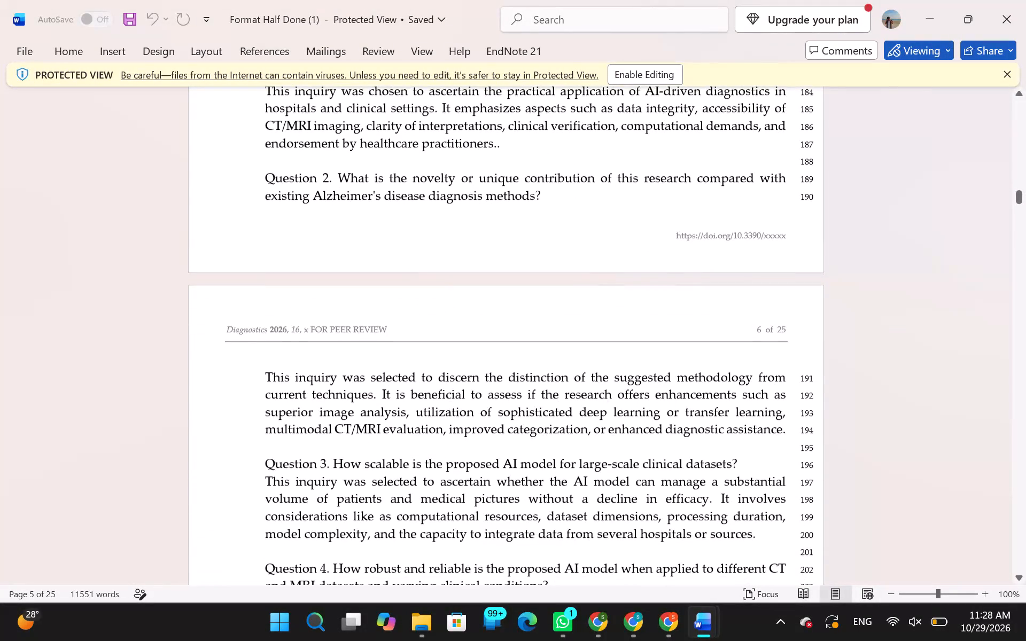
pyautogui.scroll(-3, 277, 394)
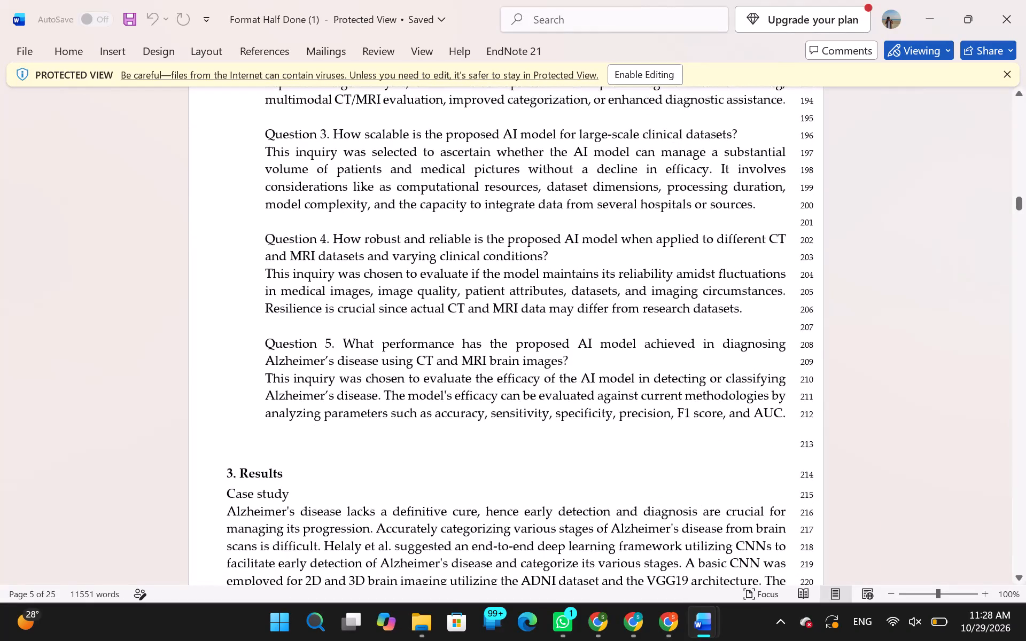
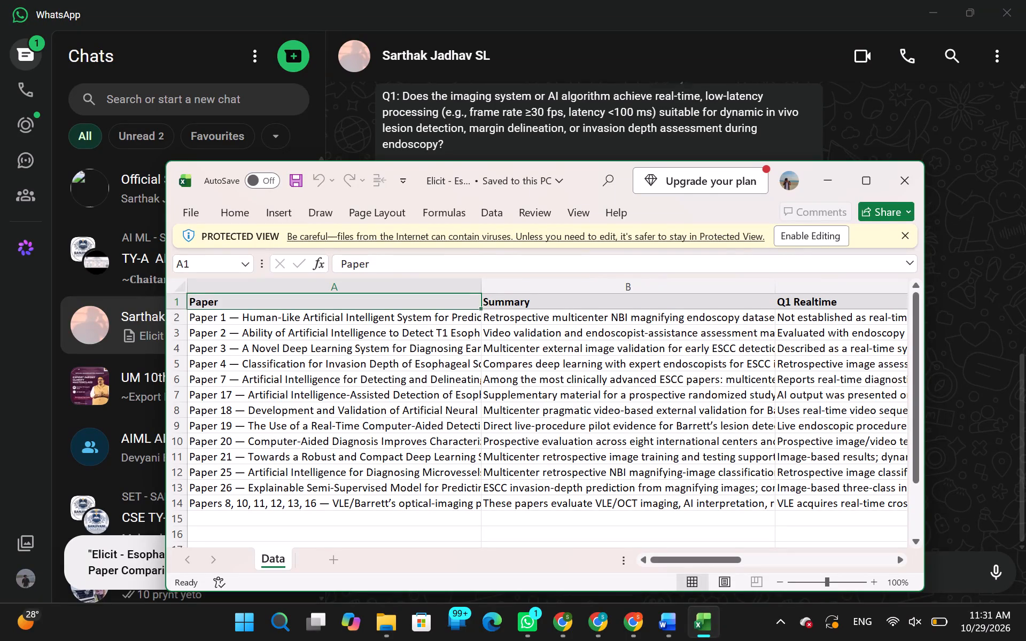
# Review the Elicit paper-comparison spreadsheet in Excel, from the paper summaries across the Q1 Realtime to Q5 Maturity columns.
pyautogui.hscroll(-6, 475, 395)
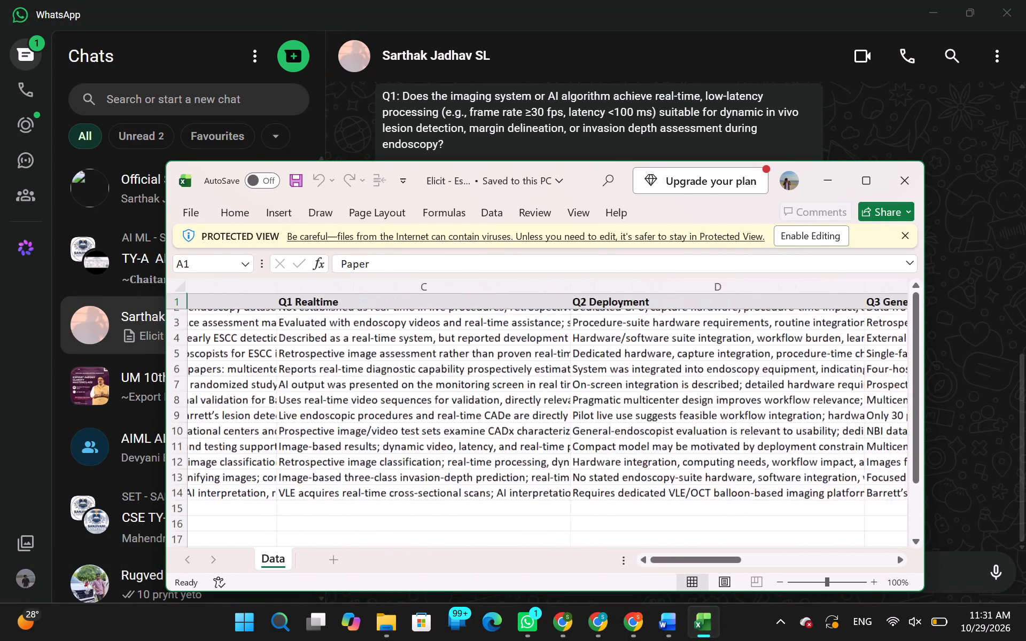
pyautogui.hscroll(-1, 475, 395)
pyautogui.scroll(4, 475, 395)
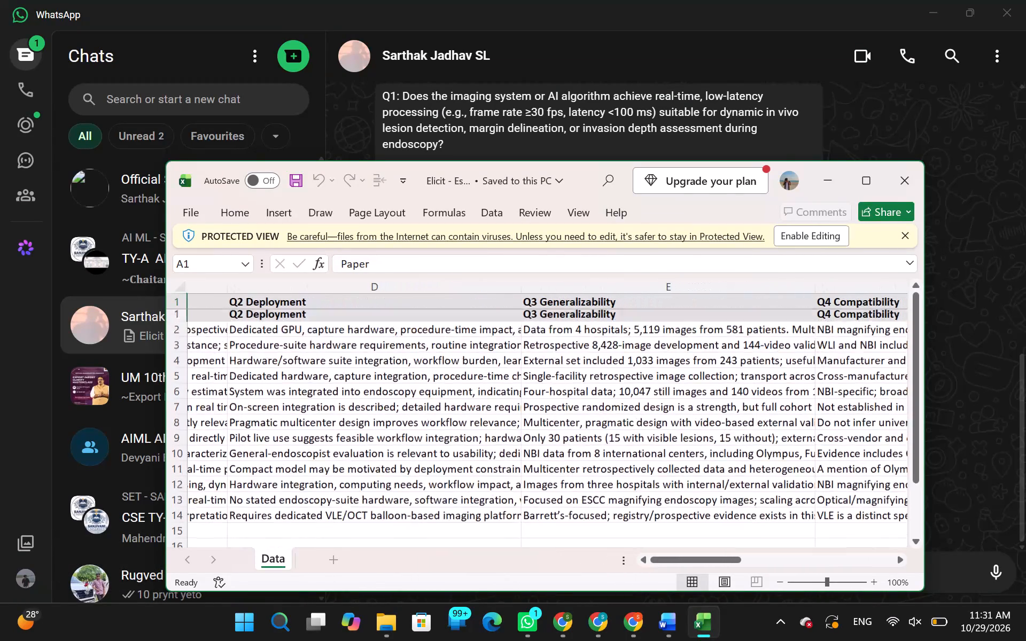
pyautogui.scroll(4, 475, 395)
pyautogui.hscroll(-1, 475, 395)
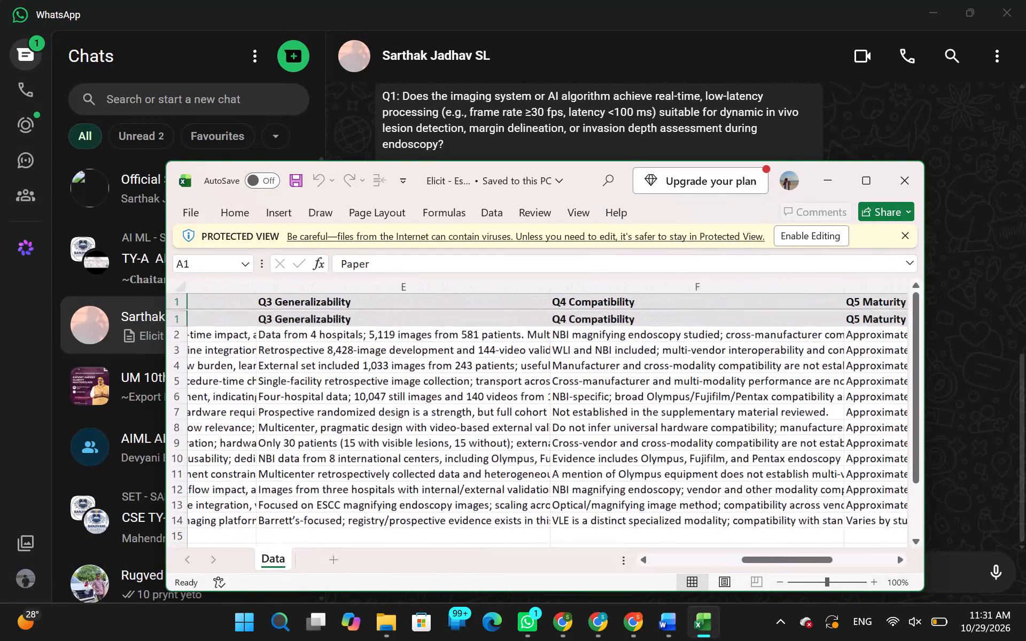
pyautogui.hscroll(-1, 475, 395)
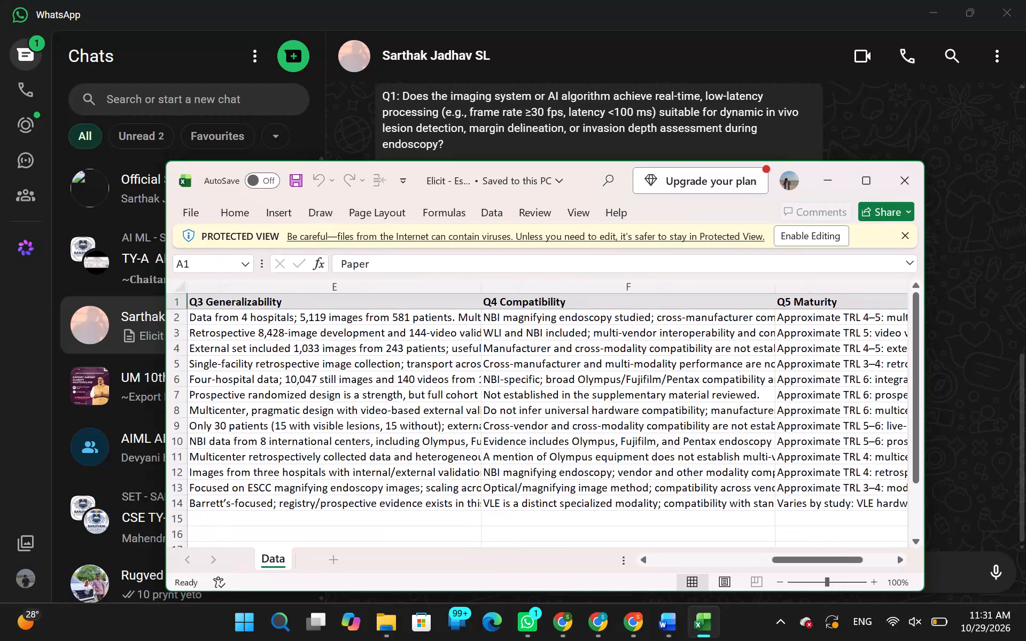